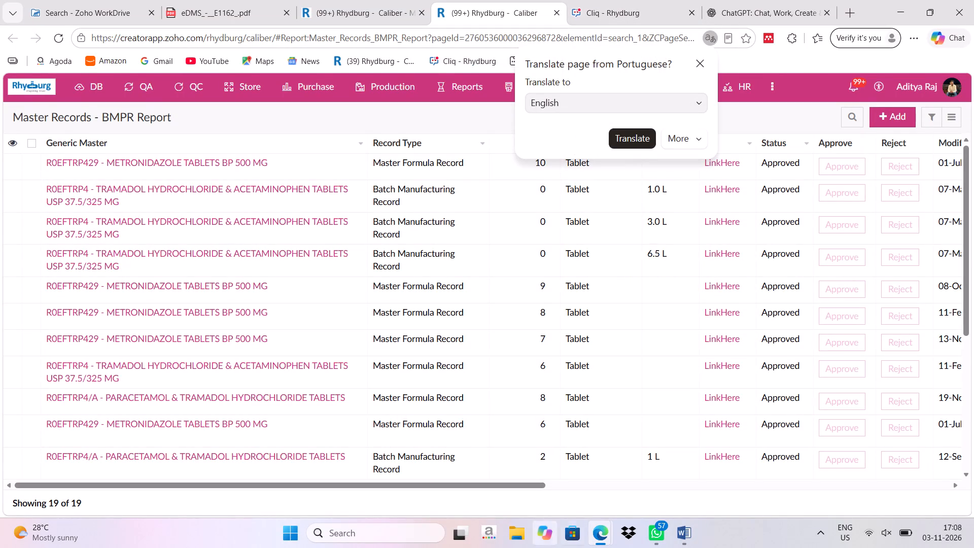
Switch to the Untitled Spreadsheet in Zoho Sheet and share it with the colleague Kamya, with View access.
{"action": "left_click", "coordinate": [895, 4]}
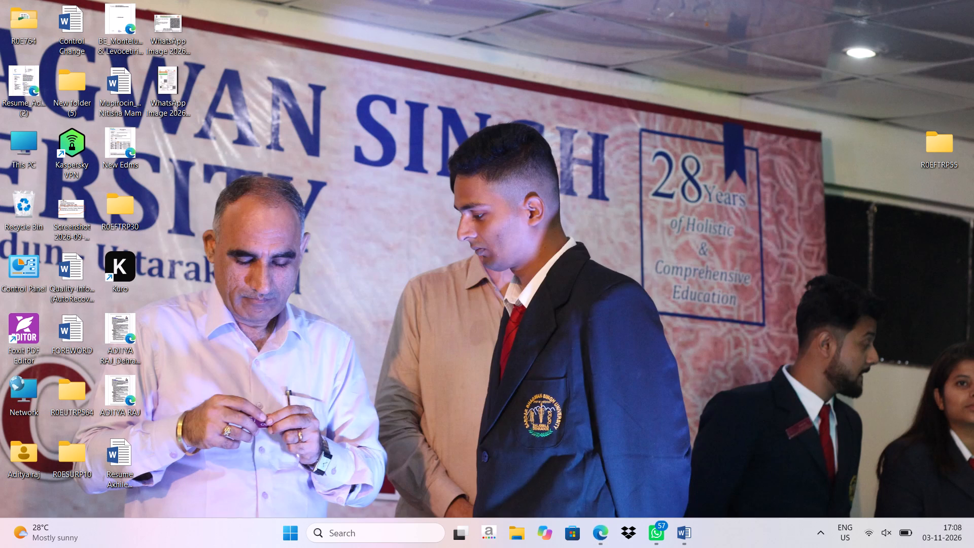
{"action": "left_click", "coordinate": [648, 483]}
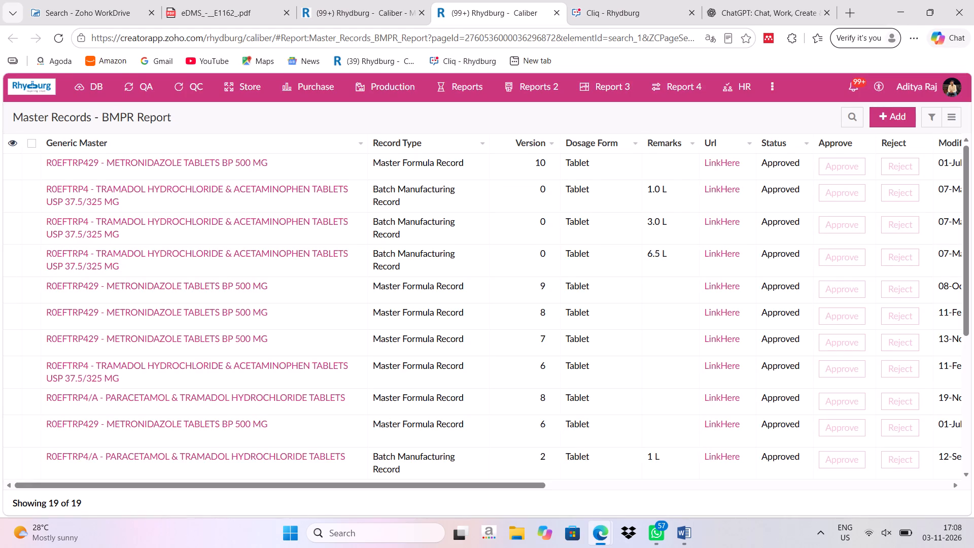
{"action": "left_click", "coordinate": [570, 483]}
{"action": "left_click", "coordinate": [550, 479]}
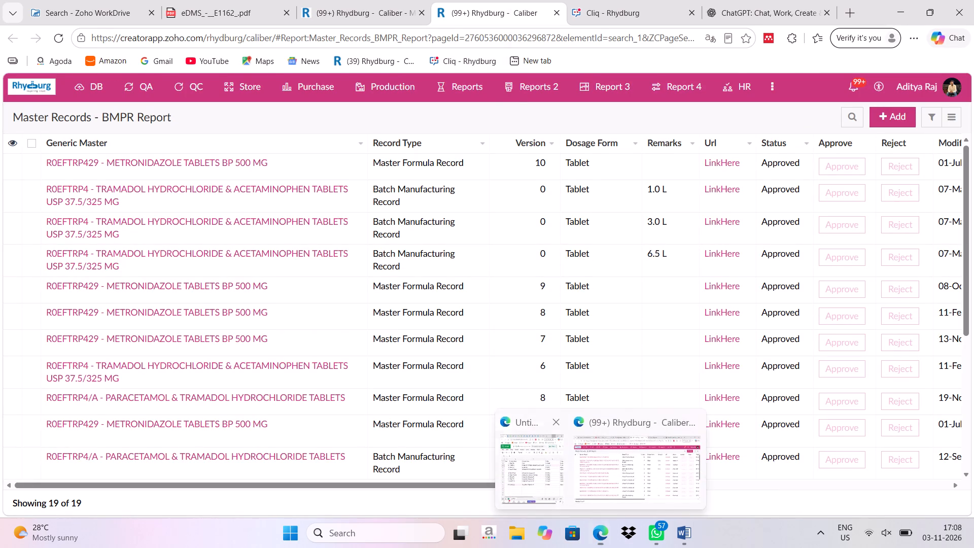
{"action": "left_click", "coordinate": [940, 12]}
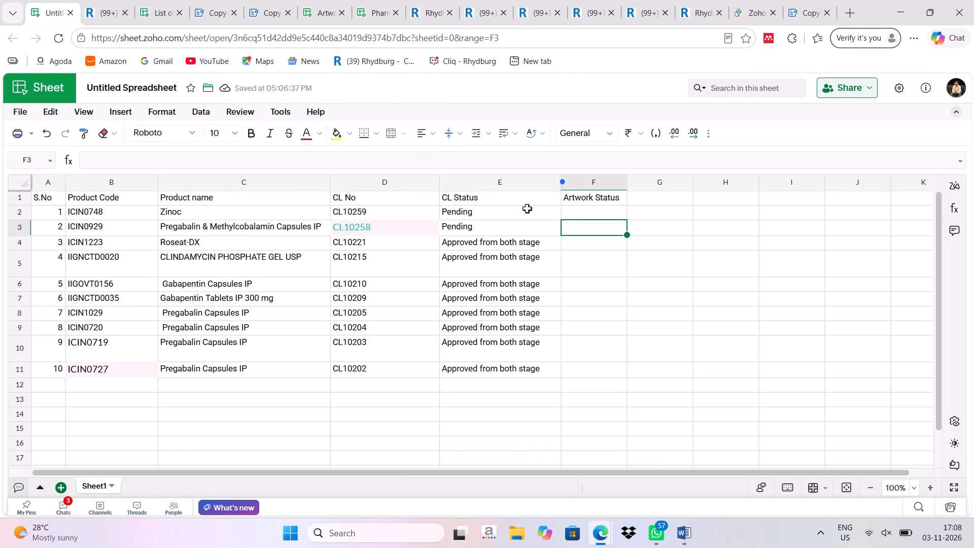
{"action": "left_click", "coordinate": [584, 214]}
{"action": "left_click", "coordinate": [846, 86]}
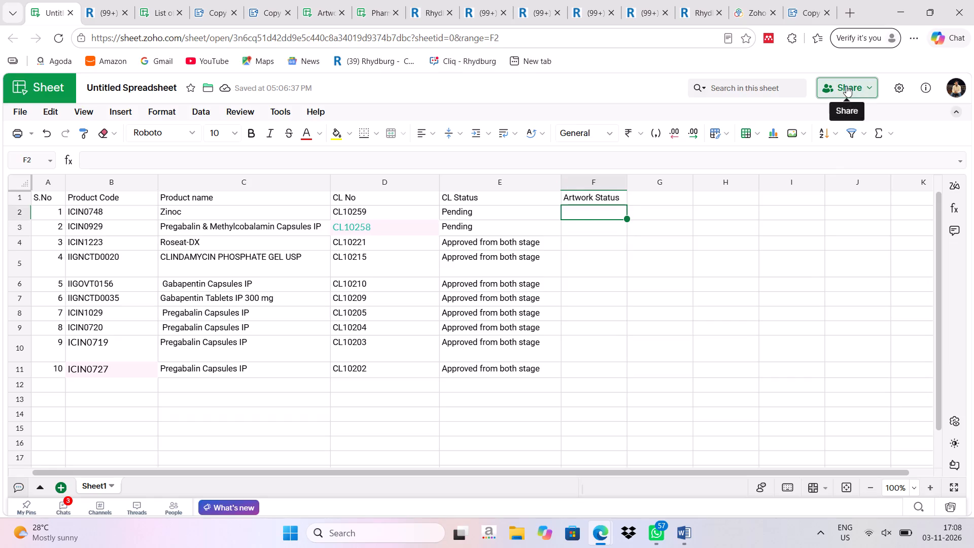
{"action": "left_click", "coordinate": [940, 124]}
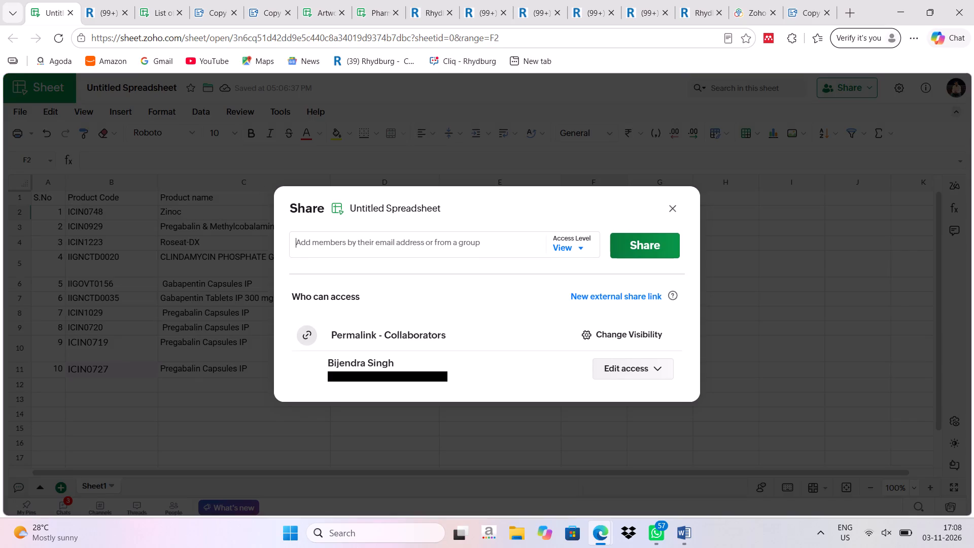
{"action": "type", "text": "Kamya"}
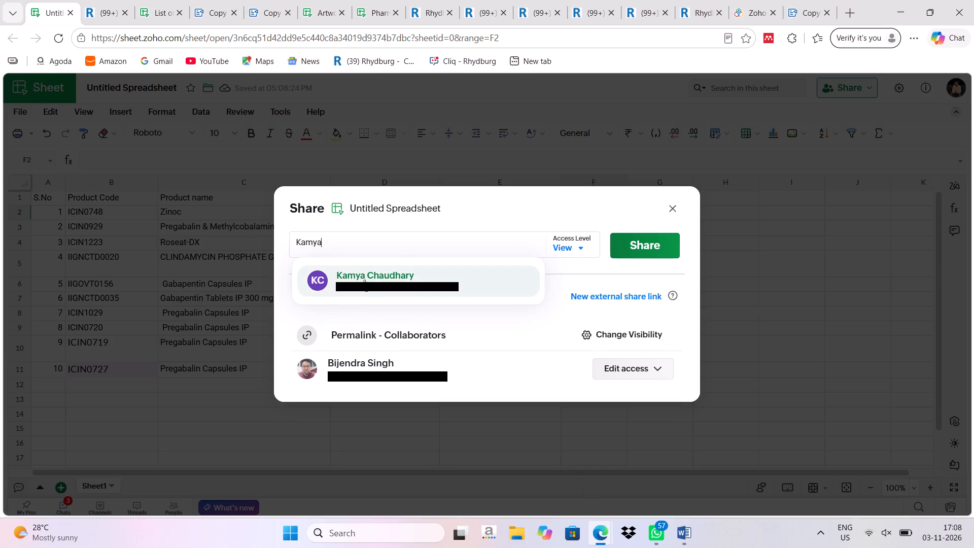
{"action": "left_click", "coordinate": [364, 279]}
{"action": "left_click", "coordinate": [634, 228]}
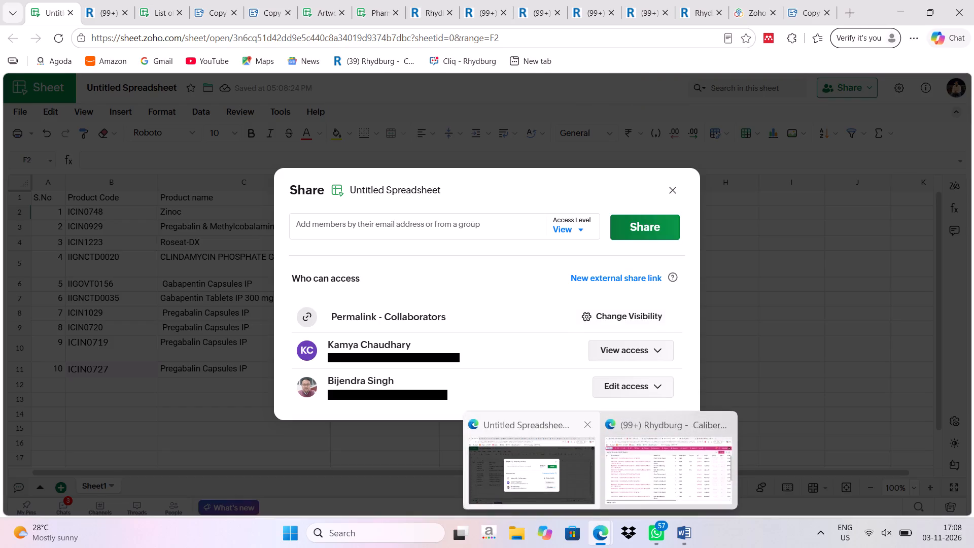
Switch to Cliq and send Kamya the message "Isme artwork ka status update krdena kitne stage pr hai".
{"action": "left_click", "coordinate": [553, 473]}
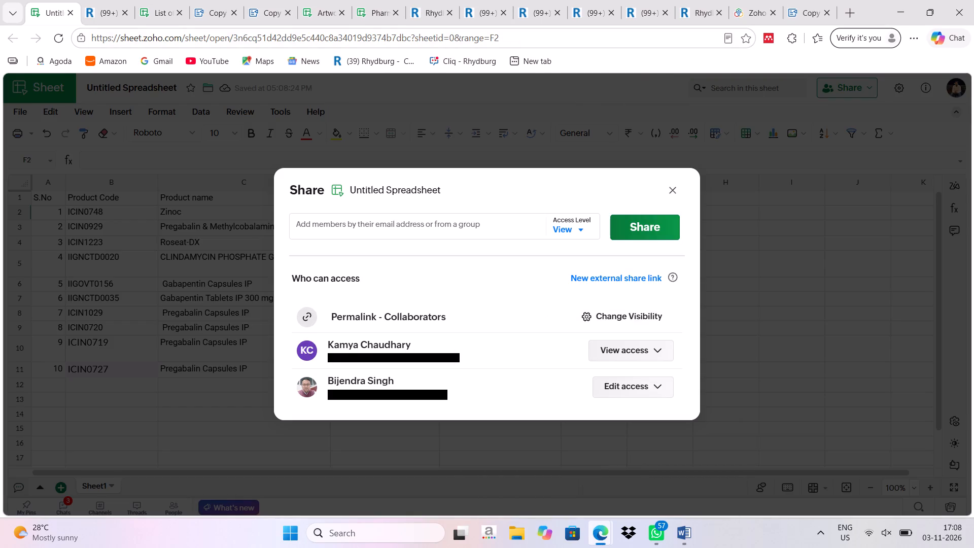
{"action": "left_click", "coordinate": [646, 459]}
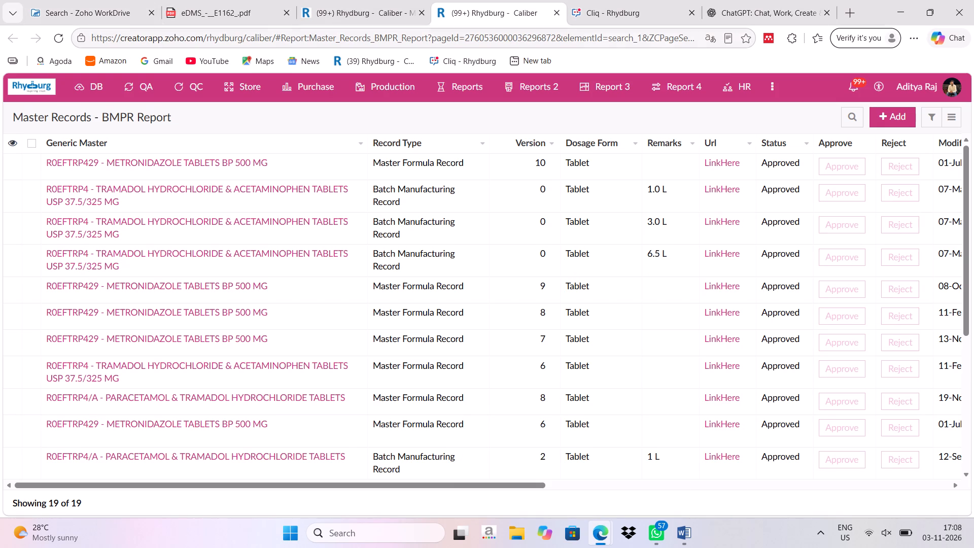
{"action": "left_click", "coordinate": [636, 14]}
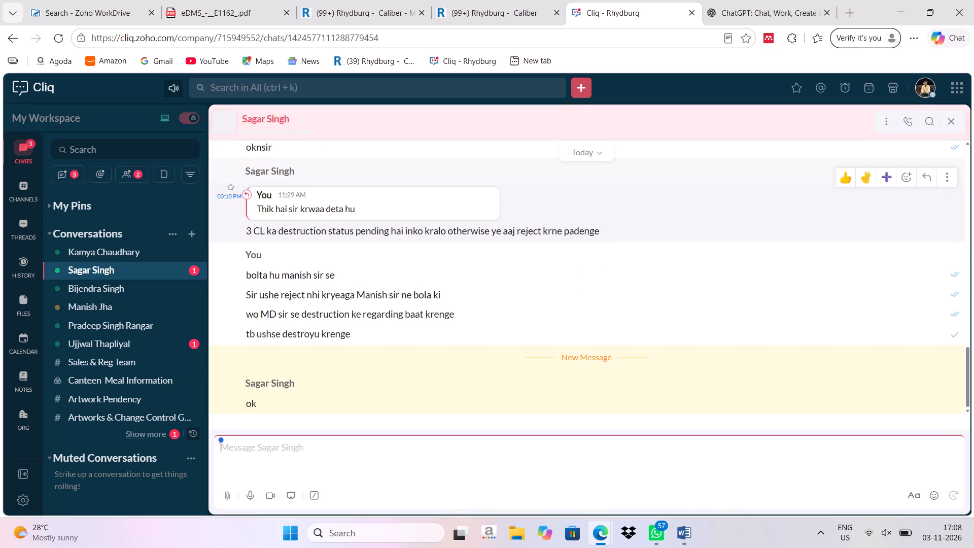
{"action": "left_click", "coordinate": [102, 250]}
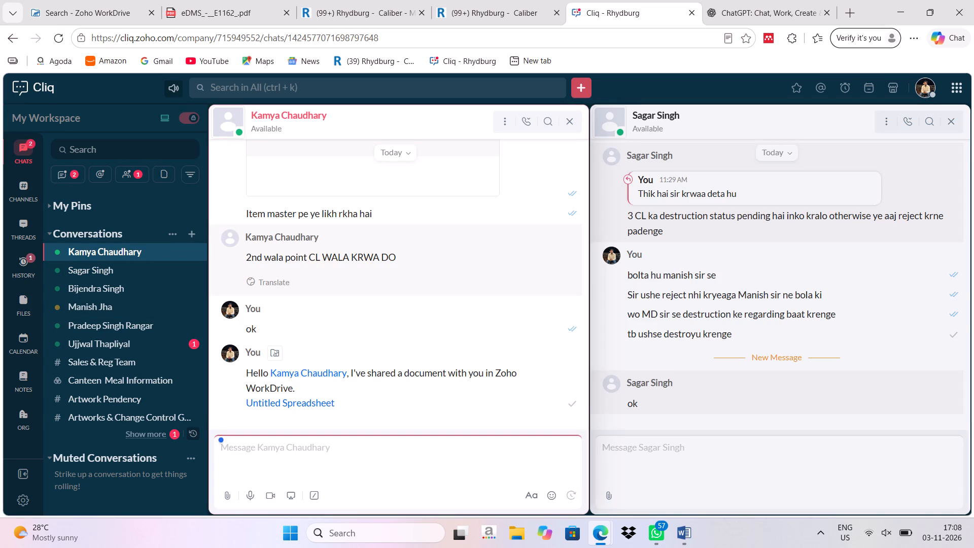
{"action": "type", "text": "Isme artwork ka status update"}
{"action": "key", "text": "space"}
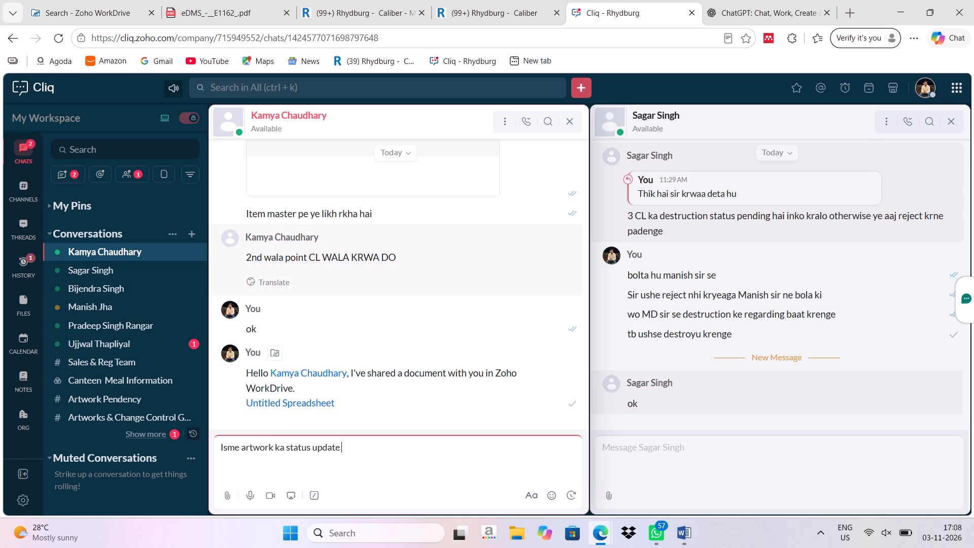
{"action": "type", "text": "krdena kitne stage pr hai"}
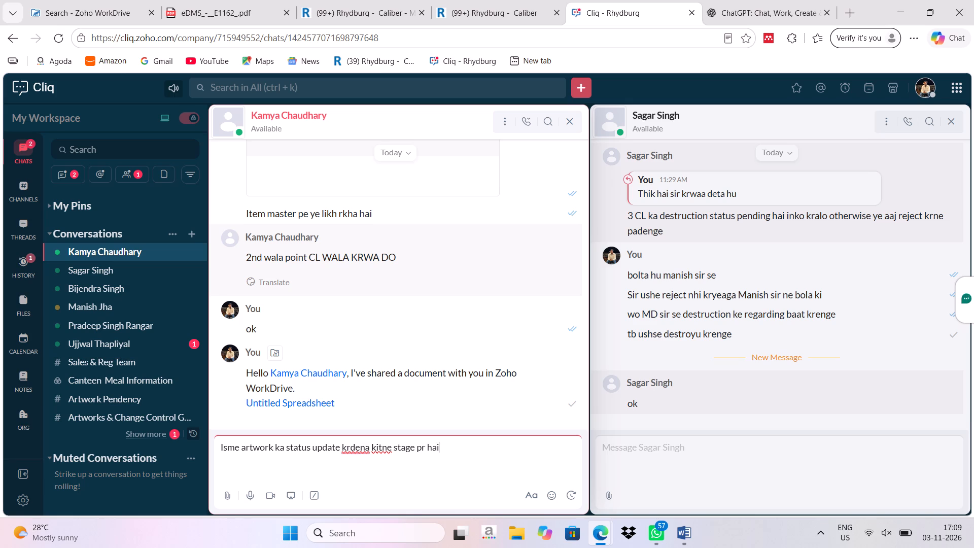
{"action": "key", "text": "Return"}
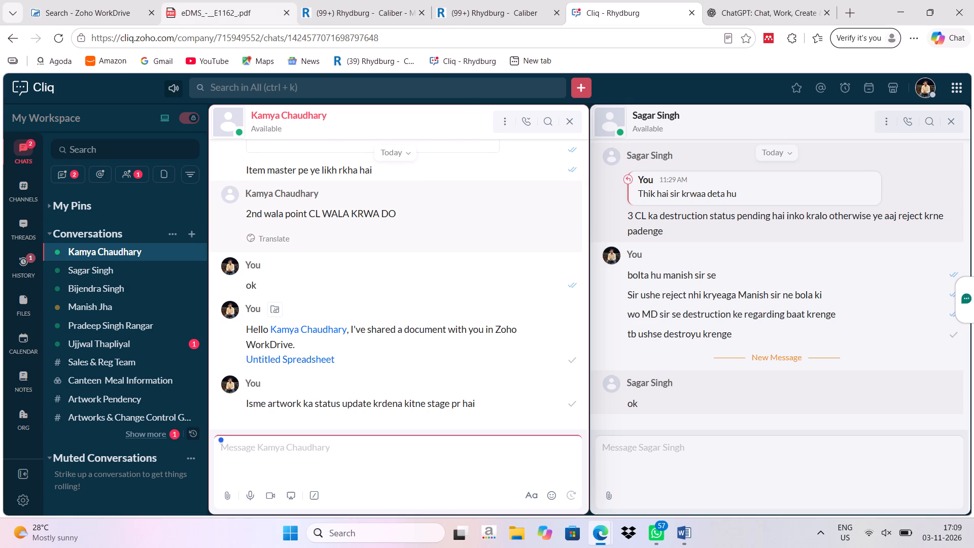
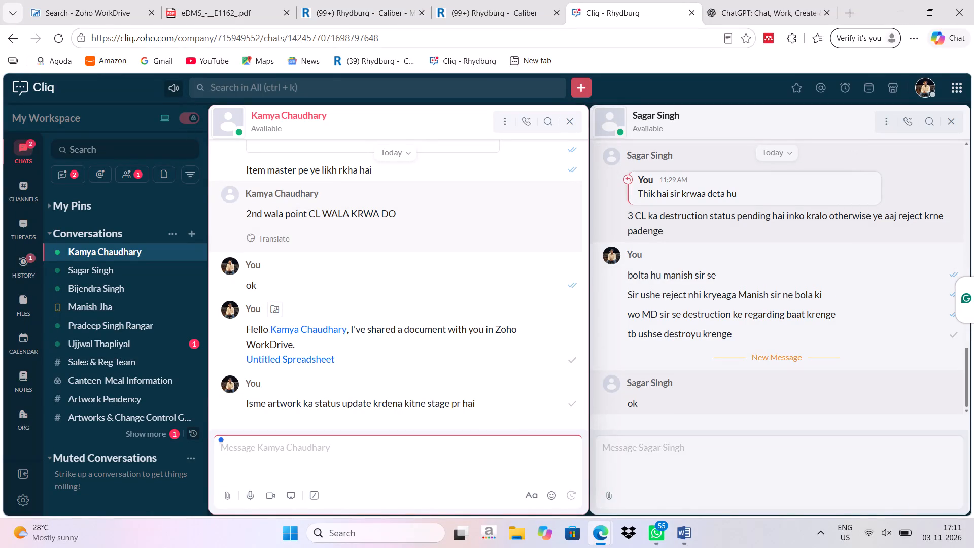
Open the Cliq conversation with Bijendra at its latest messages.
{"action": "left_click", "coordinate": [100, 281]}
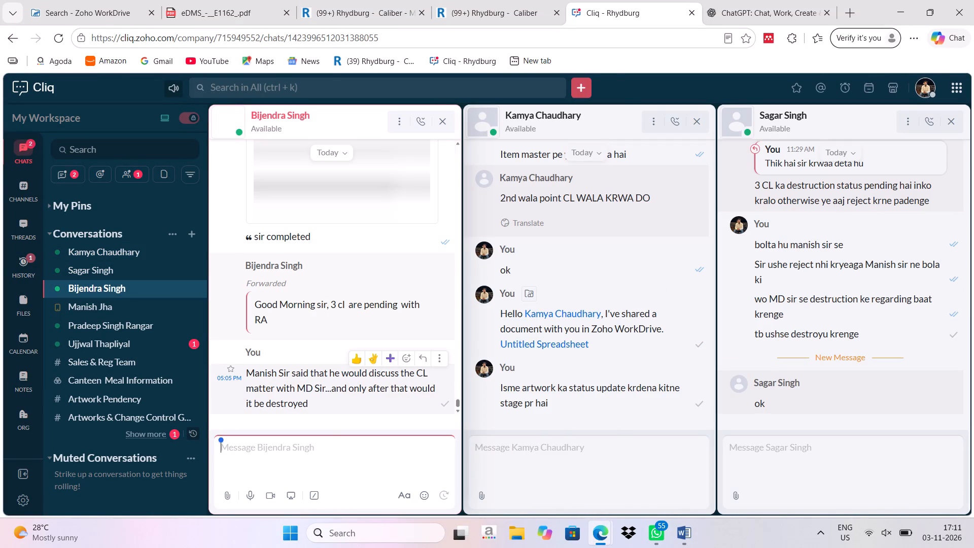
{"action": "scroll", "coordinate": [378, 372], "scroll_direction": "down", "scroll_amount": 3}
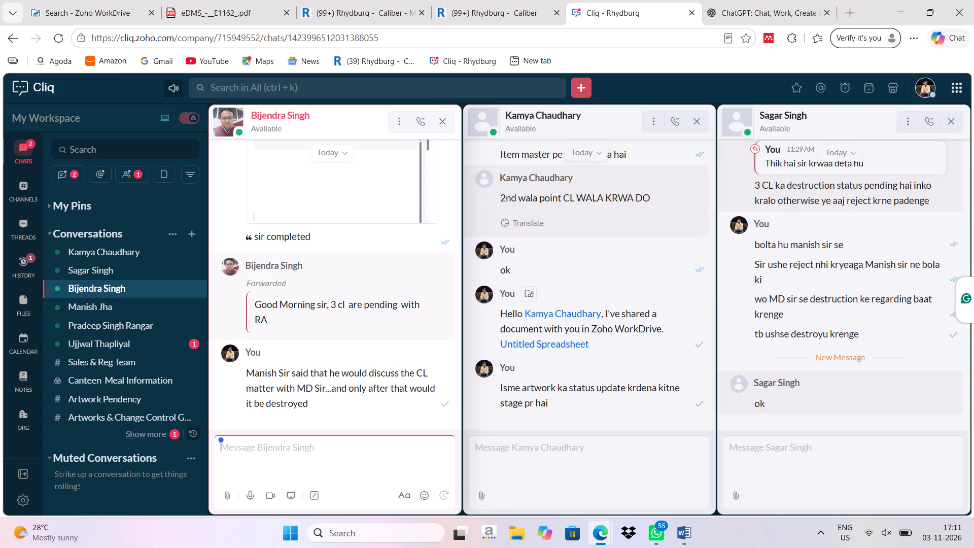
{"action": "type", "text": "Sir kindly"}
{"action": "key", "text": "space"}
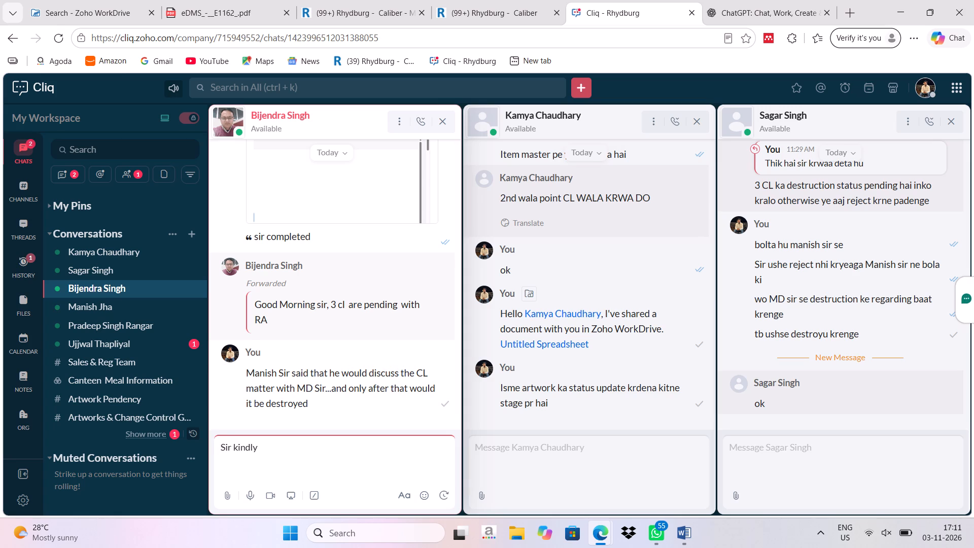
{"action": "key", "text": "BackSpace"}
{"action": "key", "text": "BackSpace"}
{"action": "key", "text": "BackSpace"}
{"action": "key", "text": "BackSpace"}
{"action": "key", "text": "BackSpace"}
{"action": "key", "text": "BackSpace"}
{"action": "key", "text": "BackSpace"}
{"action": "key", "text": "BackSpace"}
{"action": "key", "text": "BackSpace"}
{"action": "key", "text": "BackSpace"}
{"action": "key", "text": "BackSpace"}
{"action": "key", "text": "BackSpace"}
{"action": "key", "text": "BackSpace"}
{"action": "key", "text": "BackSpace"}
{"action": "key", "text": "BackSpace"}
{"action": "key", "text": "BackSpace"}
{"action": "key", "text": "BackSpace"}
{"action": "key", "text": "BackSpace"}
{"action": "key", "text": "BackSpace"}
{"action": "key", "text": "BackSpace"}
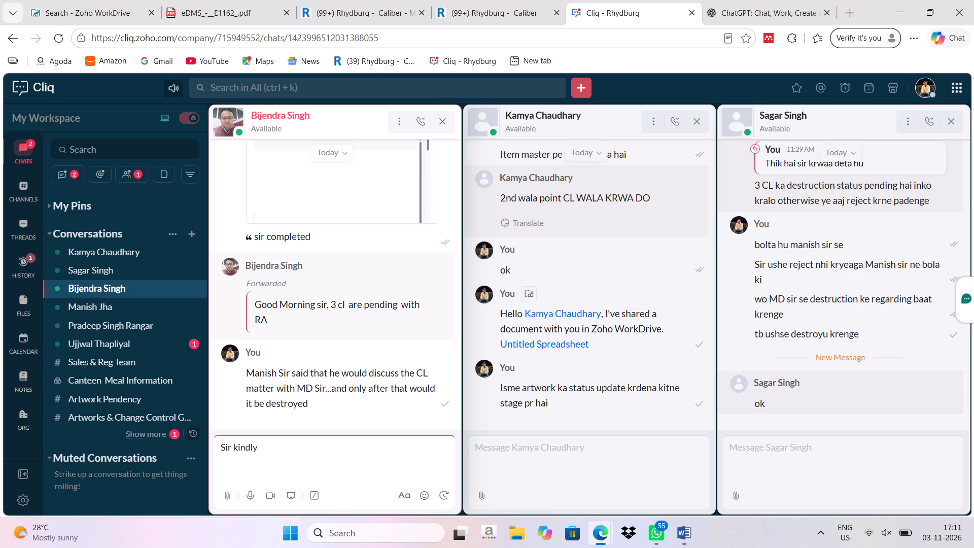
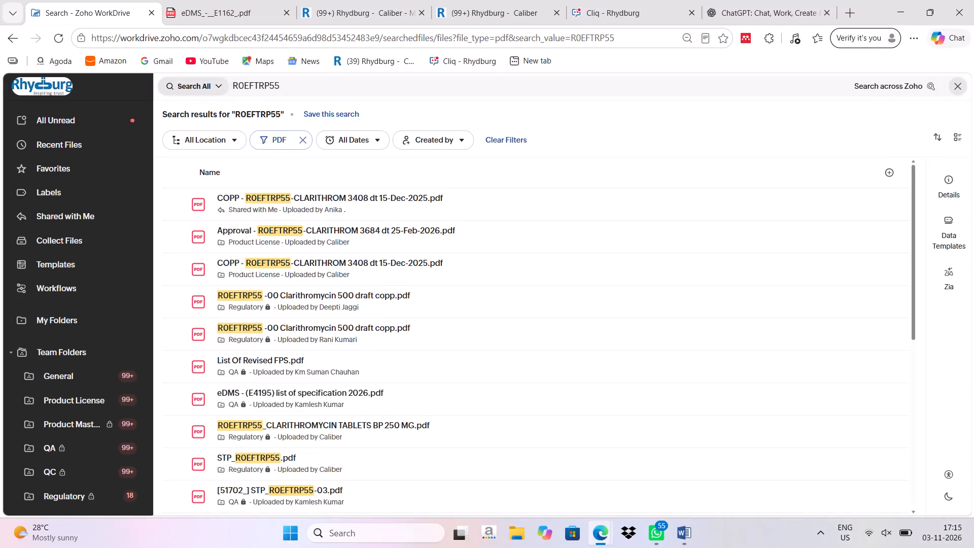
Reshare the untitled product spreadsheet with Kamya, granting Edit access instead of View.
{"action": "left_click", "coordinate": [602, 532]}
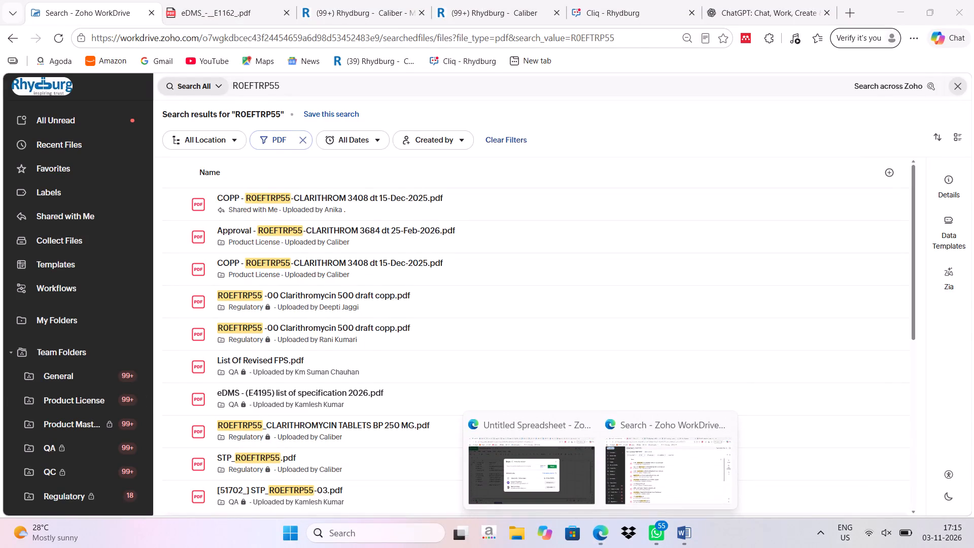
{"action": "left_click", "coordinate": [550, 474]}
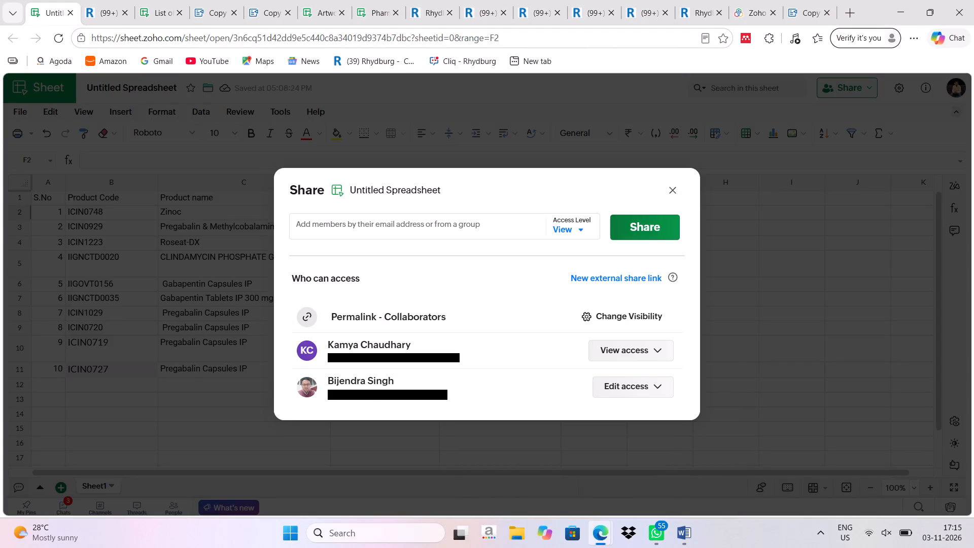
{"action": "left_click", "coordinate": [565, 234]}
{"action": "left_click", "coordinate": [587, 290]}
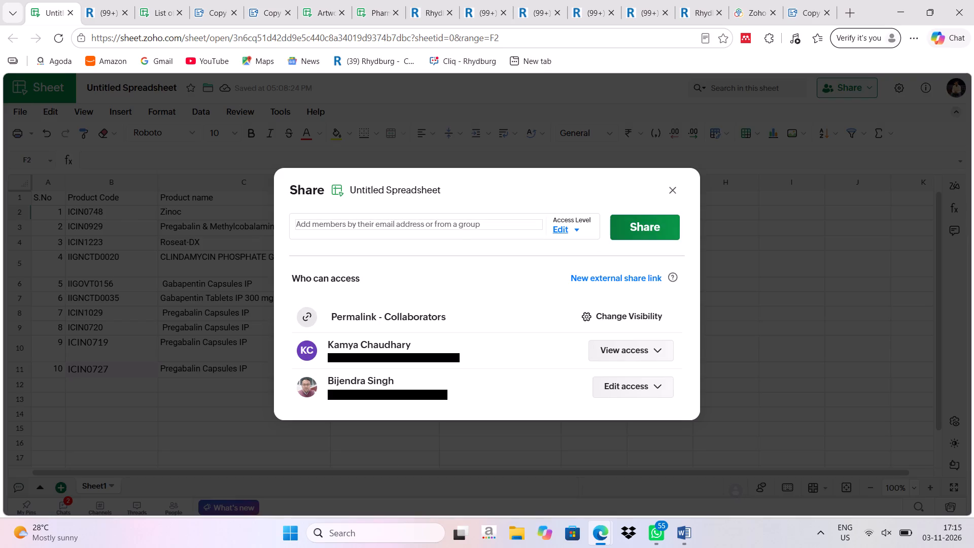
{"action": "left_click", "coordinate": [358, 349]}
{"action": "left_click", "coordinate": [380, 351]}
{"action": "left_click", "coordinate": [337, 225]}
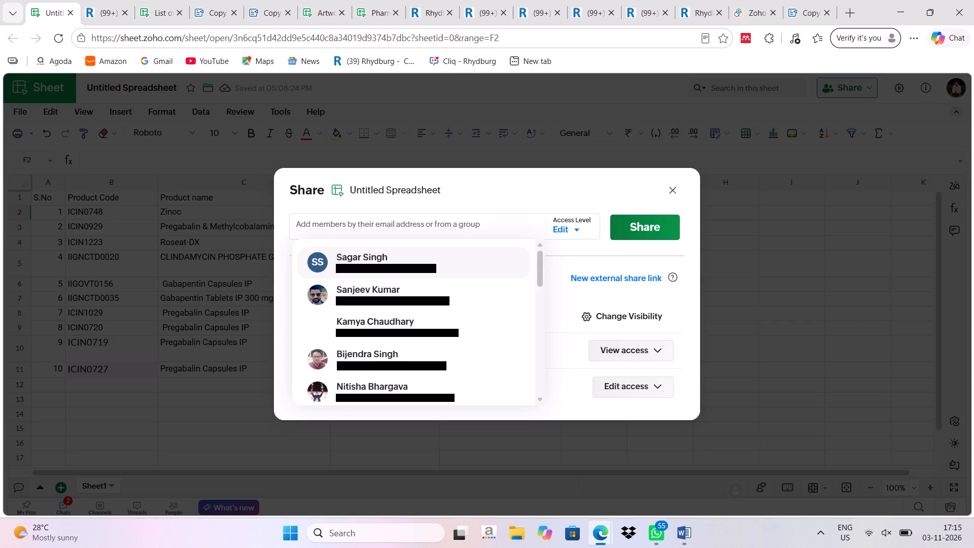
{"action": "type", "text": "kamya"}
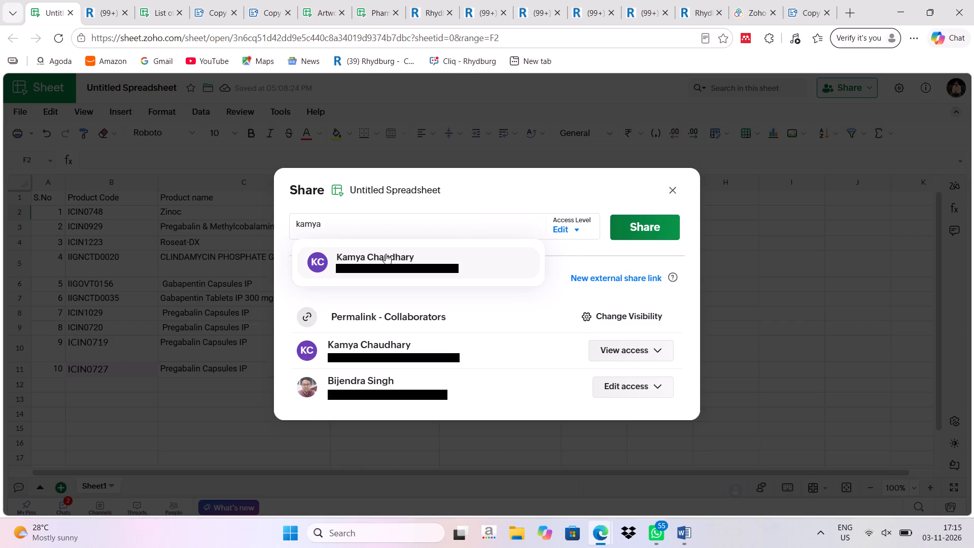
{"action": "left_click", "coordinate": [388, 256]}
{"action": "left_click", "coordinate": [650, 216]}
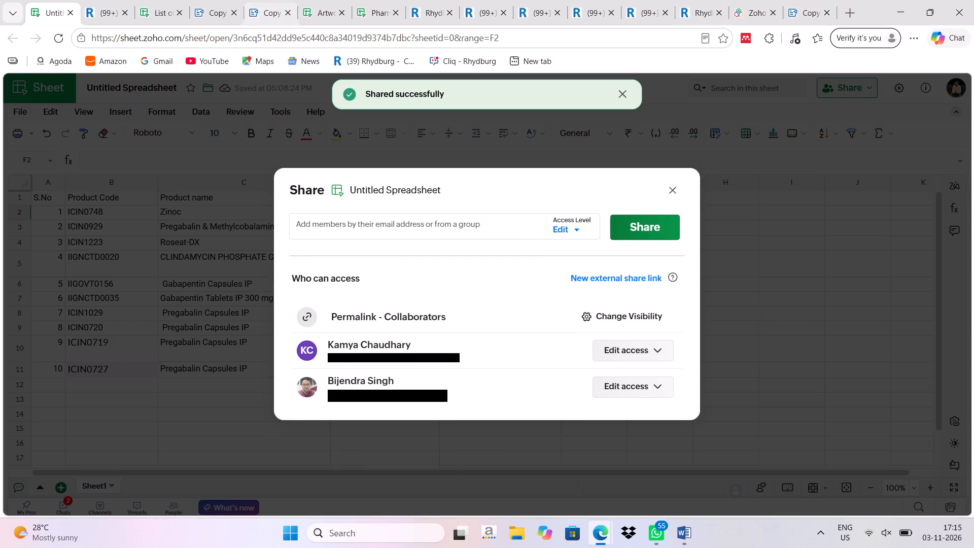
Switch back to Cliq and send Kamya the message "Aab dekhnaaa".
{"action": "left_click", "coordinate": [881, 1]}
{"action": "left_click", "coordinate": [890, 2]}
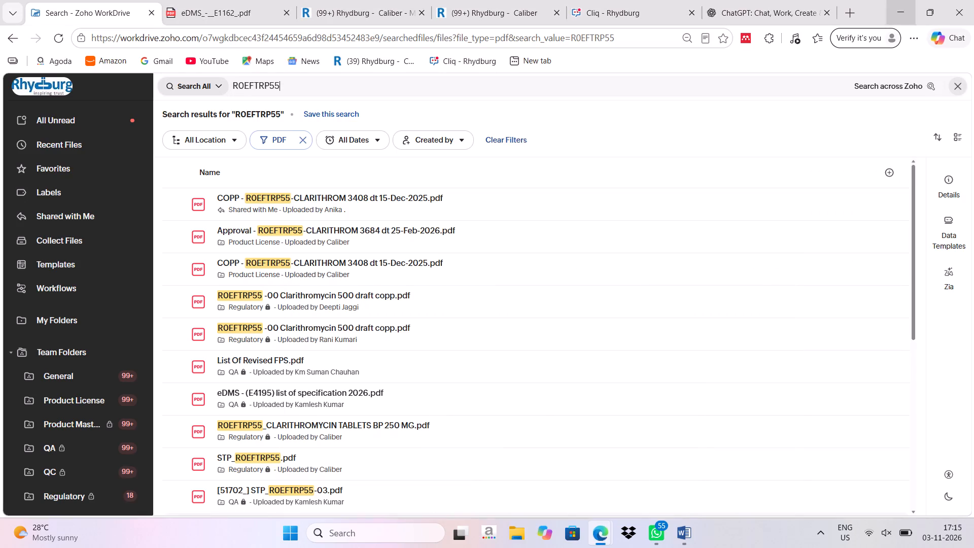
{"action": "left_click", "coordinate": [656, 0]}
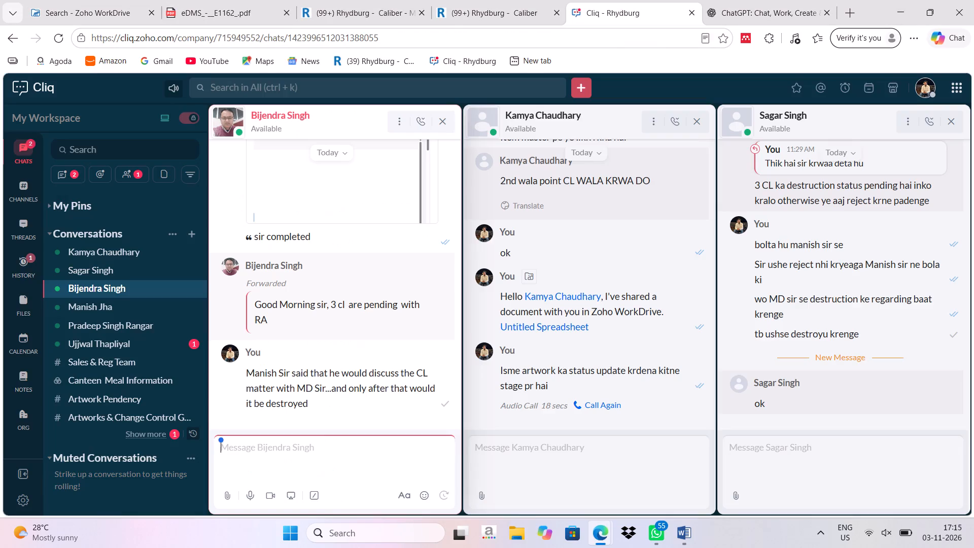
{"action": "scroll", "coordinate": [370, 307], "scroll_direction": "down", "scroll_amount": 6}
{"action": "scroll", "coordinate": [556, 337], "scroll_direction": "down", "scroll_amount": 10}
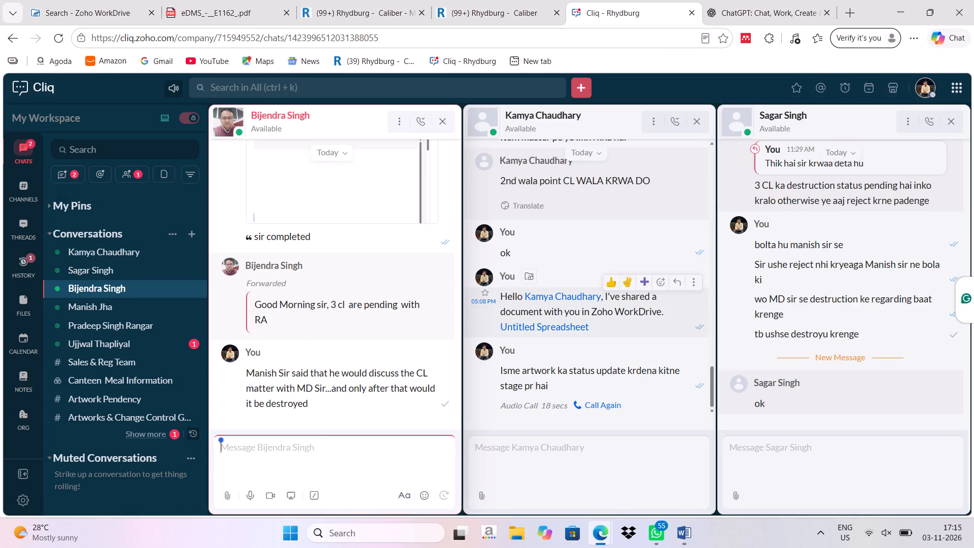
{"action": "scroll", "coordinate": [561, 335], "scroll_direction": "down", "scroll_amount": 10}
{"action": "left_click", "coordinate": [518, 448]}
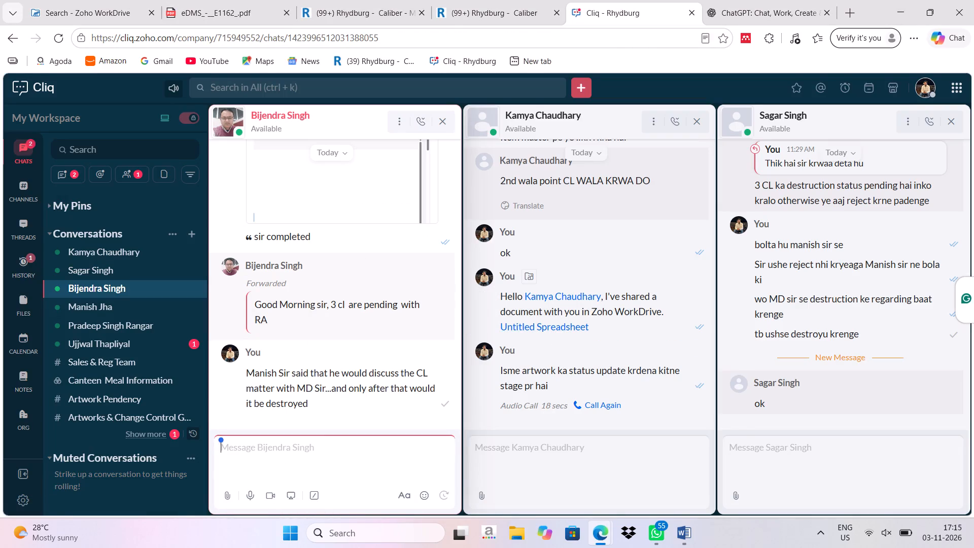
{"action": "key", "text": "shift+a"}
{"action": "type", "text": "ab dekhnaaa"}
{"action": "key", "text": "Return"}
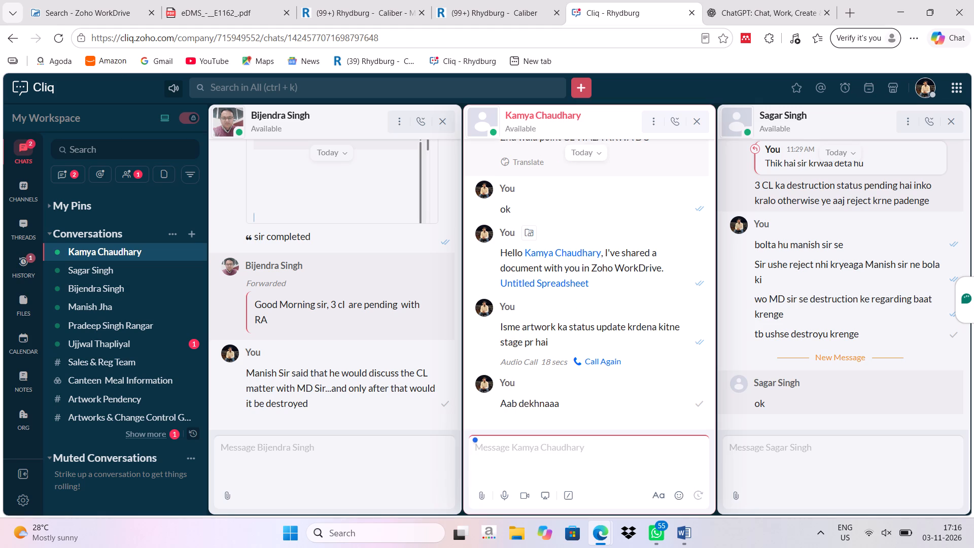
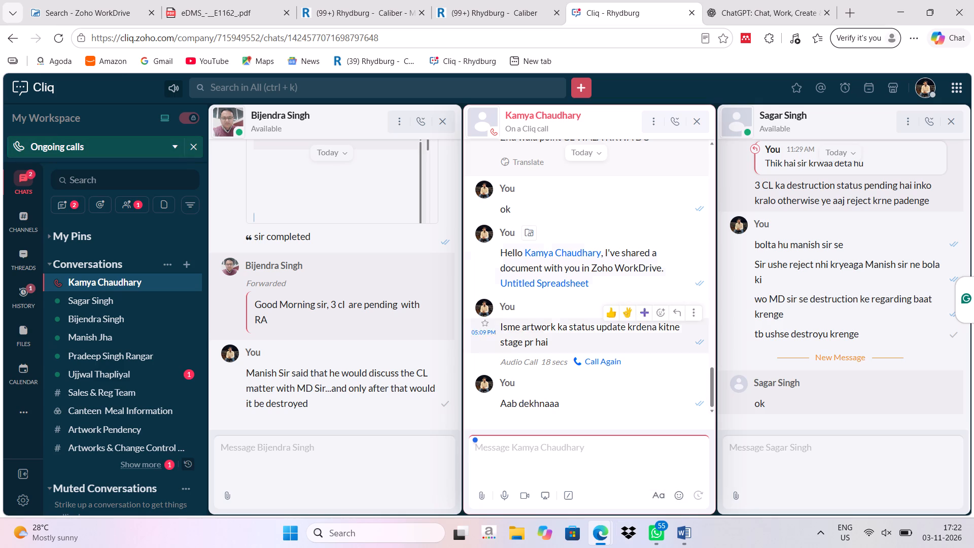
Open the shared Untitled Spreadsheet from the link in the Cliq conversation with Kamya.
{"action": "left_click", "coordinate": [546, 289]}
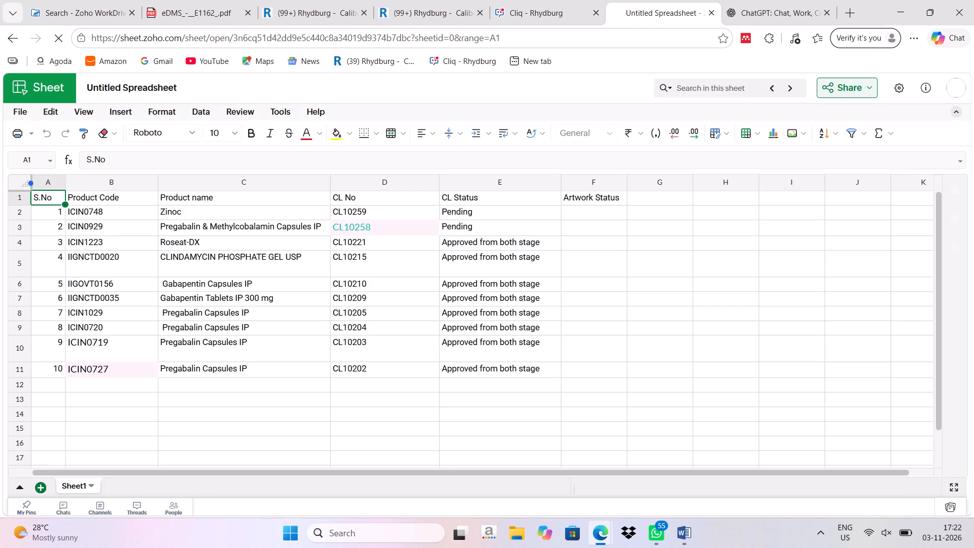
In the shared spreadsheet, enter "1st stage" as the Artwork Status for Zinoc, product code ICIN0748.
{"action": "left_click", "coordinate": [569, 210]}
{"action": "left_click", "coordinate": [575, 213]}
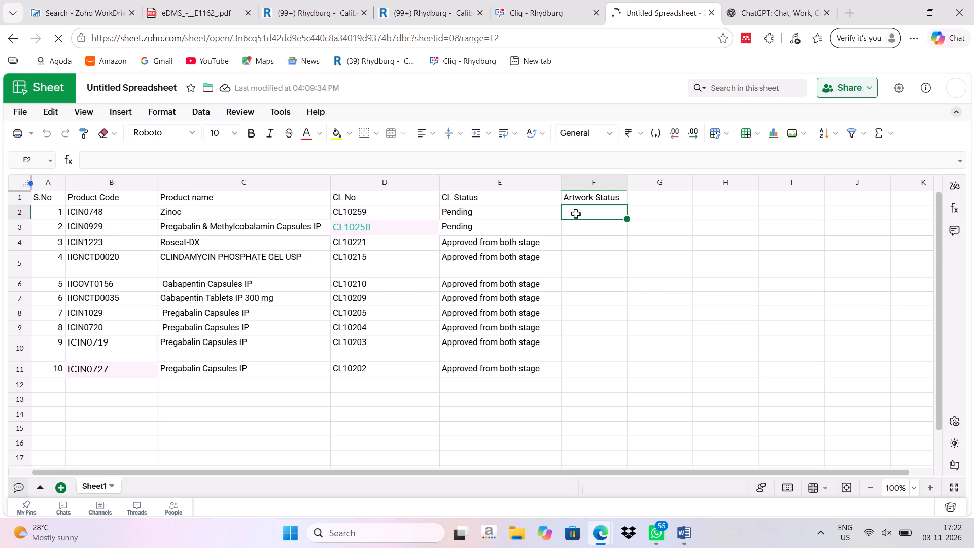
{"action": "double_click", "coordinate": [575, 213]}
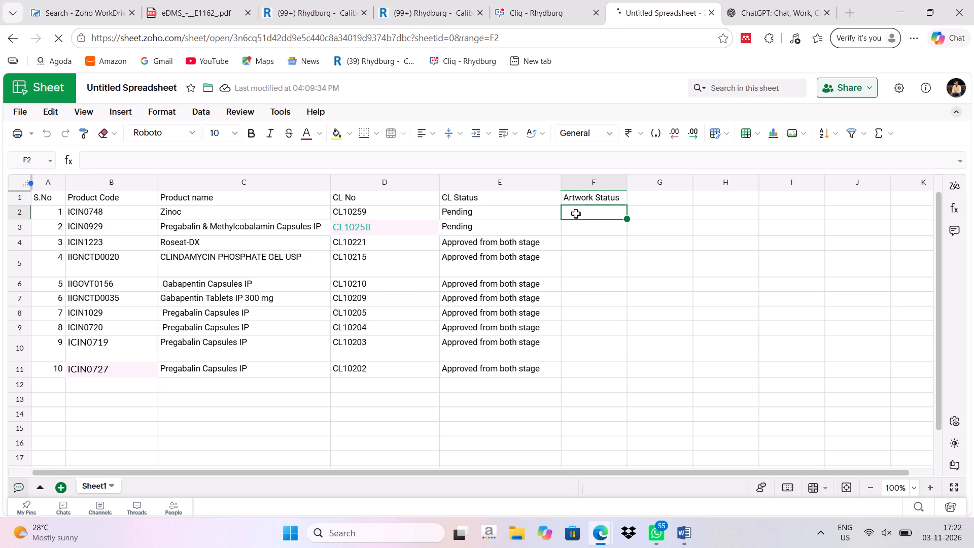
{"action": "type", "text": "1sr"}
{"action": "key", "text": "BackSpace"}
{"action": "type", "text": "t stage"}
{"action": "key", "text": "Return"}
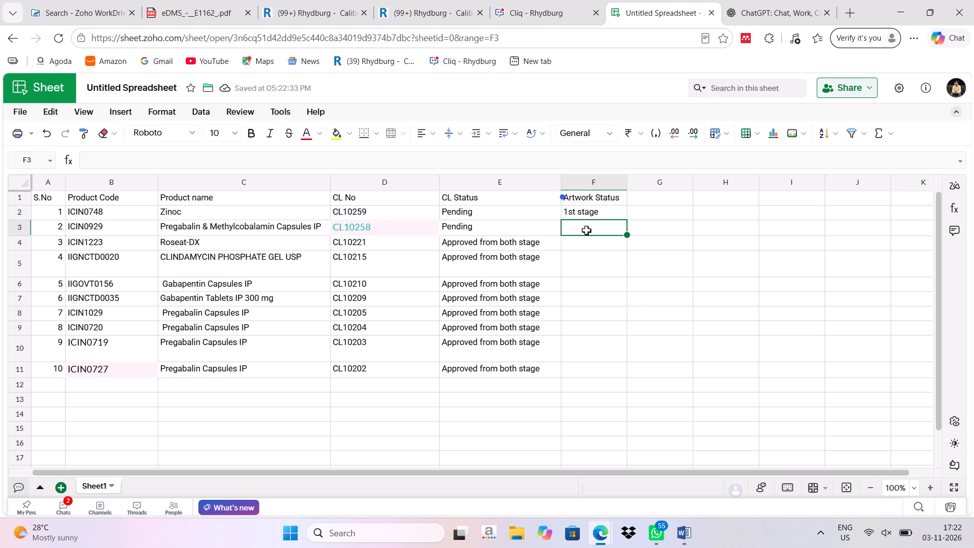
Enter "1st stage" as the Artwork Status for Pregabalin & Methylcobalamin Capsules IP, product code ICIN0929.
{"action": "left_click", "coordinate": [586, 230]}
{"action": "double_click", "coordinate": [586, 230]}
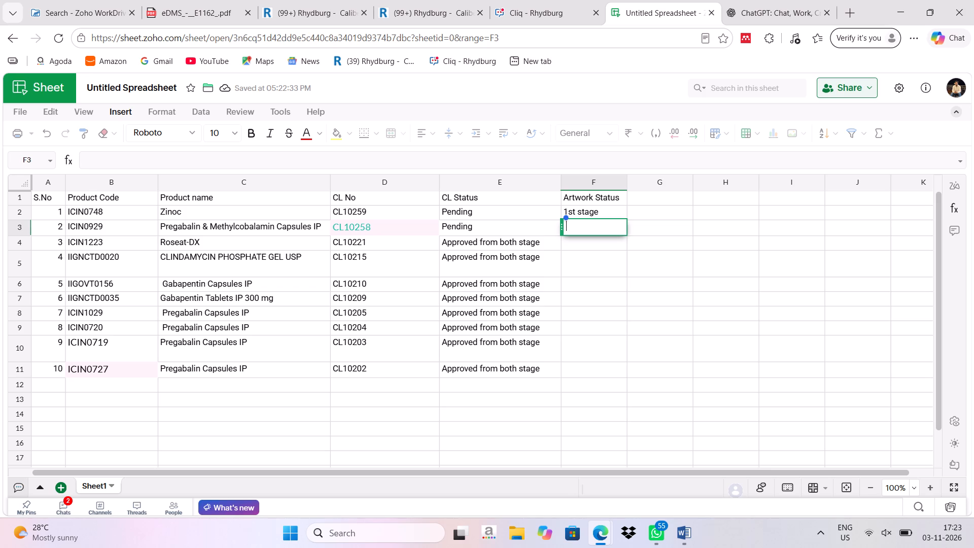
{"action": "key", "text": "1"}
{"action": "key", "text": "space"}
{"action": "type", "text": "st"}
{"action": "key", "text": "space"}
{"action": "type", "text": "stage"}
{"action": "key", "text": "Return"}
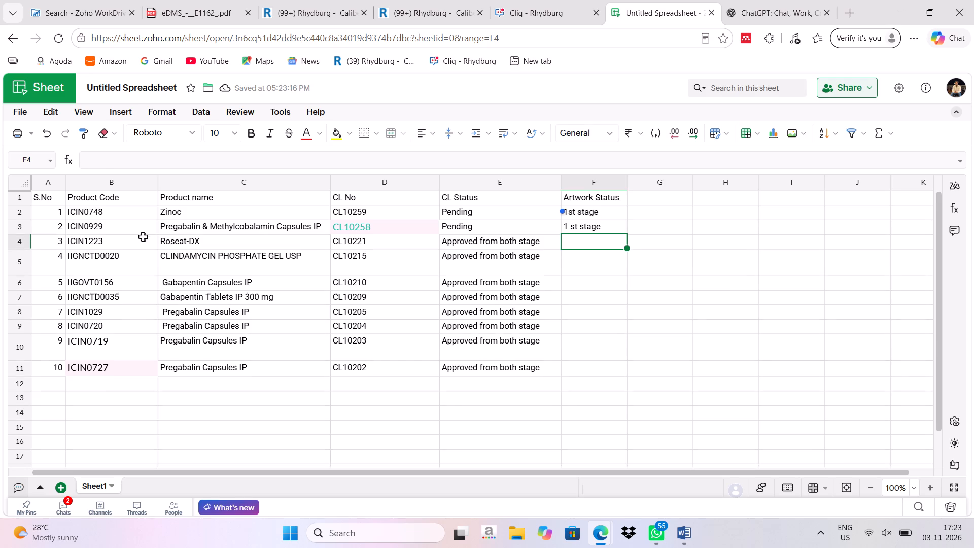
{"action": "double_click", "coordinate": [574, 228]}
{"action": "left_click", "coordinate": [574, 228]}
{"action": "key", "text": "BackSpace"}
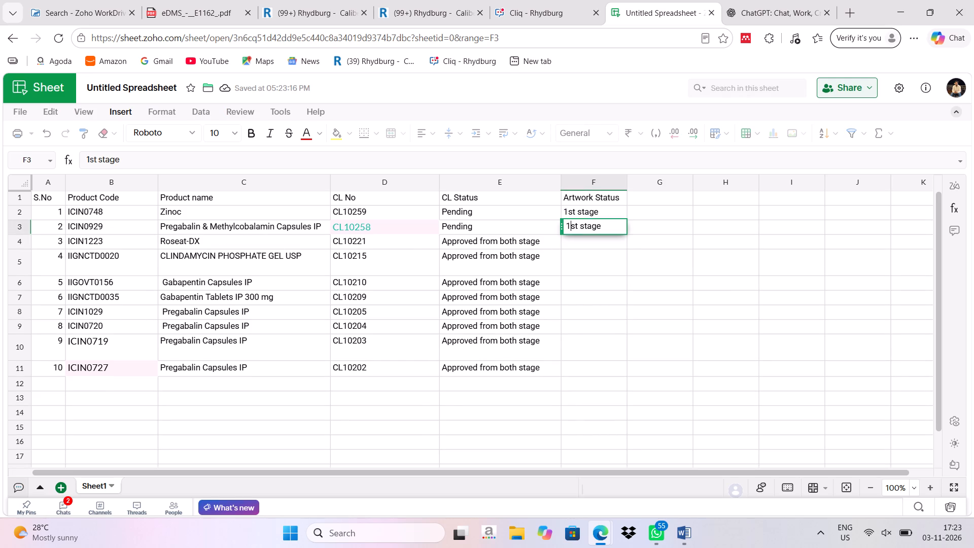
{"action": "key", "text": "Return"}
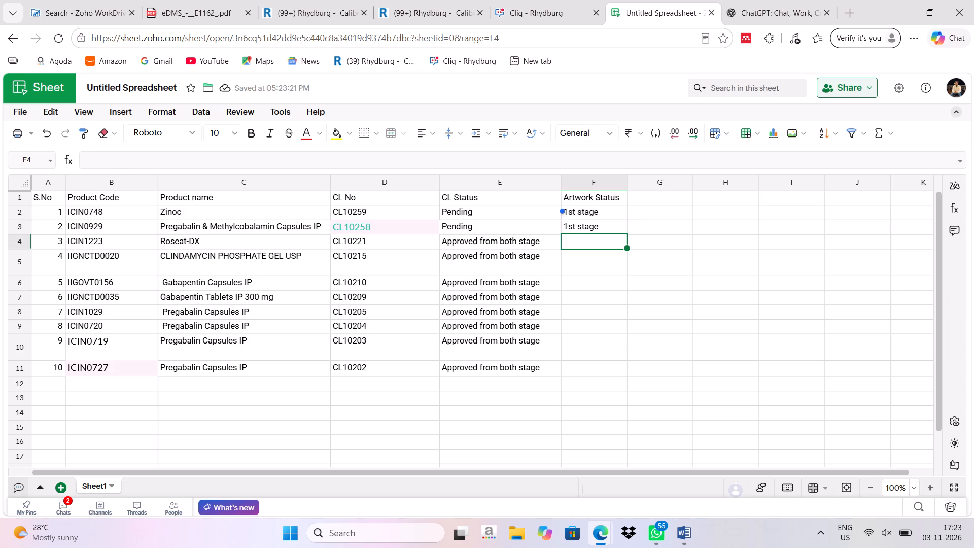
Enter "Artwork approved" as the Artwork Status for Roseat-DX, product code ICIN1223.
{"action": "double_click", "coordinate": [585, 244]}
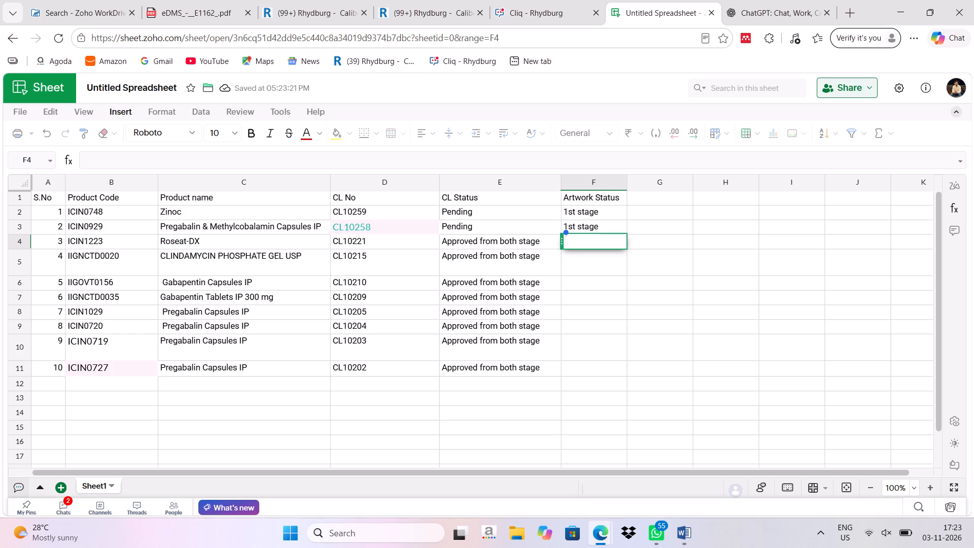
{"action": "type", "text": "Ar"}
{"action": "key", "text": "t"}
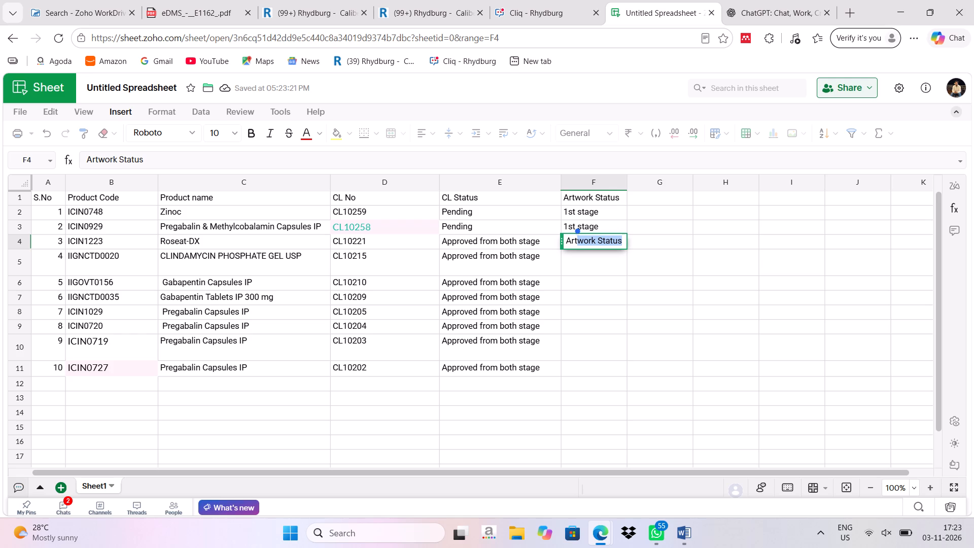
{"action": "type", "text": "work approved"}
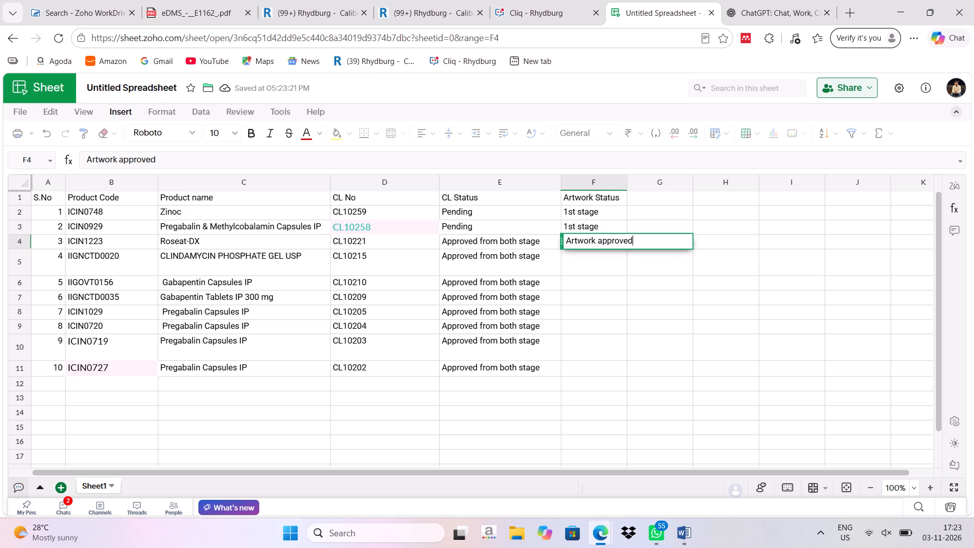
{"action": "key", "text": "Return"}
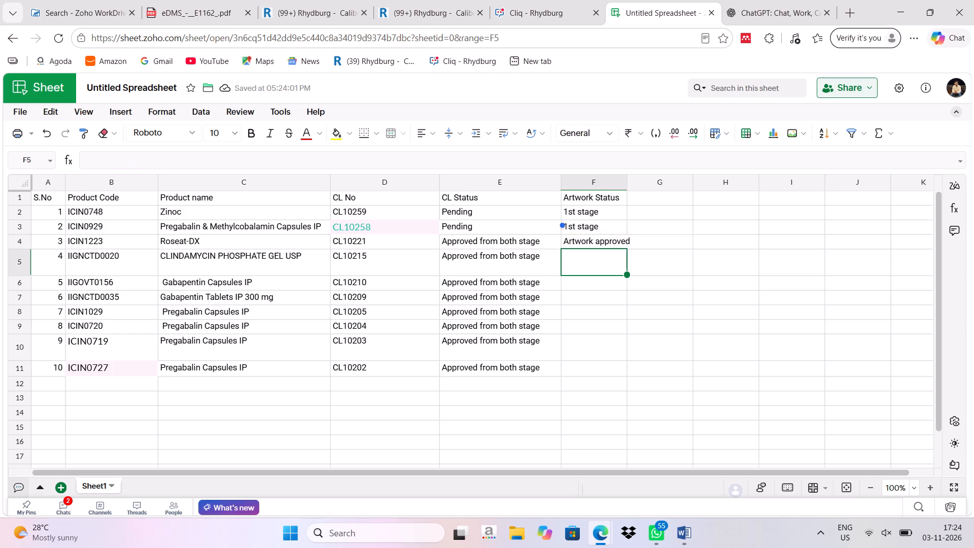
Enter "3rd stage" as the Artwork Status for Clindamycin Phosphate Gel USP, product code IIGNCTD0020.
{"action": "left_click", "coordinate": [583, 257]}
{"action": "type", "text": "3rd"}
{"action": "key", "text": "space"}
{"action": "type", "text": "stagr"}
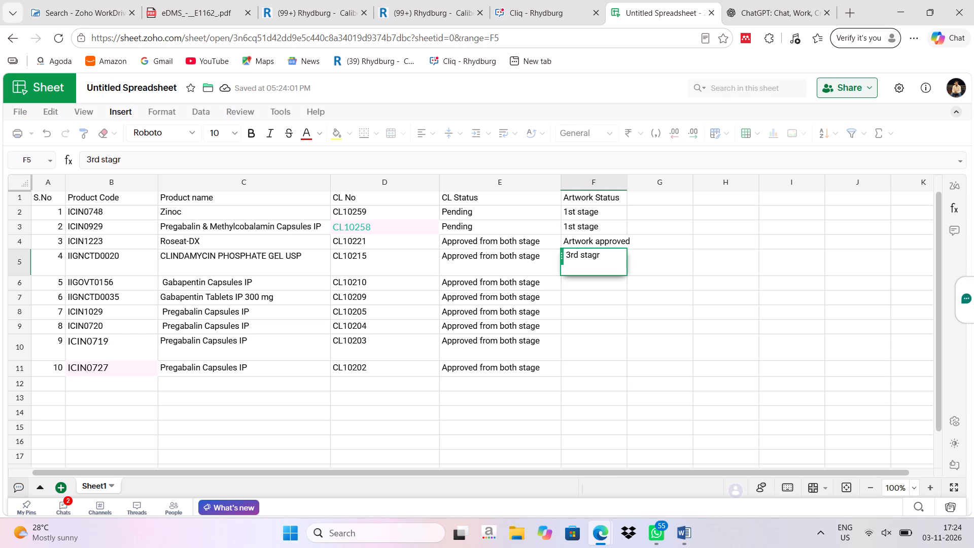
{"action": "key", "text": "BackSpace"}
{"action": "key", "text": "e"}
{"action": "key", "text": "Return"}
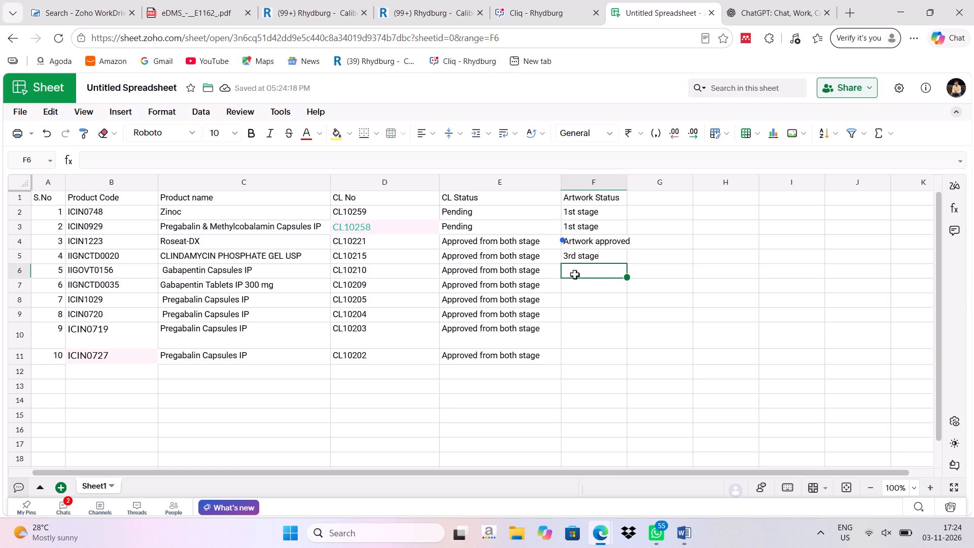
Enter "5th stage" as the Artwork Status for Gabapentin Capsules IP, product code IIGOVT0156.
{"action": "left_click", "coordinate": [574, 274]}
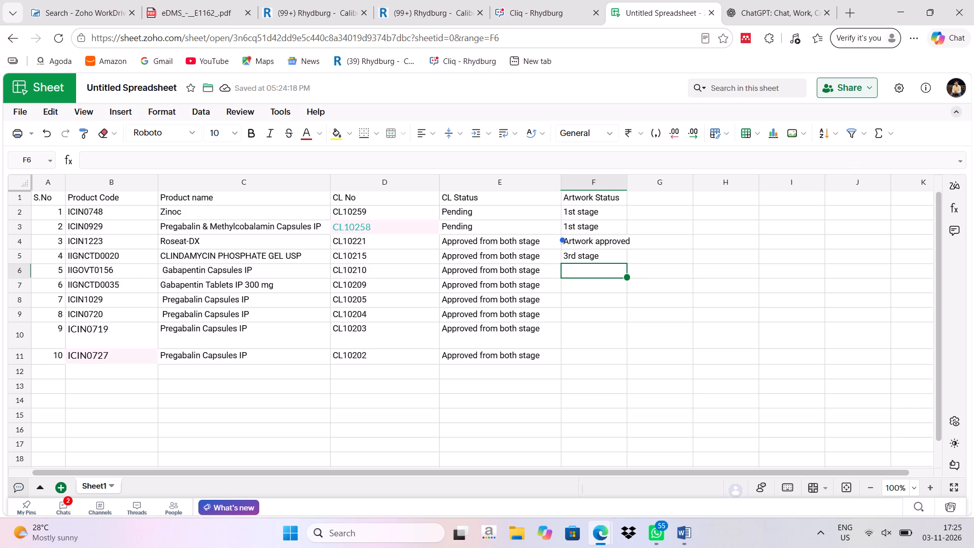
{"action": "double_click", "coordinate": [575, 275]}
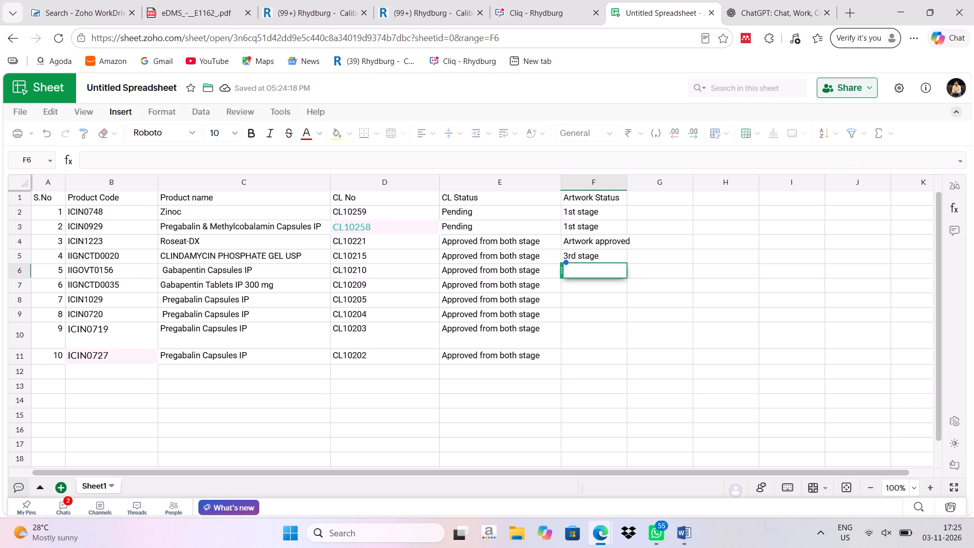
{"action": "type", "text": "5th"}
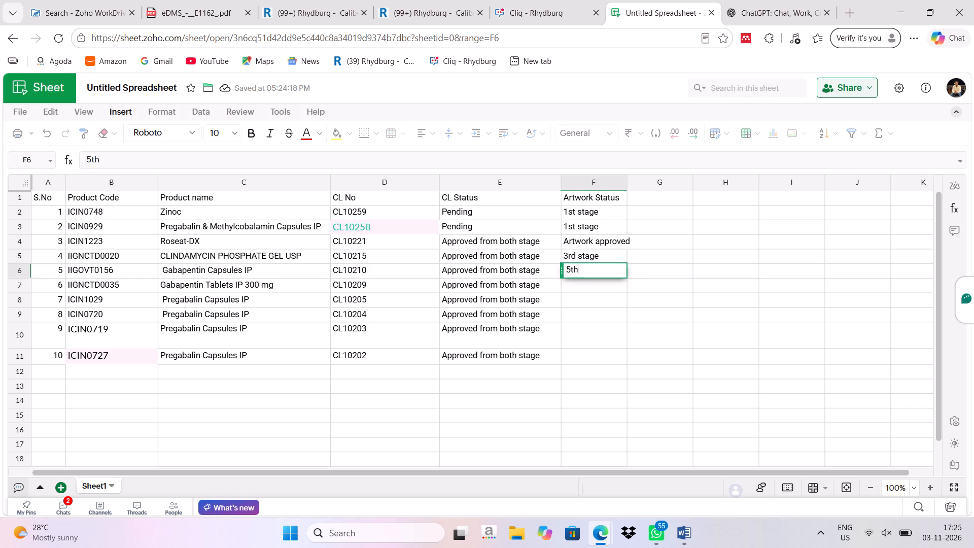
{"action": "key", "text": "space"}
{"action": "type", "text": "stage"}
{"action": "key", "text": "Return"}
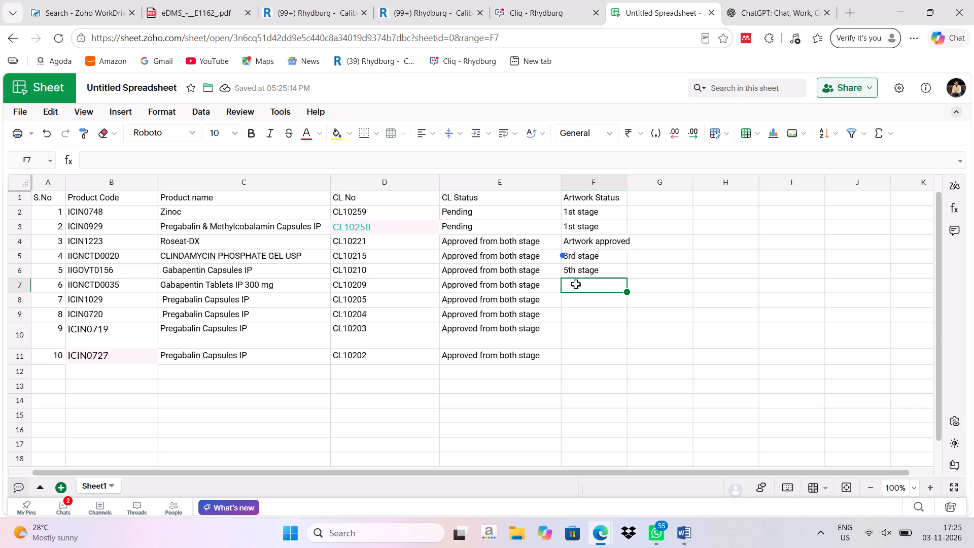
Enter "5th stage" as the Artwork Status for Gabapentin Tablets IP 300 mg, product code IIGNCTD0035.
{"action": "left_click", "coordinate": [576, 285]}
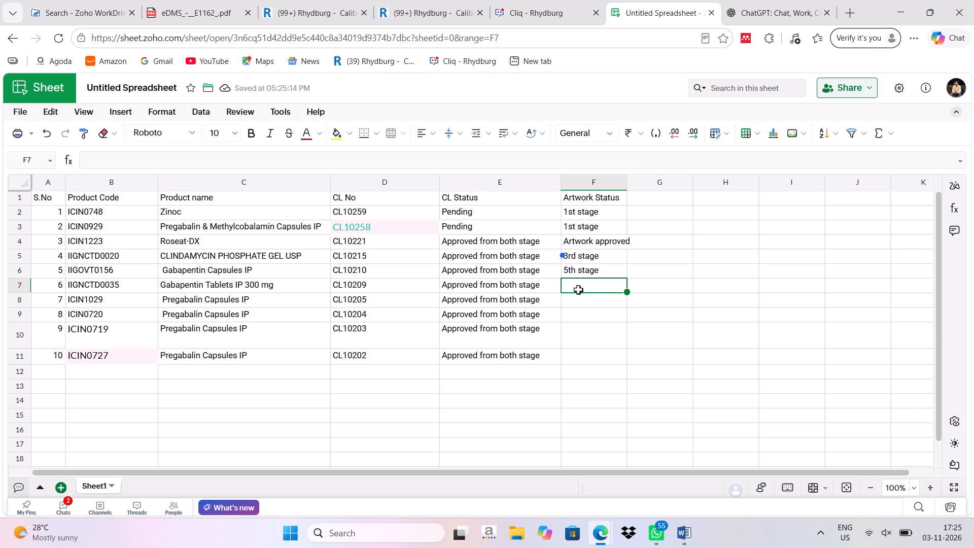
{"action": "double_click", "coordinate": [578, 289]}
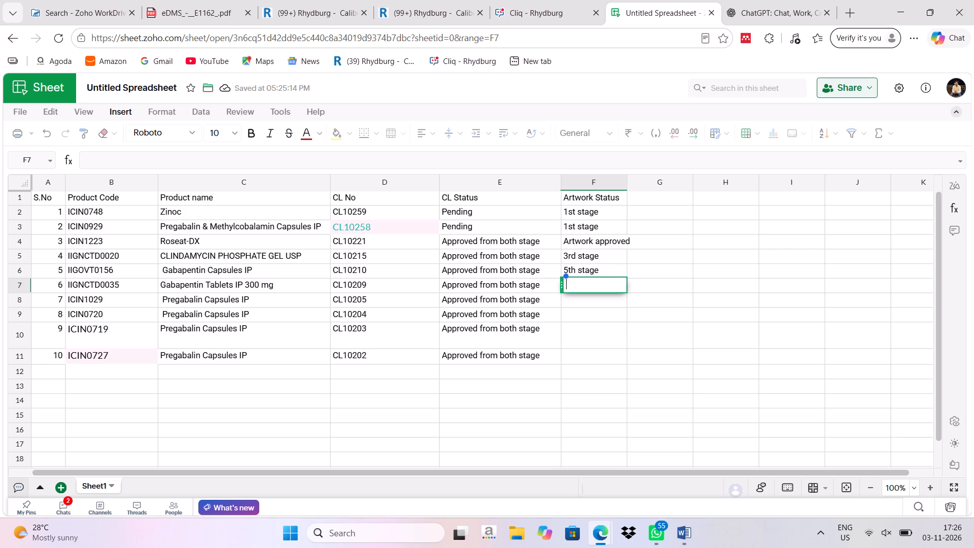
{"action": "type", "text": "5t"}
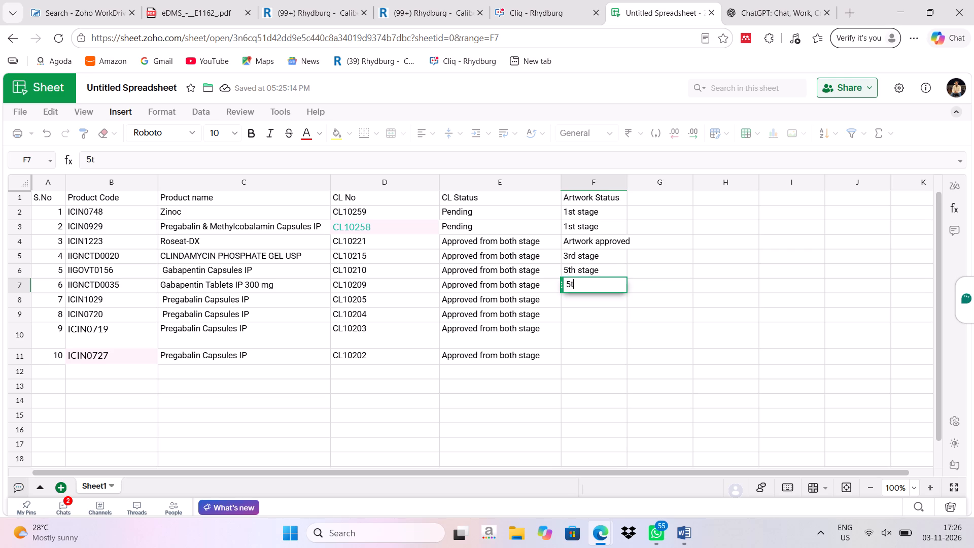
{"action": "key", "text": "Return"}
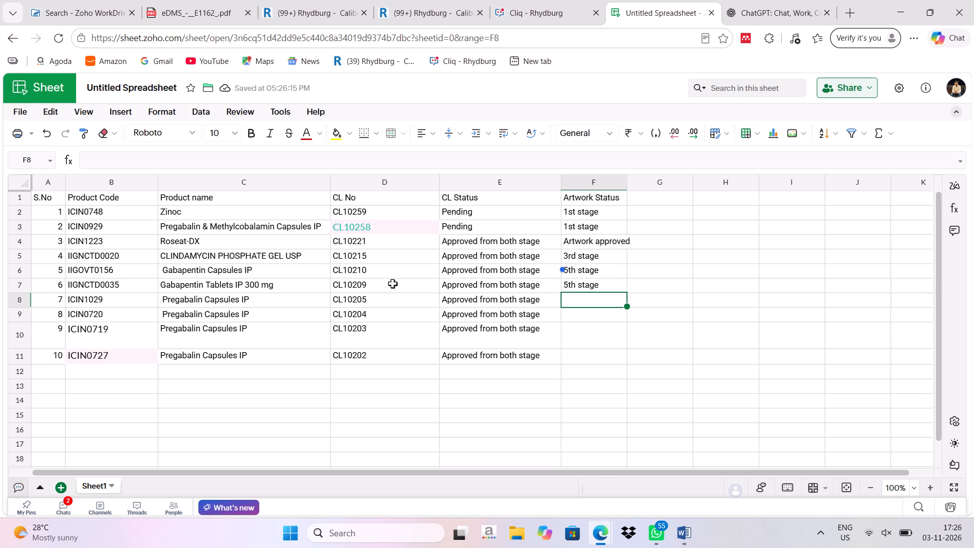
Enter "Artwork approved" as the Artwork Status for Pregabalin Capsules IP, product code ICIN1029.
{"action": "left_click", "coordinate": [581, 303]}
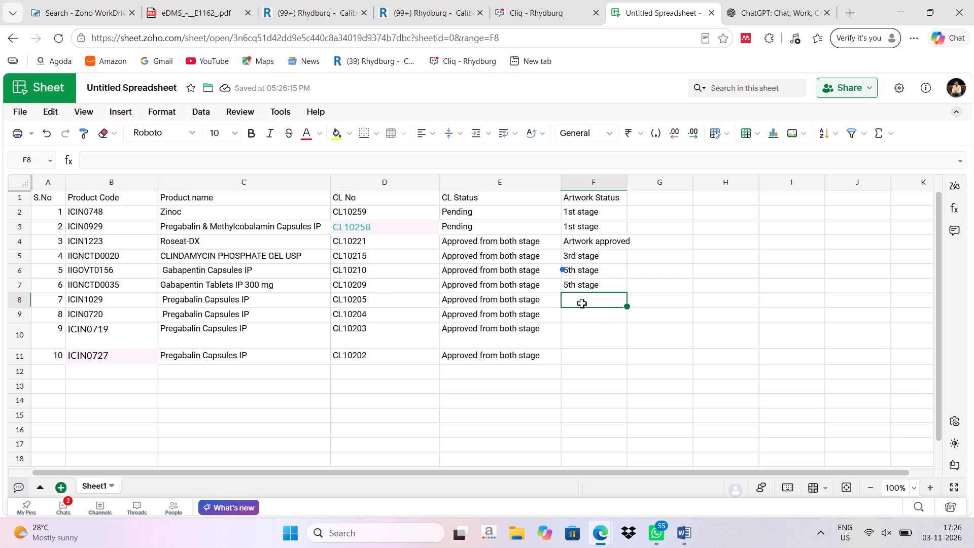
{"action": "double_click", "coordinate": [581, 303]}
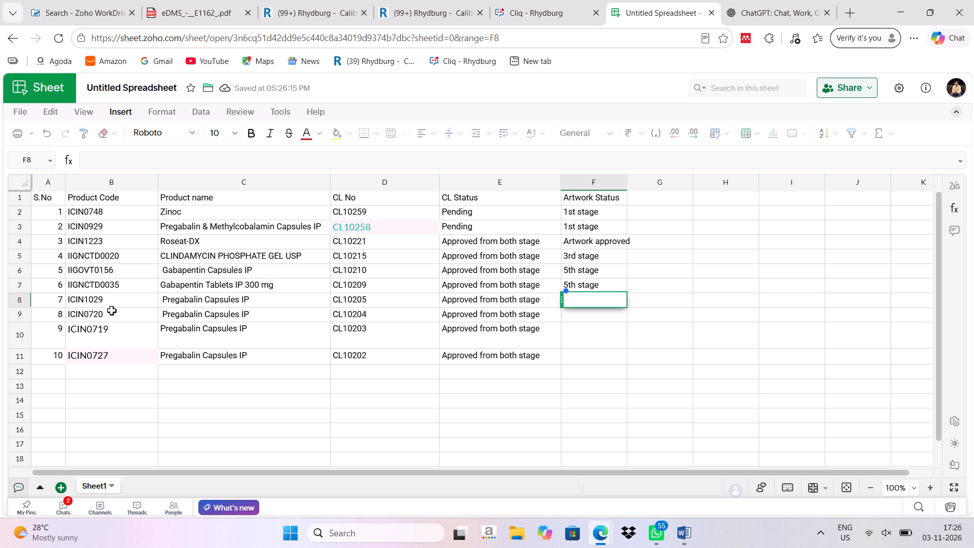
{"action": "type", "text": "Artwork approvwe"}
{"action": "key", "text": "BackSpace"}
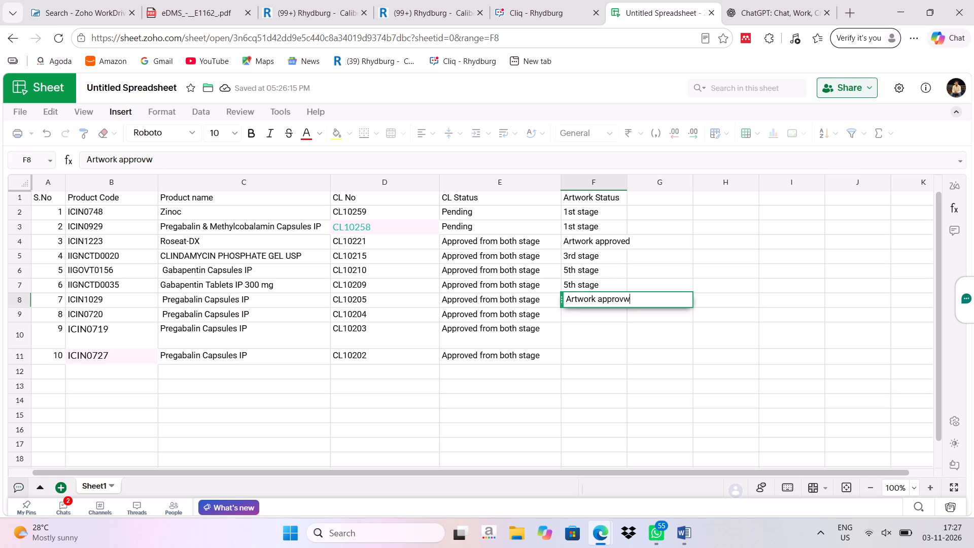
{"action": "key", "text": "BackSpace"}
{"action": "type", "text": "ed"}
{"action": "key", "text": "Return"}
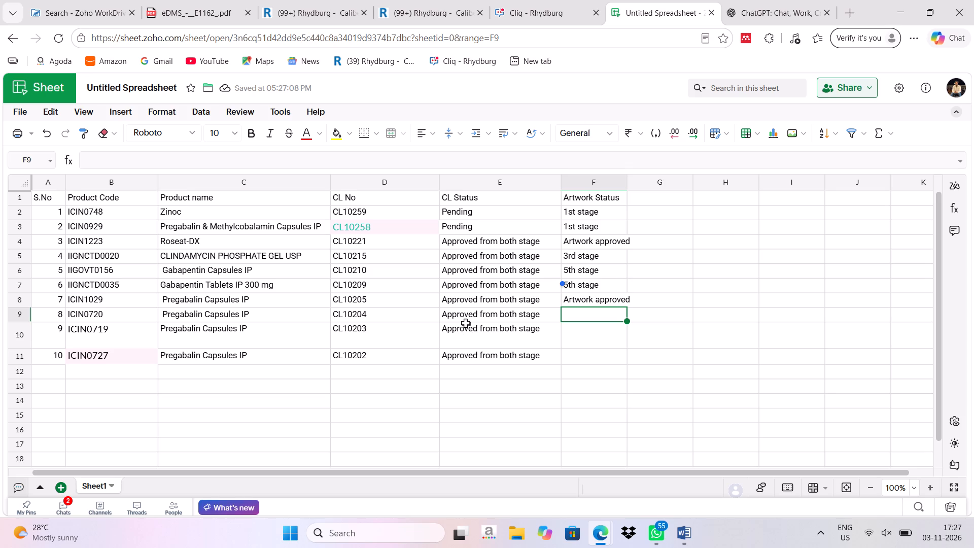
Enter "3rd stage" as the Artwork Status for Pregabalin Capsules IP, product code ICIN0720.
{"action": "double_click", "coordinate": [575, 315]}
{"action": "key", "text": "3"}
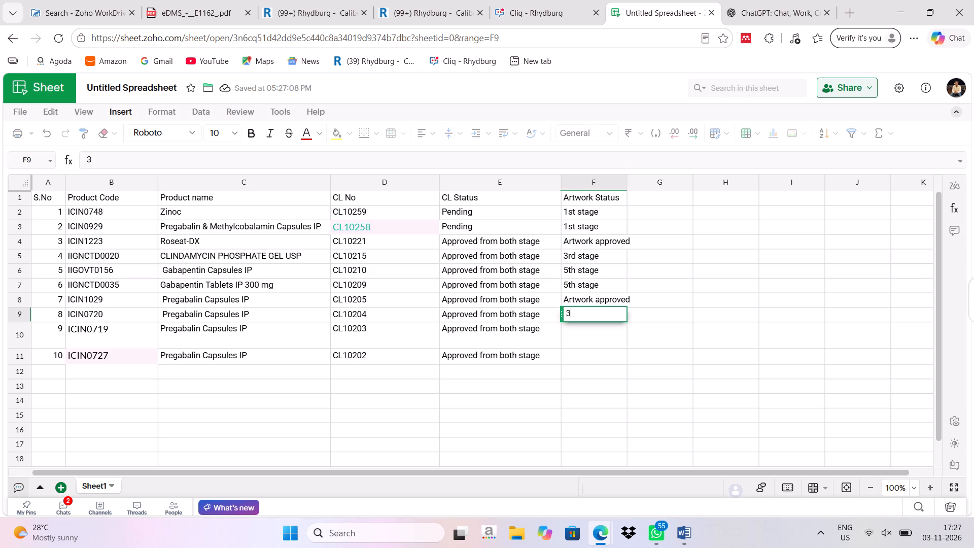
{"action": "type", "text": "rd"}
{"action": "key", "text": "space"}
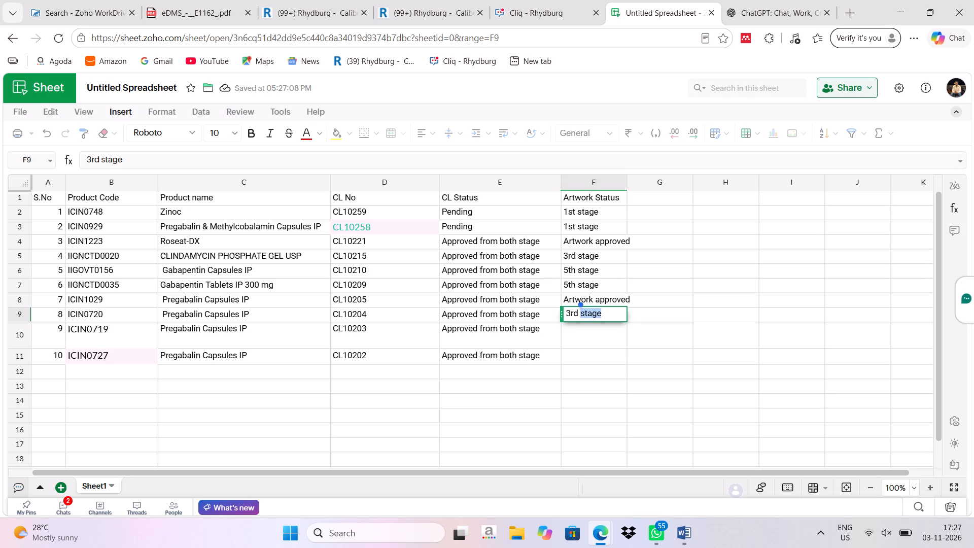
{"action": "key", "text": "Return"}
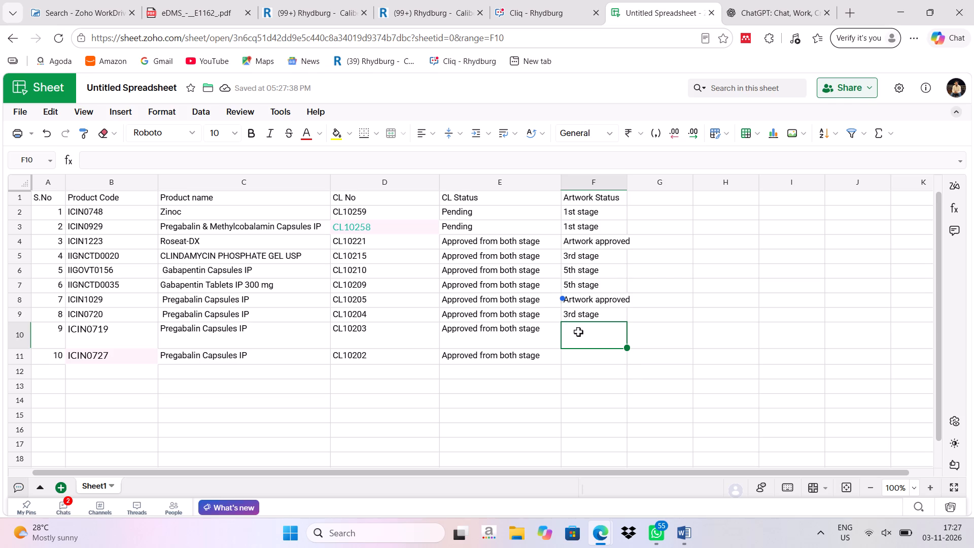
Enter "5th stage" as the Artwork Status for Pregabalin Capsules IP, product code ICIN0719.
{"action": "double_click", "coordinate": [578, 331]}
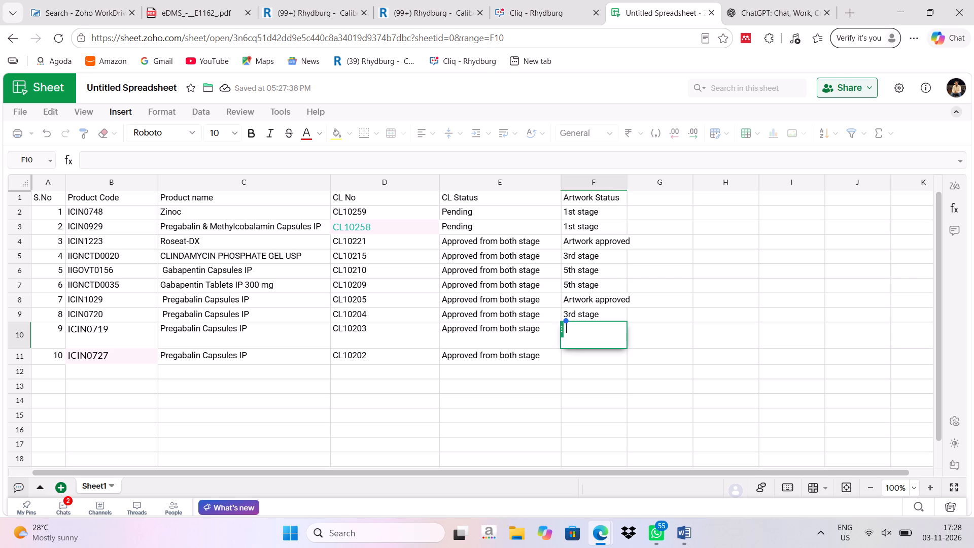
{"action": "type", "text": "5th"}
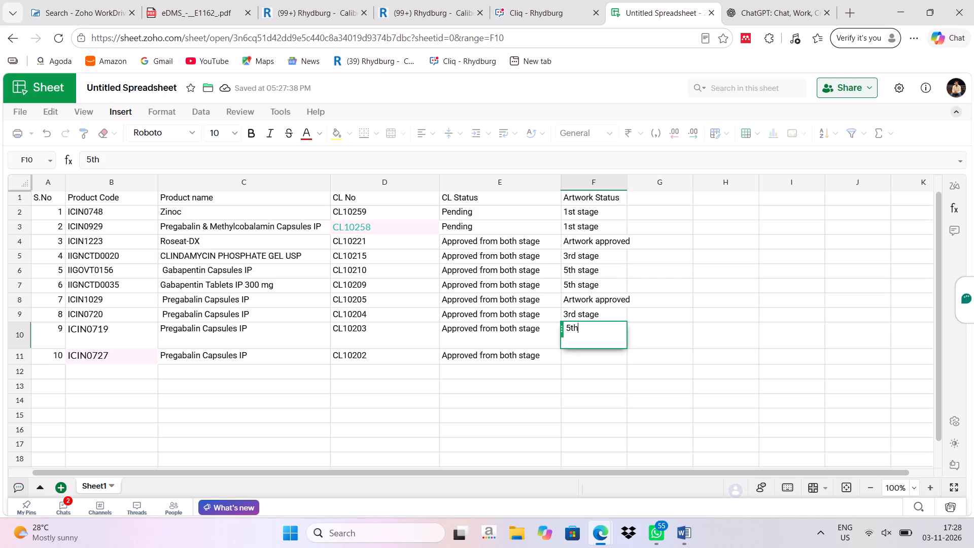
{"action": "key", "text": "space"}
{"action": "key", "text": "Return"}
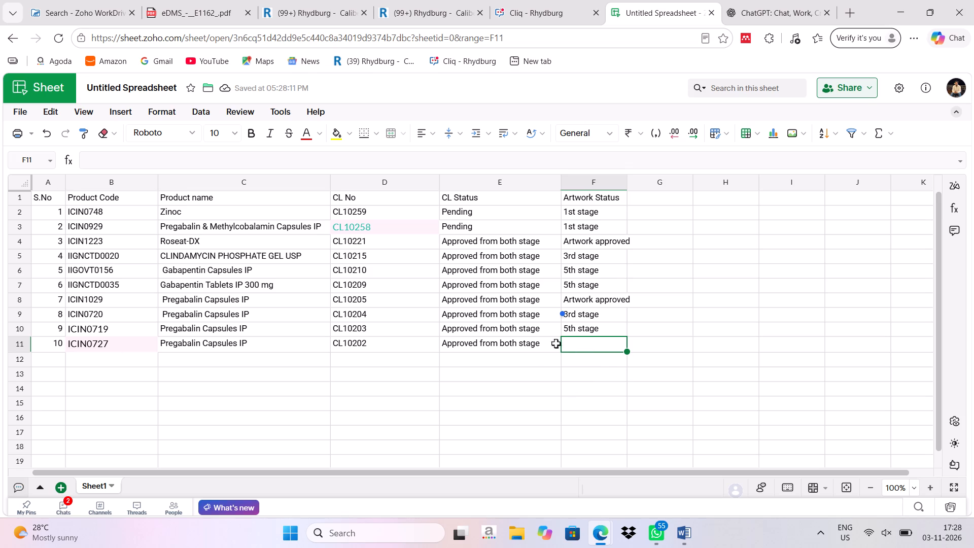
Enter "3rd stage" as the Artwork Status for Pregabalin Capsules IP, product code ICIN0727.
{"action": "left_click", "coordinate": [587, 345]}
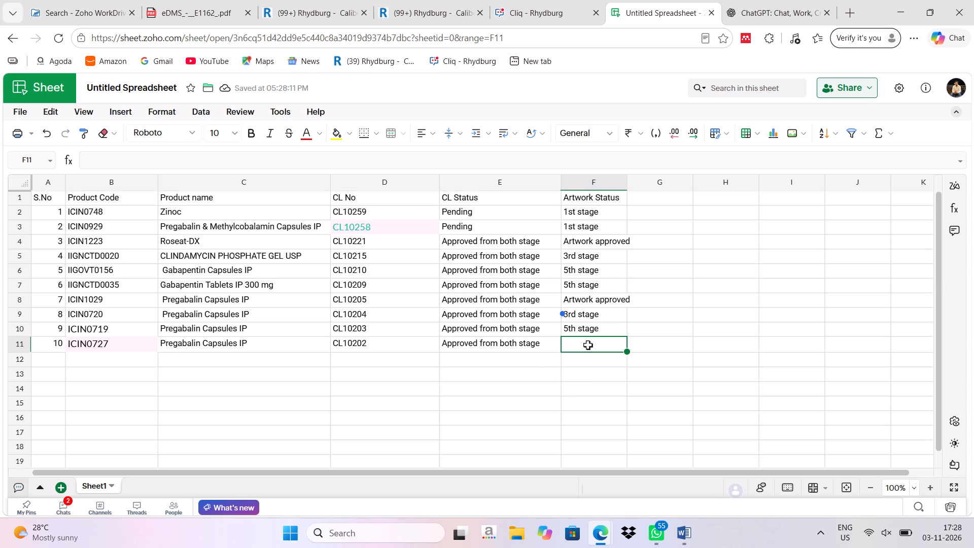
{"action": "double_click", "coordinate": [587, 345]}
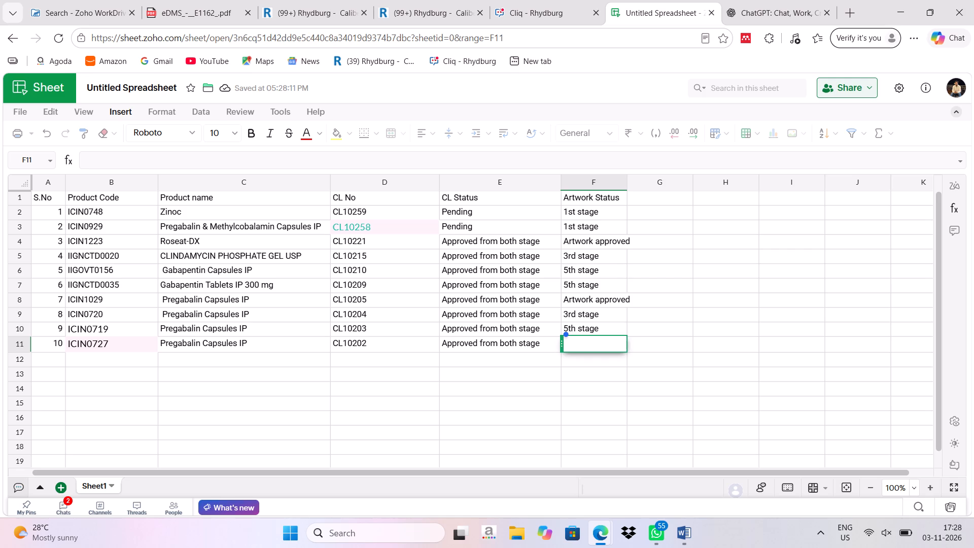
{"action": "type", "text": "3rd"}
{"action": "key", "text": "space"}
{"action": "key", "text": "Return"}
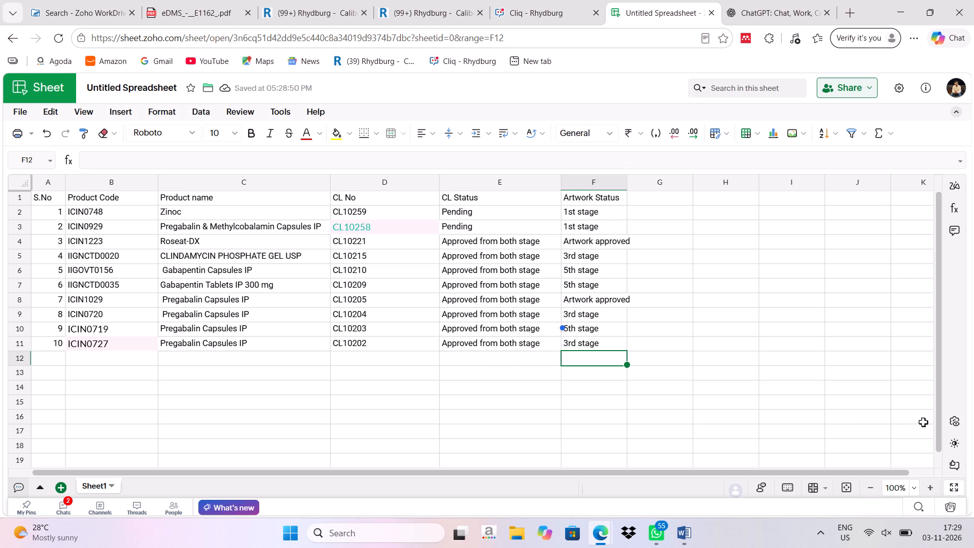
Change the font color of the "Artwork Status" heading text in row 1 to red.
{"action": "left_click", "coordinate": [569, 200]}
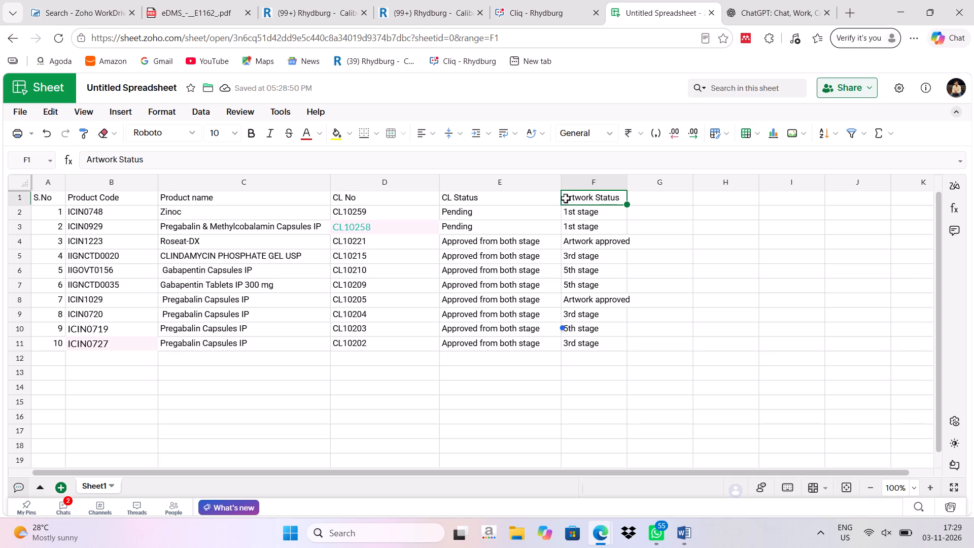
{"action": "left_click", "coordinate": [565, 198]}
{"action": "left_click_drag", "start_coordinate": [565, 198], "coordinate": [585, 196]}
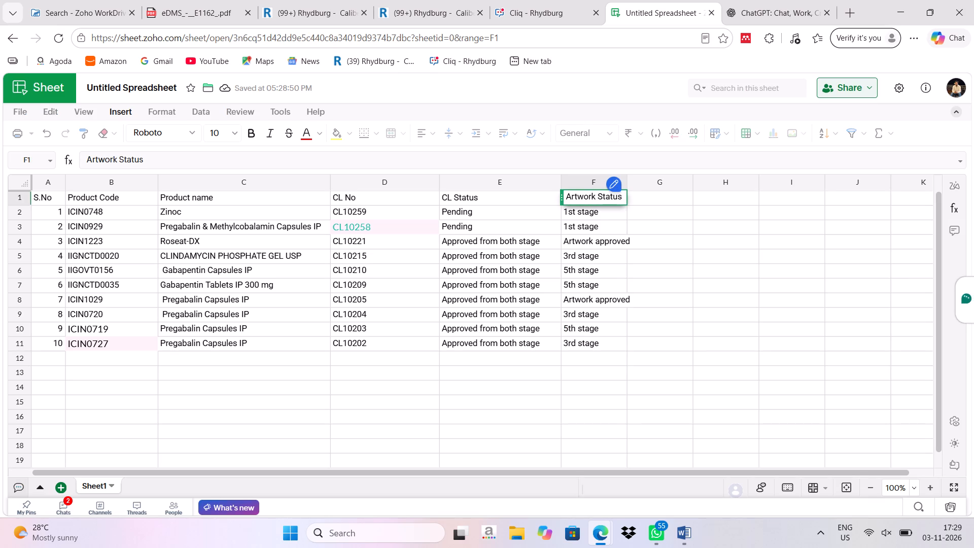
{"action": "left_click_drag", "start_coordinate": [621, 198], "coordinate": [568, 195]}
{"action": "left_click", "coordinate": [671, 174]}
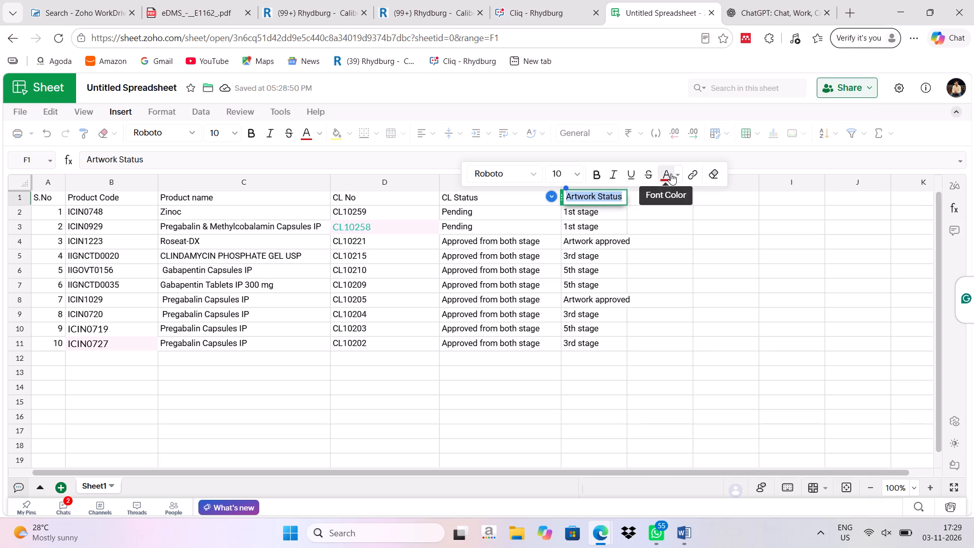
Change the font color of the "CL Status" heading text in row 1 to red.
{"action": "left_click", "coordinate": [479, 200]}
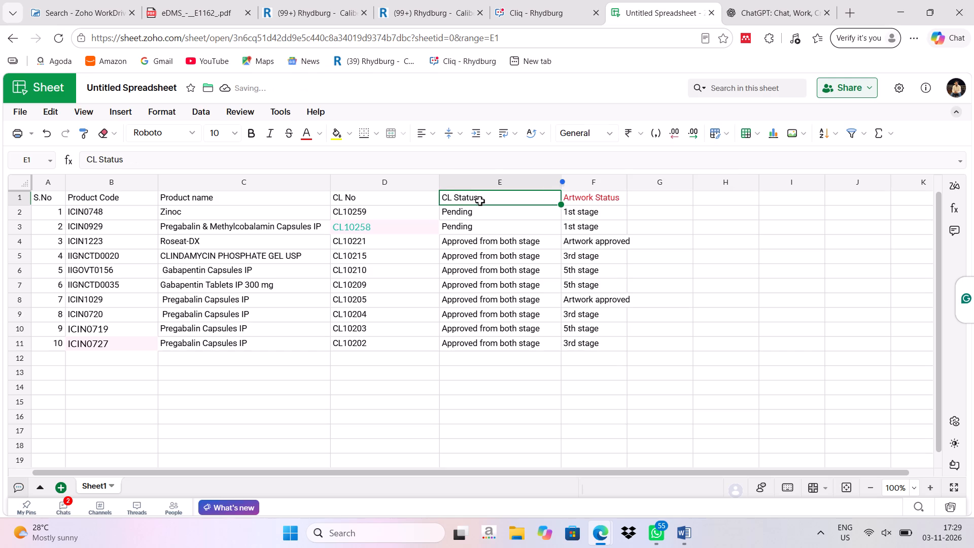
{"action": "double_click", "coordinate": [488, 199]}
{"action": "left_click_drag", "start_coordinate": [485, 196], "coordinate": [473, 196]}
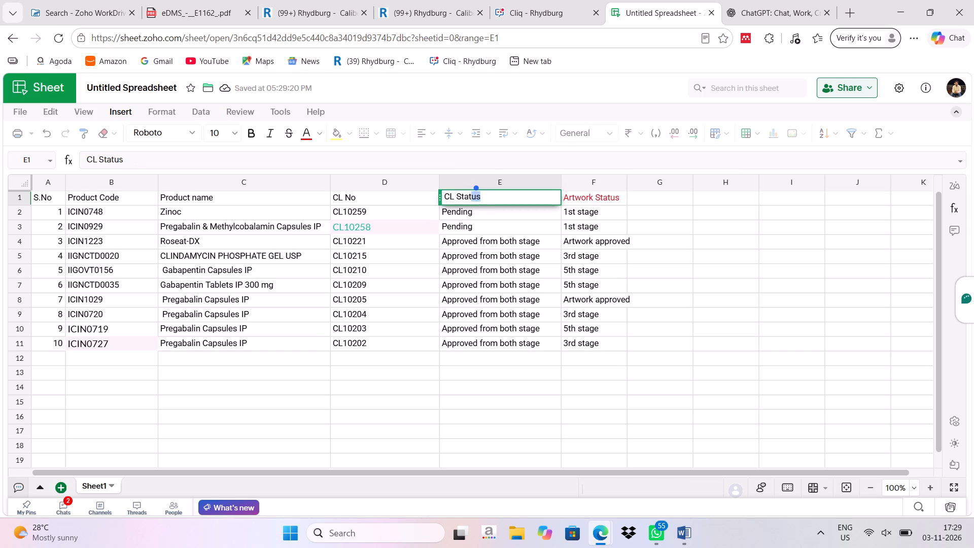
{"action": "left_click_drag", "start_coordinate": [473, 196], "coordinate": [446, 196]}
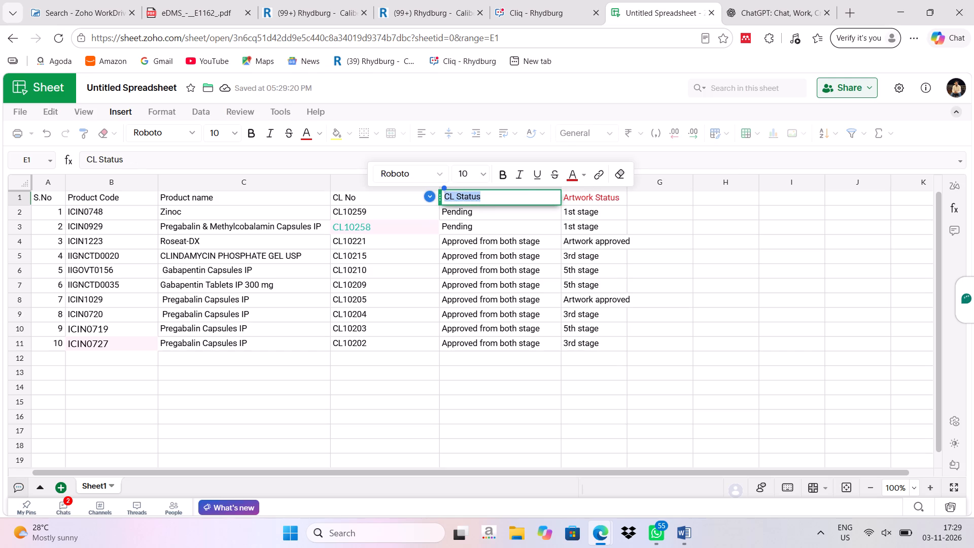
{"action": "left_click", "coordinate": [568, 179]}
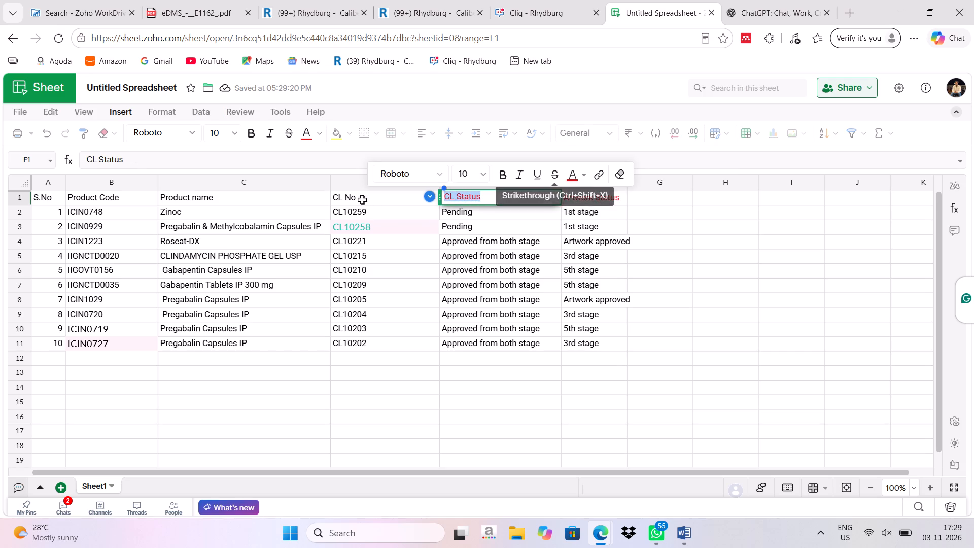
Change the font color of the "CL No" heading text in row 1 to red.
{"action": "left_click", "coordinate": [364, 194]}
{"action": "double_click", "coordinate": [363, 196]}
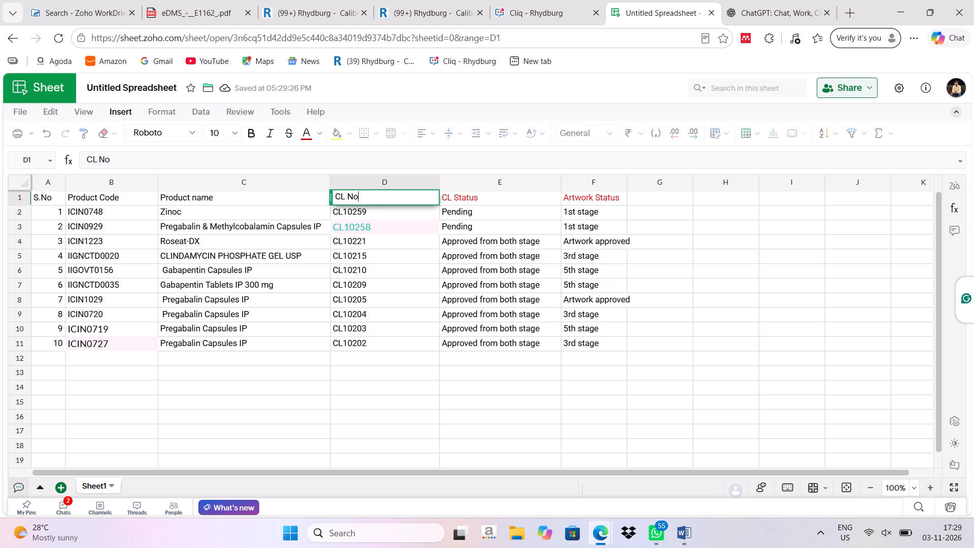
{"action": "left_click_drag", "start_coordinate": [361, 197], "coordinate": [337, 195]}
{"action": "left_click", "coordinate": [451, 179]}
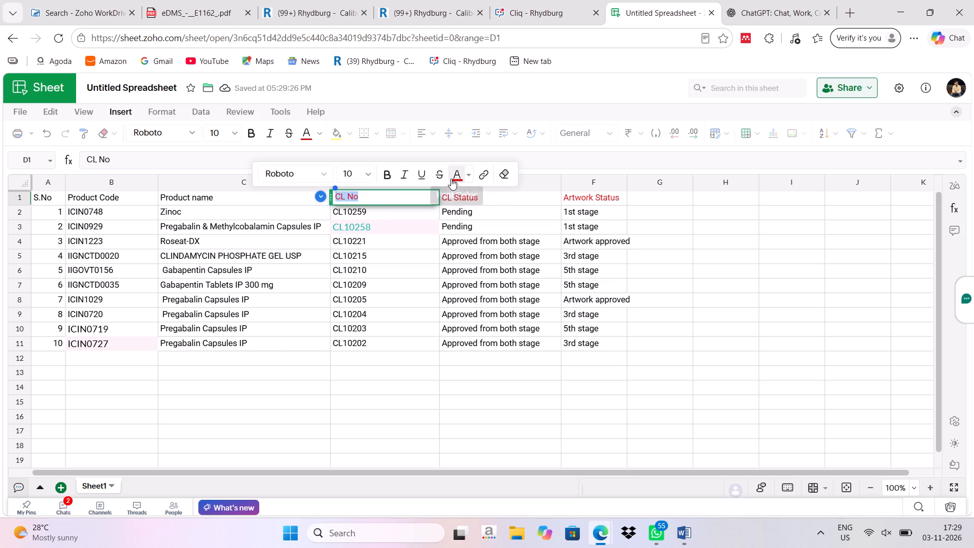
Change the font color of the "Product name" heading text in row 1 to red.
{"action": "double_click", "coordinate": [241, 194]}
{"action": "left_click_drag", "start_coordinate": [235, 196], "coordinate": [84, 194]}
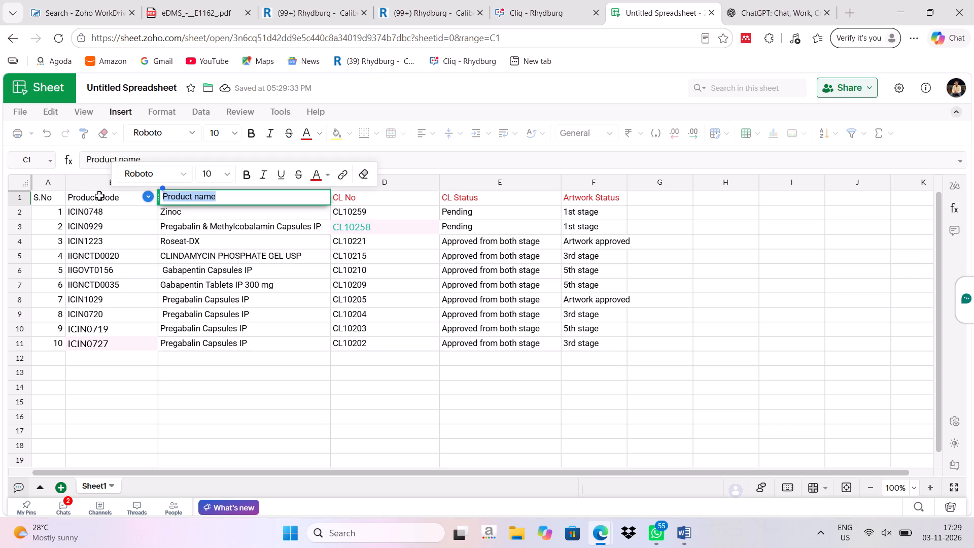
{"action": "left_click", "coordinate": [315, 179]}
Change the font color of the "Product Code" heading text in row 1 to red.
{"action": "double_click", "coordinate": [130, 197]}
{"action": "left_click_drag", "start_coordinate": [130, 197], "coordinate": [73, 198]}
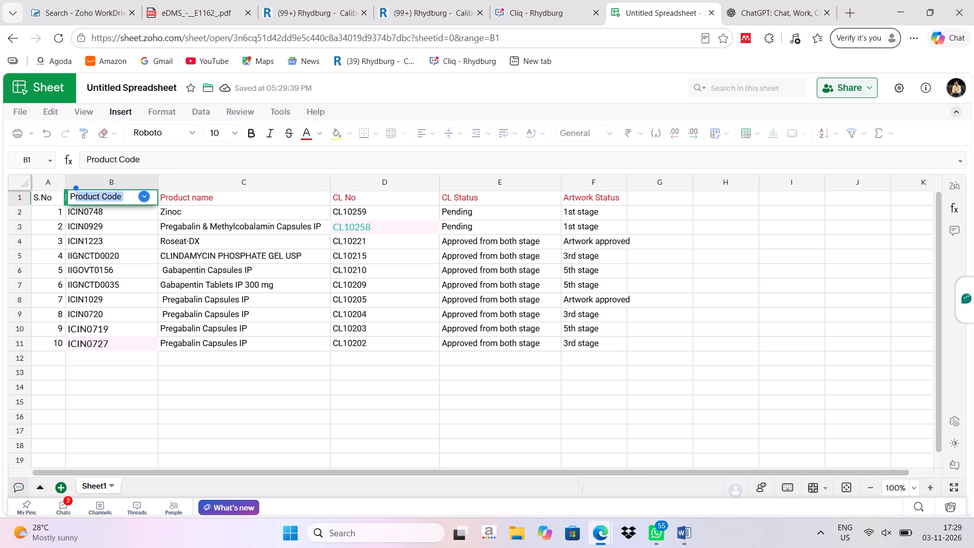
{"action": "left_click_drag", "start_coordinate": [73, 198], "coordinate": [68, 199]}
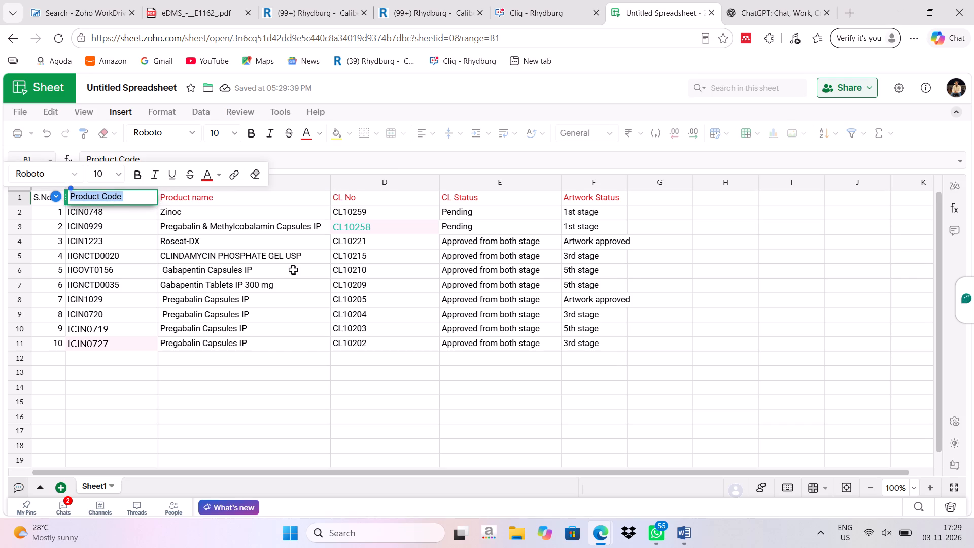
{"action": "left_click", "coordinate": [208, 179]}
Change the font color of the "S.No" heading text in row 1 to red and leave the cell.
{"action": "left_click", "coordinate": [39, 201]}
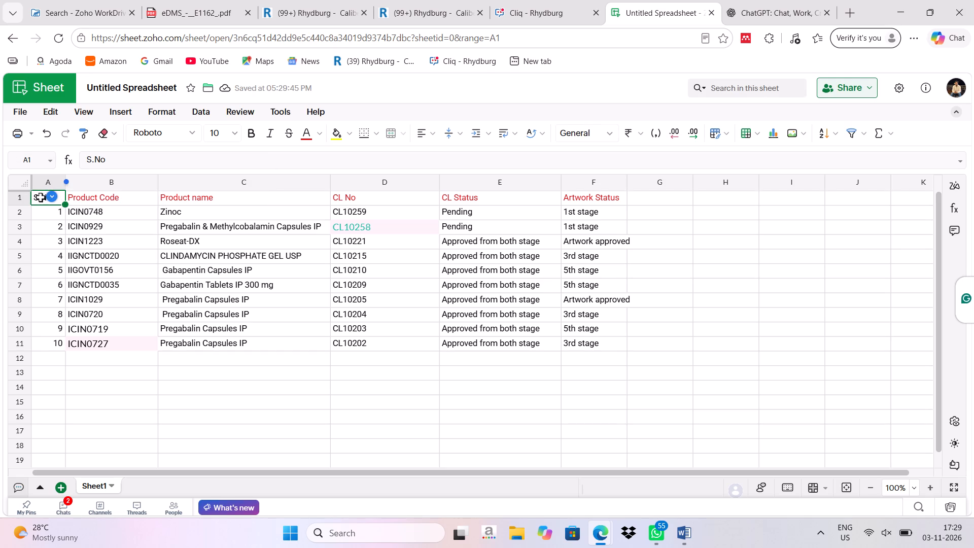
{"action": "double_click", "coordinate": [40, 197]}
{"action": "left_click_drag", "start_coordinate": [55, 198], "coordinate": [31, 196]}
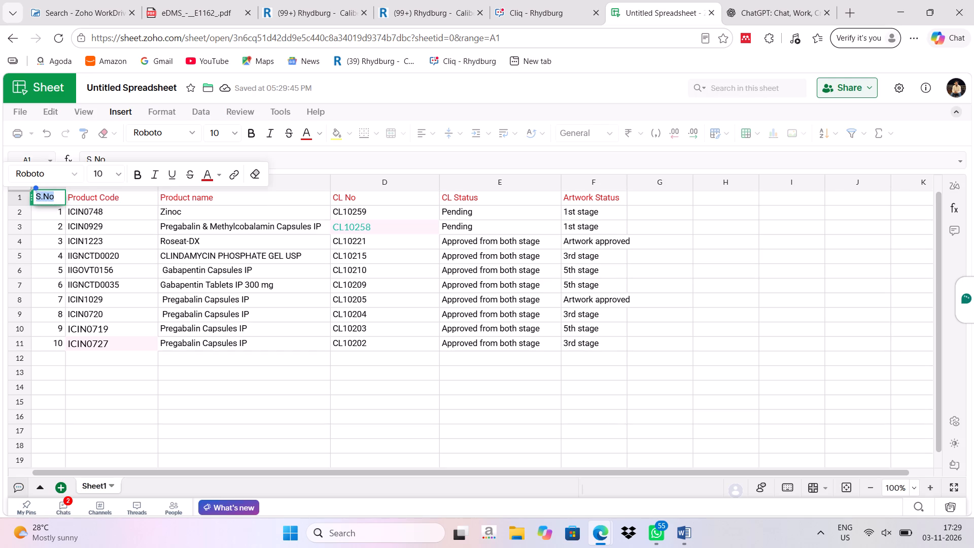
{"action": "left_click", "coordinate": [205, 178]}
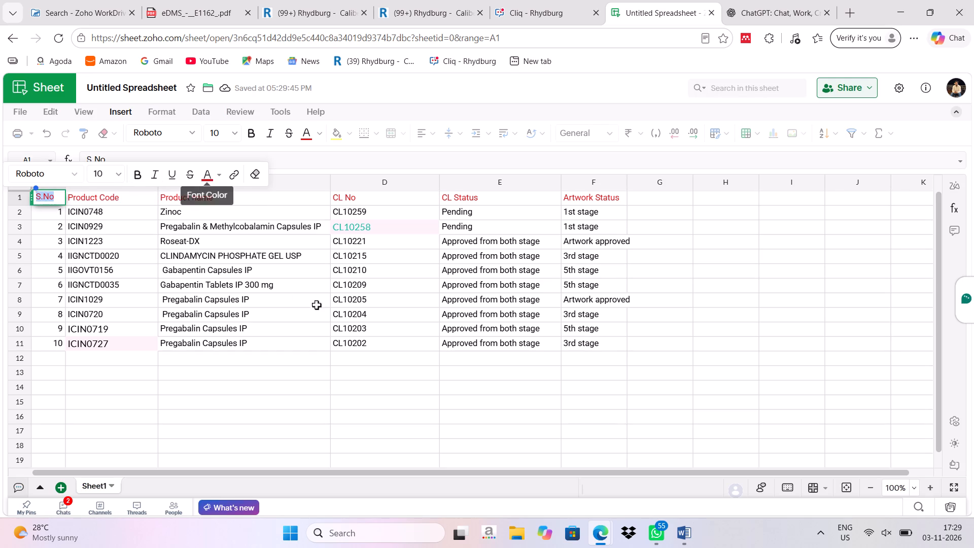
{"action": "left_click", "coordinate": [283, 306]}
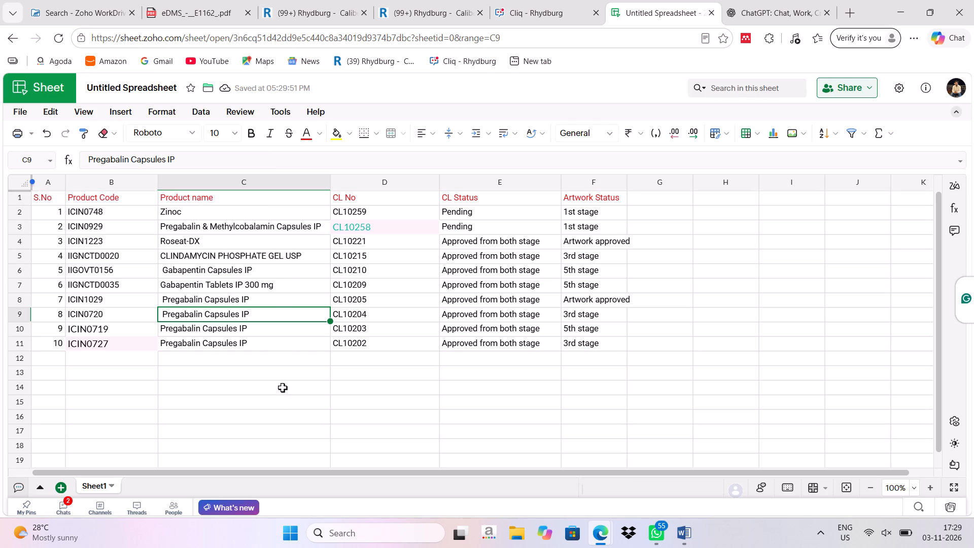
{"action": "left_click", "coordinate": [282, 387]}
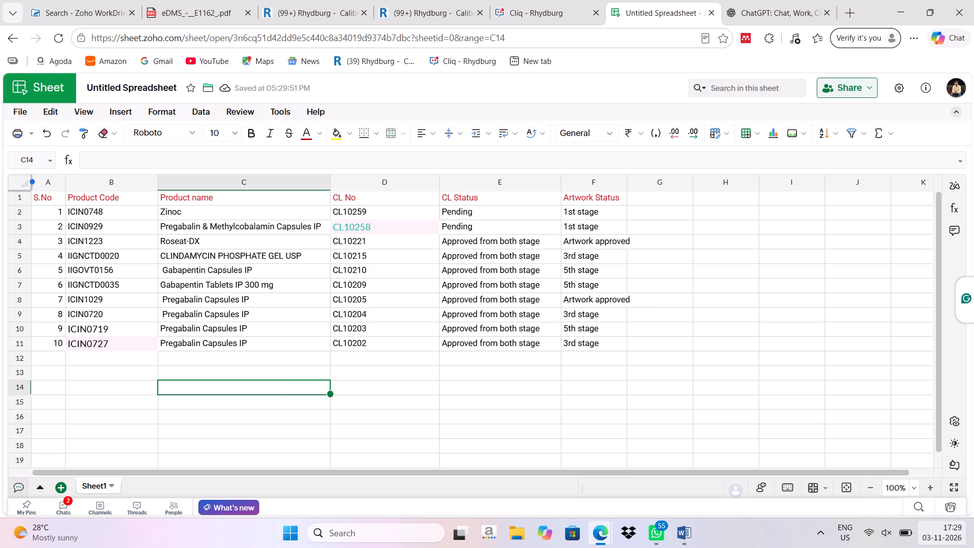
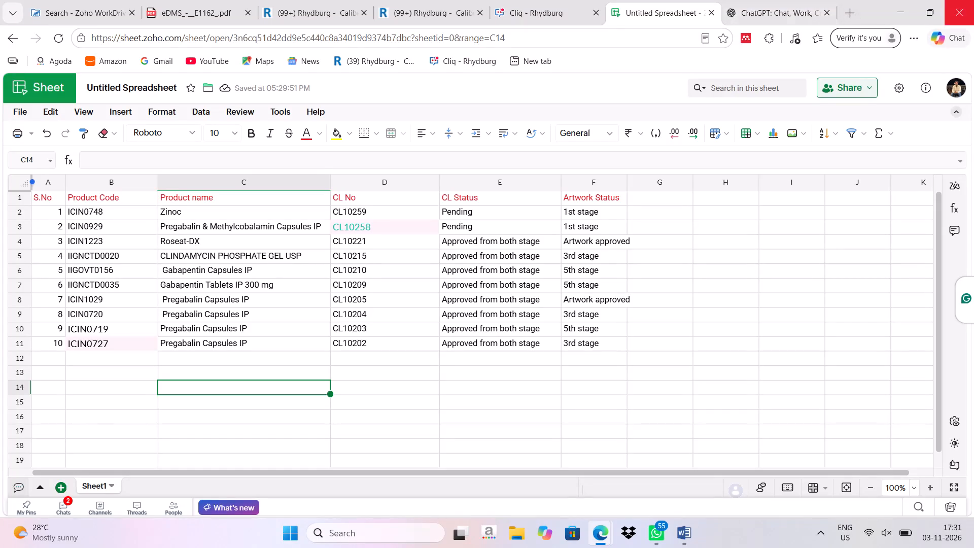
Enter serial number 11 in the S.No column of row 12.
{"action": "double_click", "coordinate": [60, 359]}
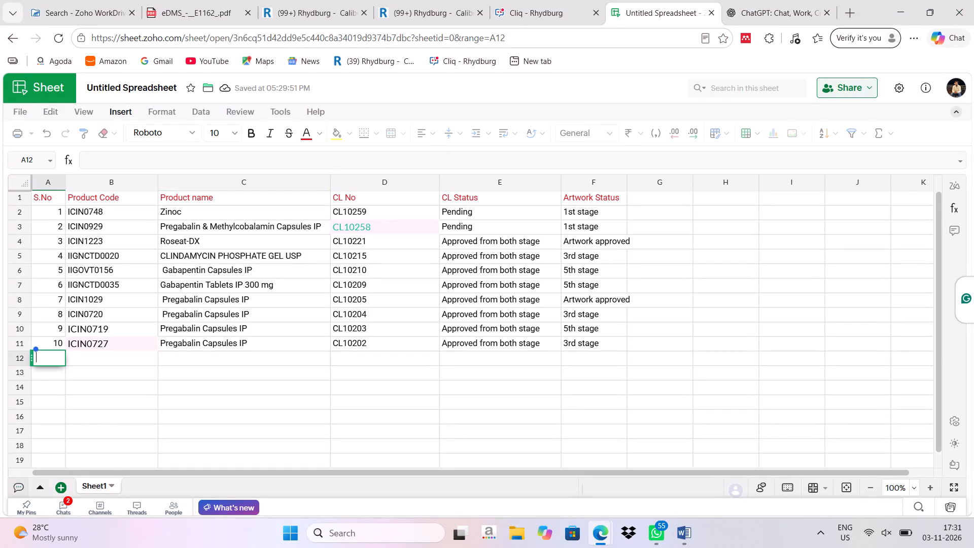
{"action": "type", "text": "11"}
Arrange the browser windows side by side and bring up the "List of impacted as per new Notification" spreadsheet, closing its Share dialog.
{"action": "left_click", "coordinate": [930, 7]}
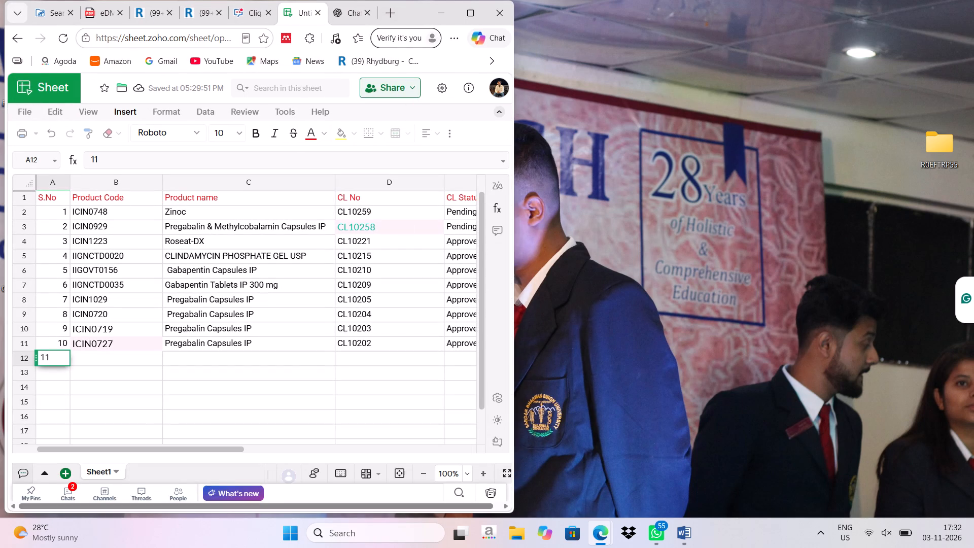
{"action": "left_click", "coordinate": [576, 477]}
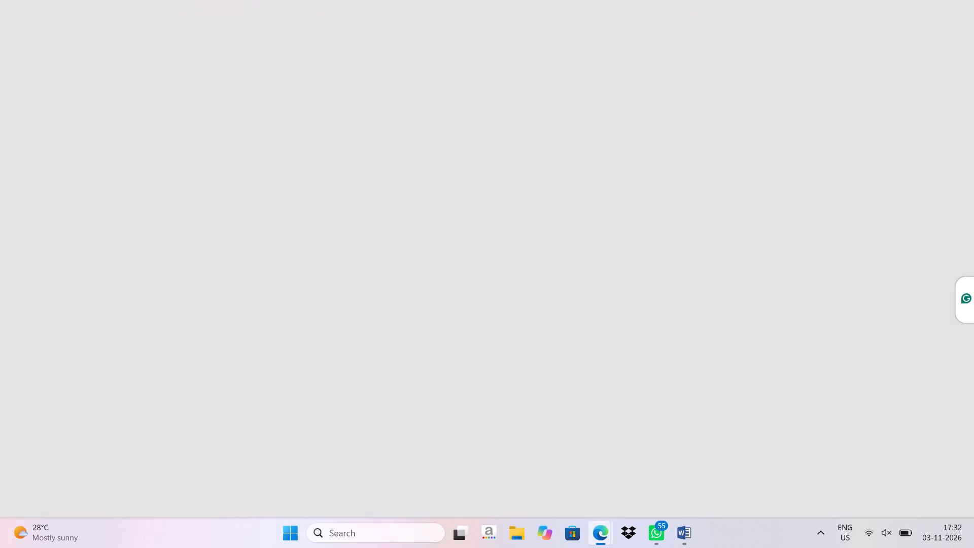
{"action": "left_click", "coordinate": [933, 7]}
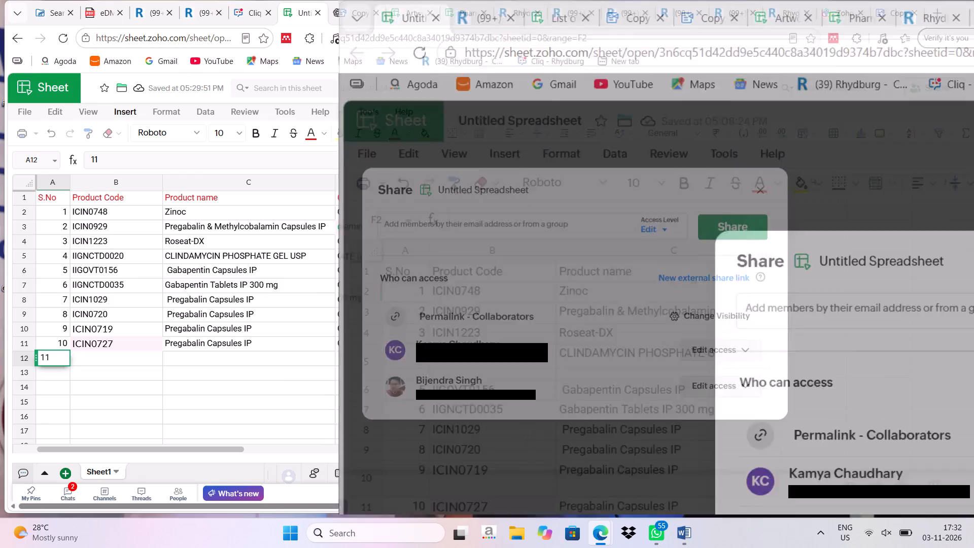
{"action": "left_click", "coordinate": [592, 12]}
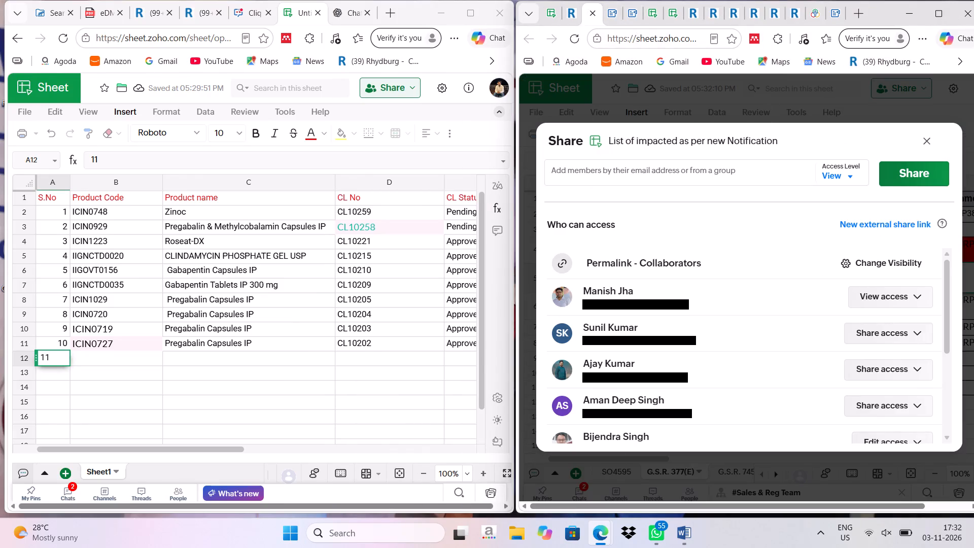
{"action": "left_click", "coordinate": [927, 143]}
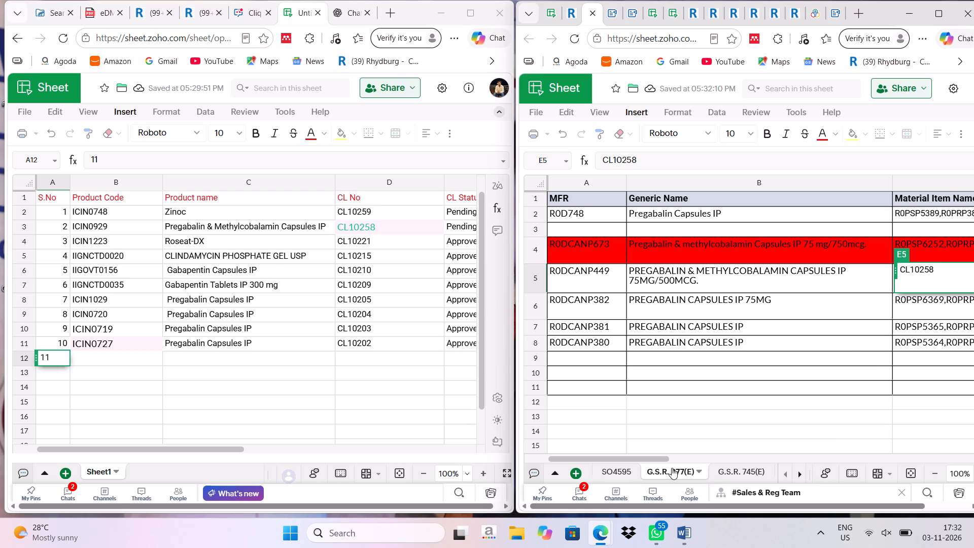
Look over the generic names and material items on the G.S.R. 377(E) sheet of the impacted list.
{"action": "left_click", "coordinate": [733, 473]}
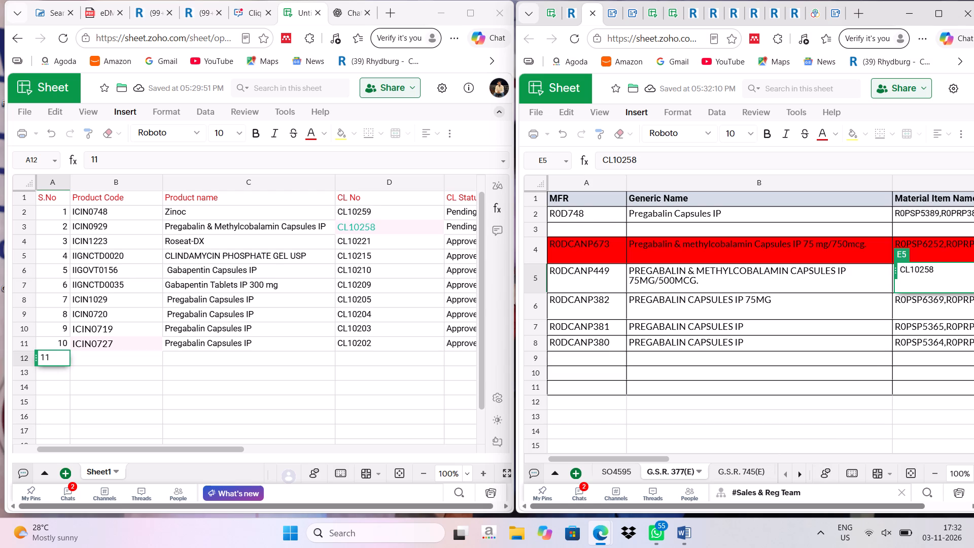
{"action": "left_click", "coordinate": [739, 470]}
{"action": "left_click_drag", "start_coordinate": [771, 506], "coordinate": [885, 505]}
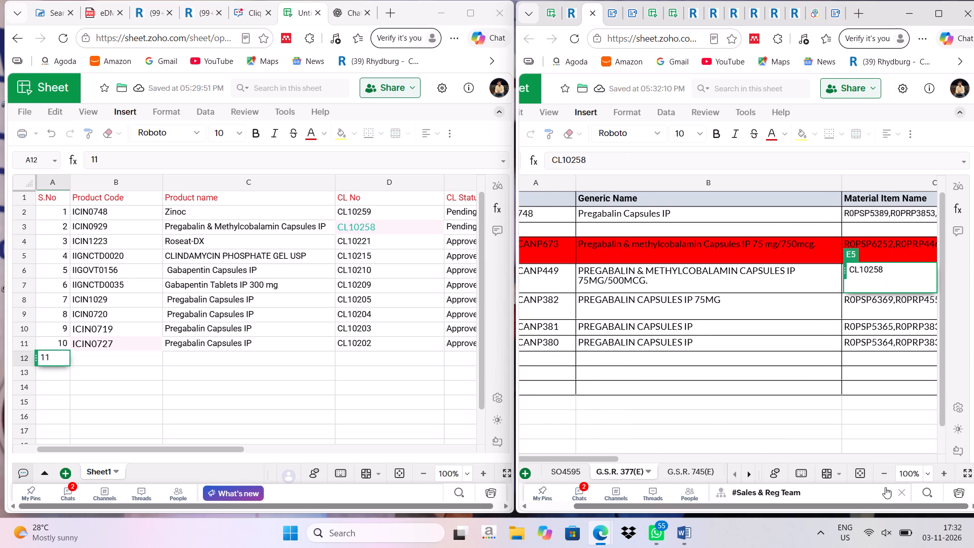
{"action": "left_click", "coordinate": [878, 355]}
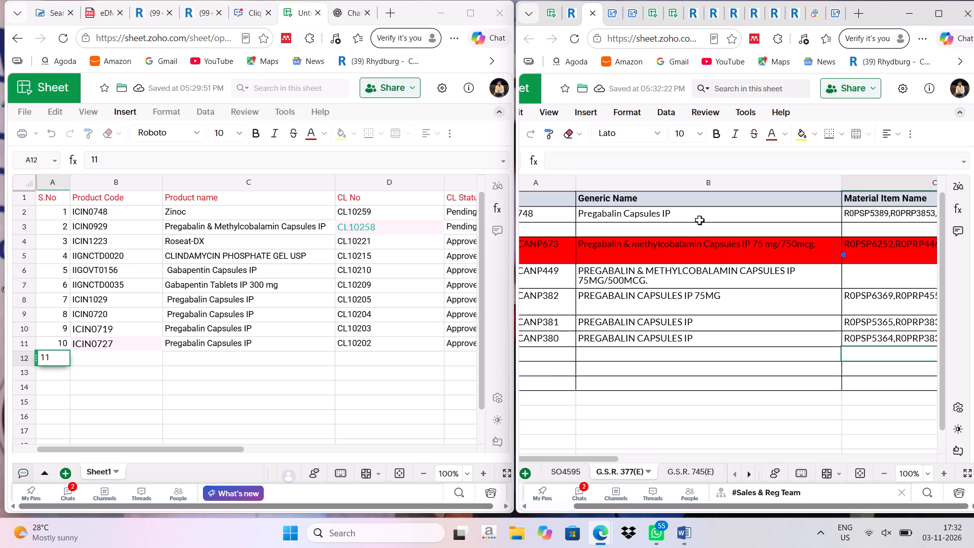
{"action": "left_click", "coordinate": [699, 220]}
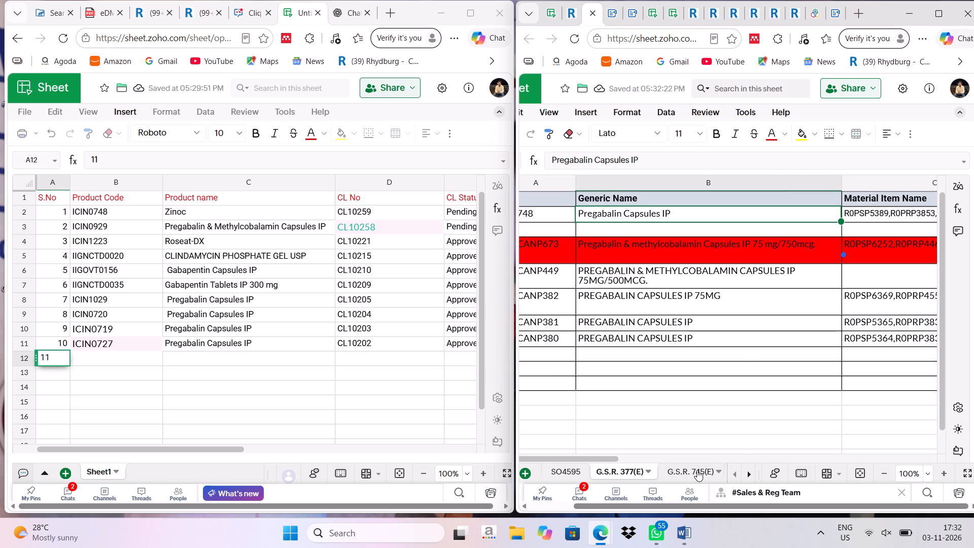
{"action": "left_click_drag", "start_coordinate": [621, 505], "coordinate": [619, 505]}
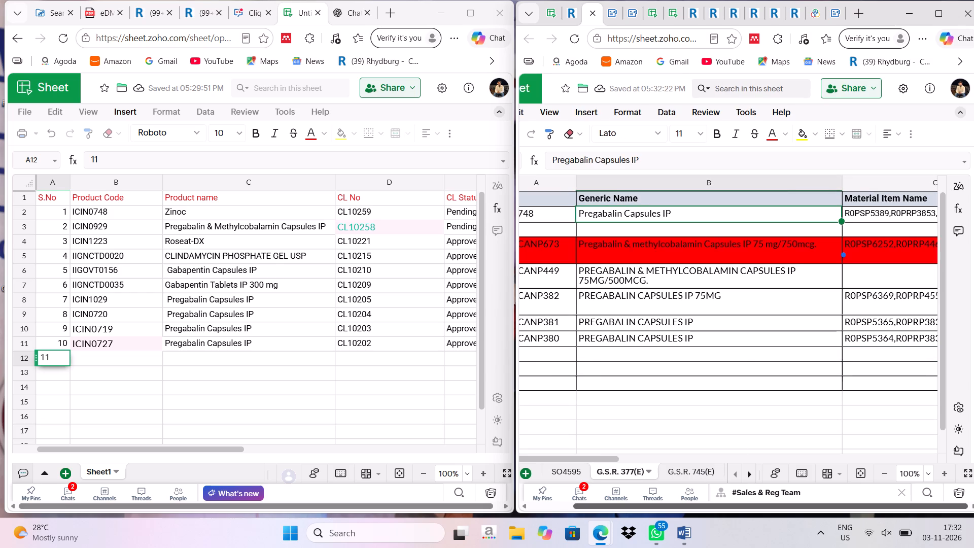
{"action": "left_click_drag", "start_coordinate": [619, 505], "coordinate": [544, 505]}
Examine the material names, CL numbers and statuses on the SO4595 sheet of the impacted list.
{"action": "left_click", "coordinate": [619, 465]}
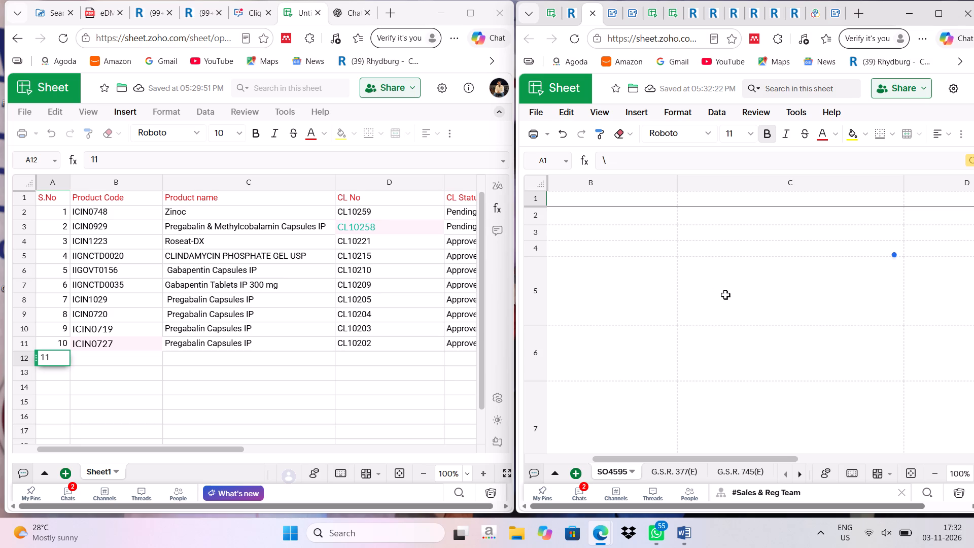
{"action": "scroll", "coordinate": [725, 294], "scroll_direction": "right", "scroll_amount": 4}
{"action": "scroll", "coordinate": [725, 294], "scroll_direction": "left", "scroll_amount": 7}
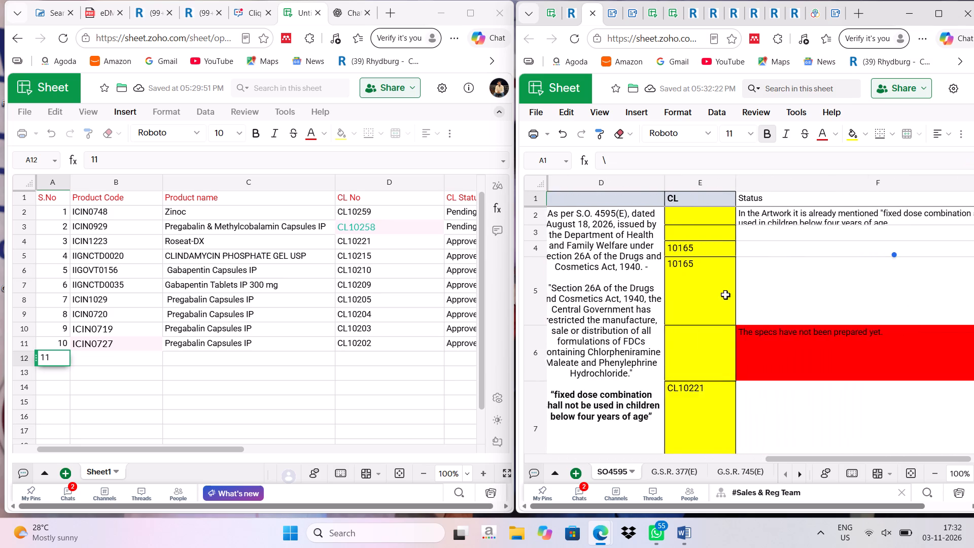
{"action": "scroll", "coordinate": [725, 294], "scroll_direction": "up", "scroll_amount": 1}
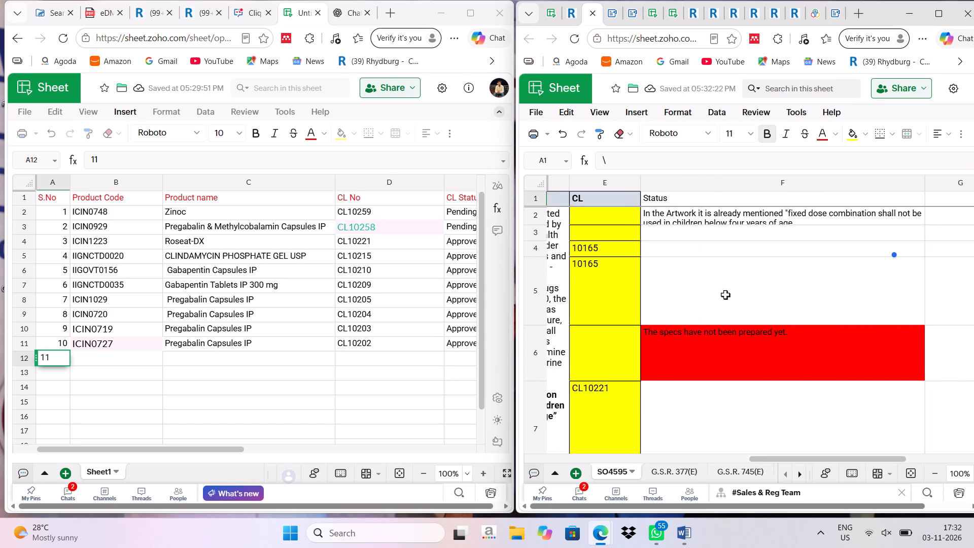
{"action": "scroll", "coordinate": [725, 294], "scroll_direction": "right", "scroll_amount": 6}
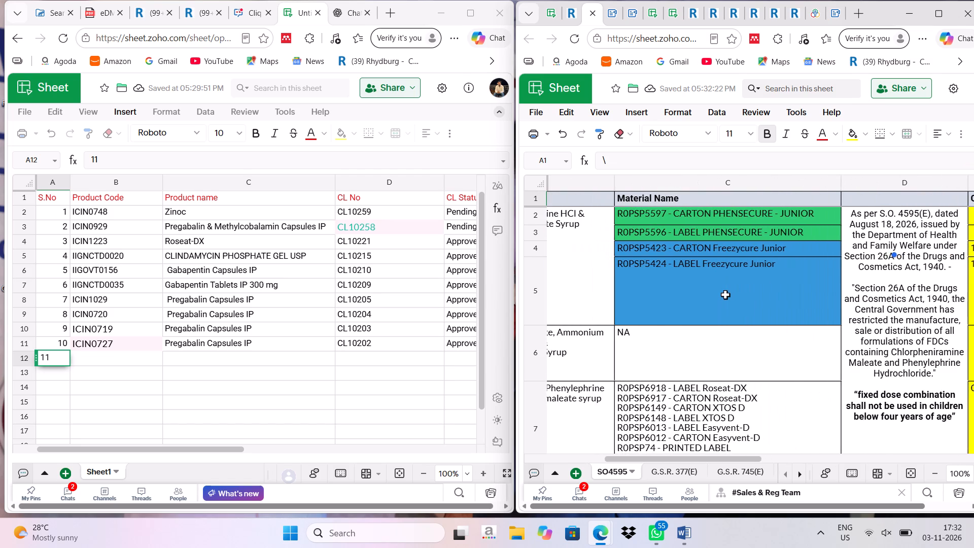
{"action": "scroll", "coordinate": [725, 294], "scroll_direction": "right", "scroll_amount": 5}
{"action": "scroll", "coordinate": [725, 294], "scroll_direction": "left", "scroll_amount": 1}
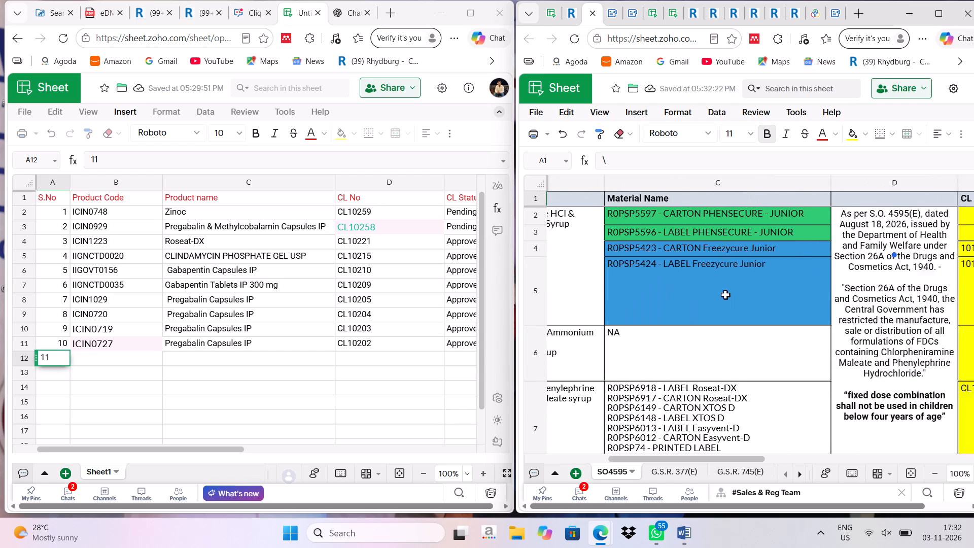
{"action": "scroll", "coordinate": [725, 294], "scroll_direction": "left", "scroll_amount": 3}
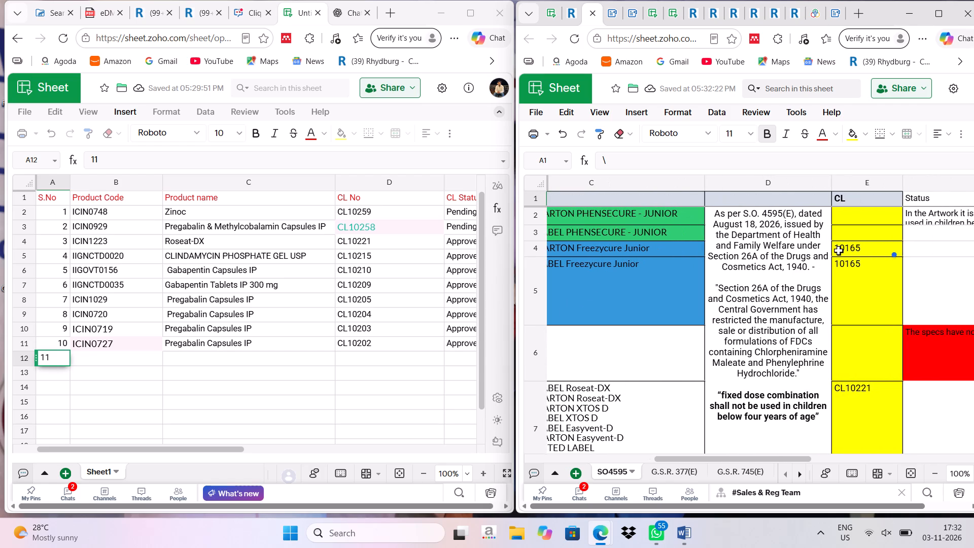
Select the CL number 10165 in the Freezycure Junior carton row of the SO4595 sheet.
{"action": "double_click", "coordinate": [838, 250]}
{"action": "left_click_drag", "start_coordinate": [838, 250], "coordinate": [859, 256]}
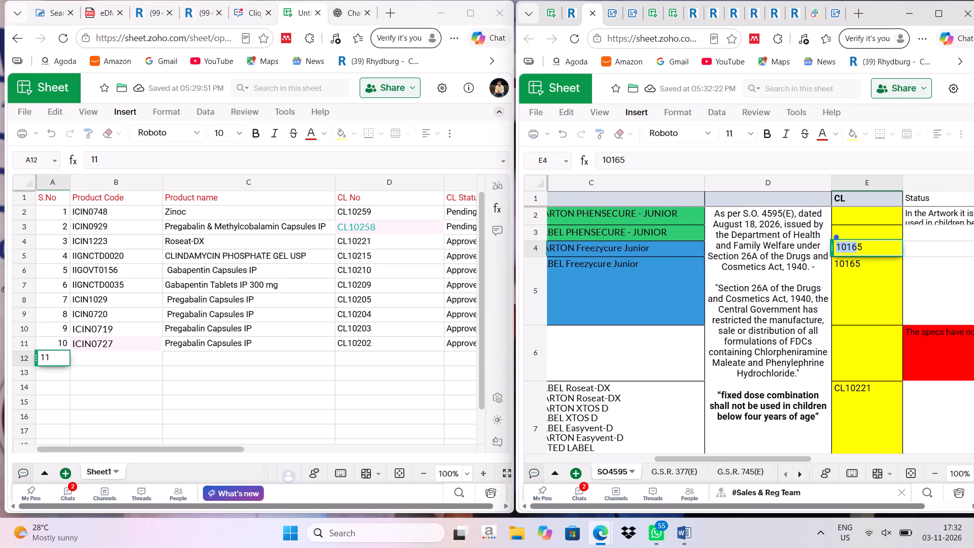
{"action": "left_click_drag", "start_coordinate": [859, 256], "coordinate": [863, 256]}
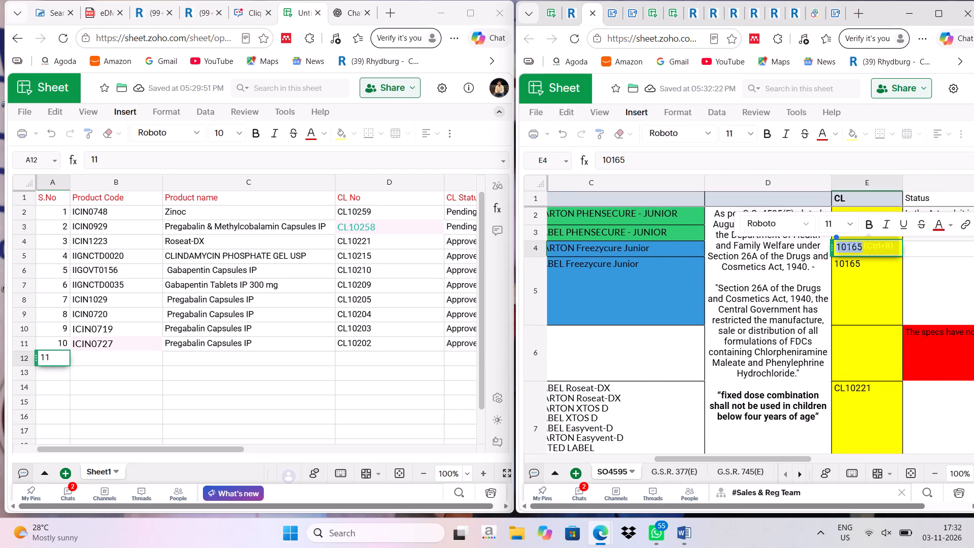
{"action": "right_click", "coordinate": [846, 249]}
{"action": "left_click", "coordinate": [663, 227]}
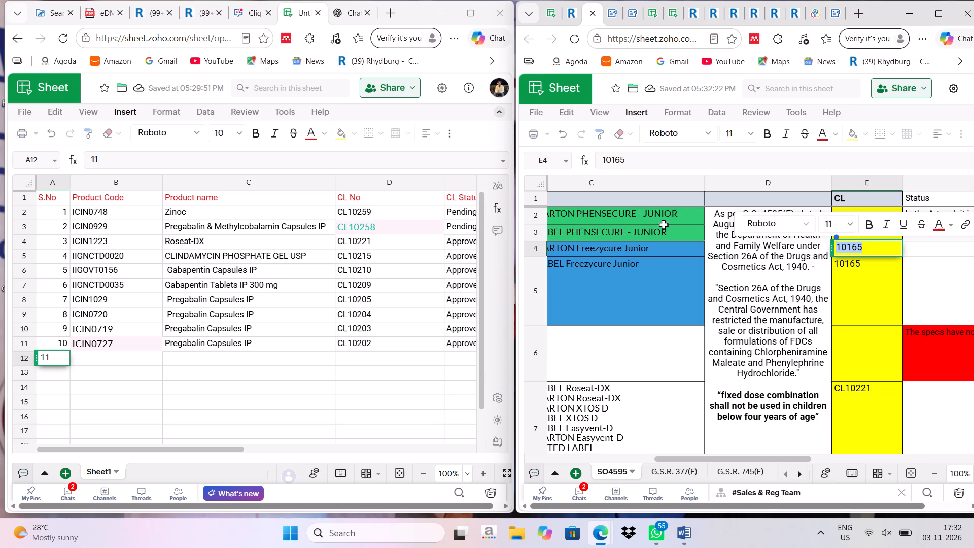
Switch to the Caliber QA page and search the Change Control records for a Ref containing 10165.
{"action": "left_click", "coordinate": [714, 11]}
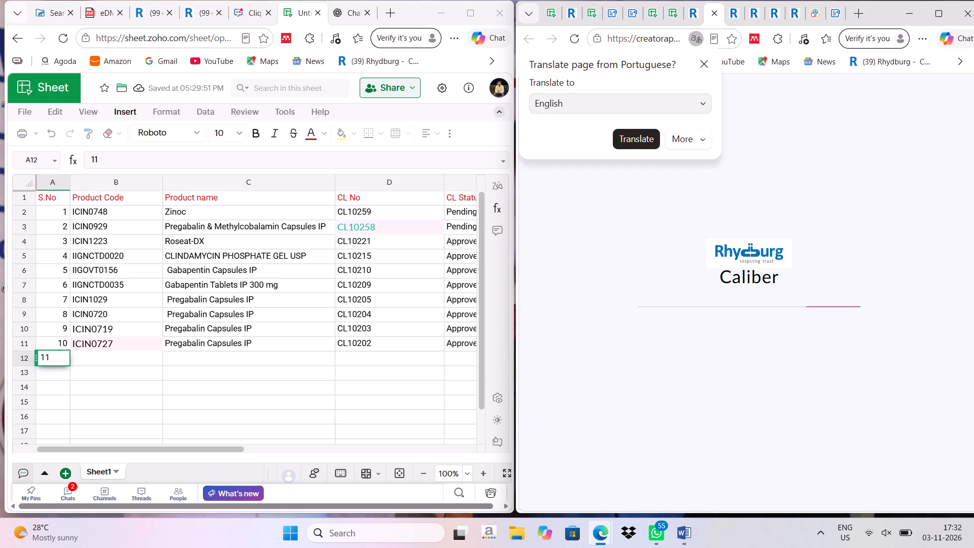
{"action": "left_click", "coordinate": [704, 66]}
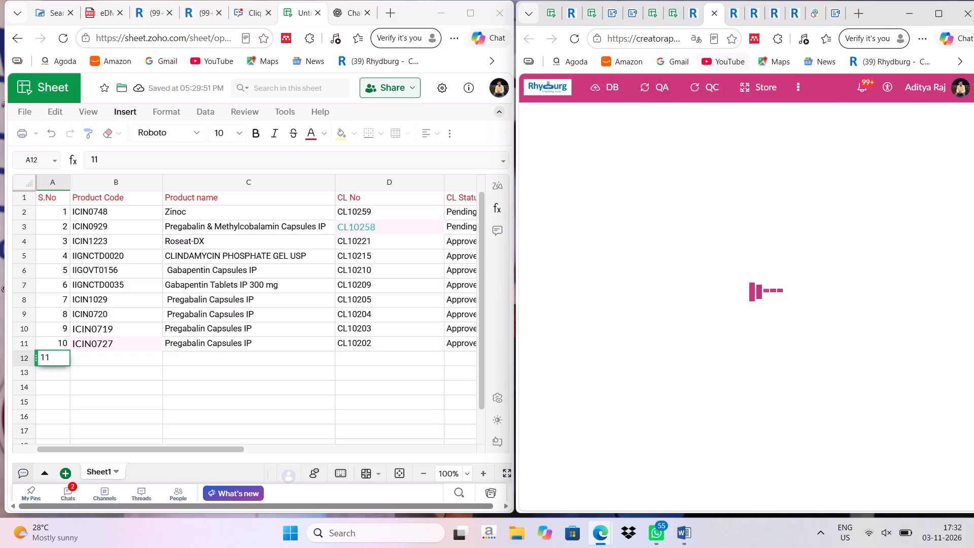
{"action": "left_click", "coordinate": [664, 119]}
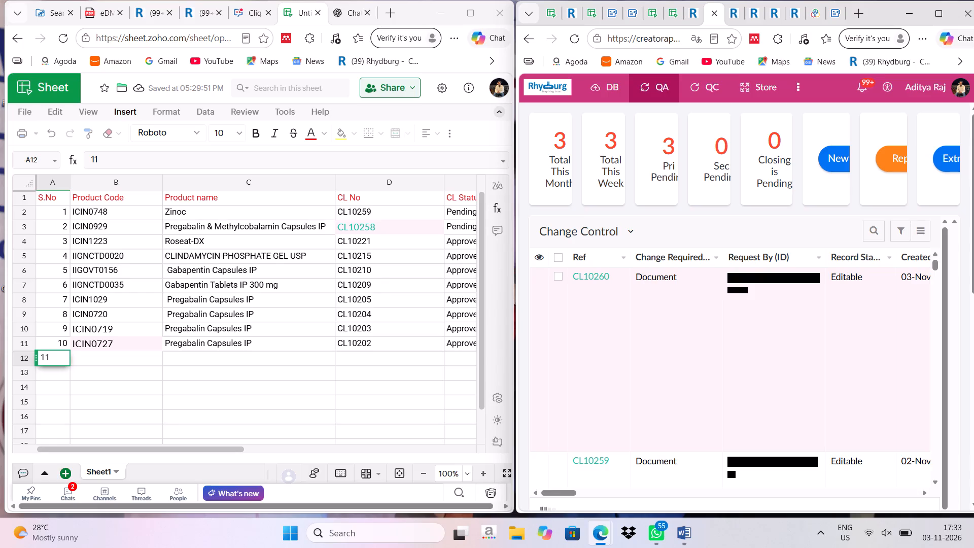
{"action": "left_click", "coordinate": [582, 259]}
{"action": "left_click", "coordinate": [598, 277]}
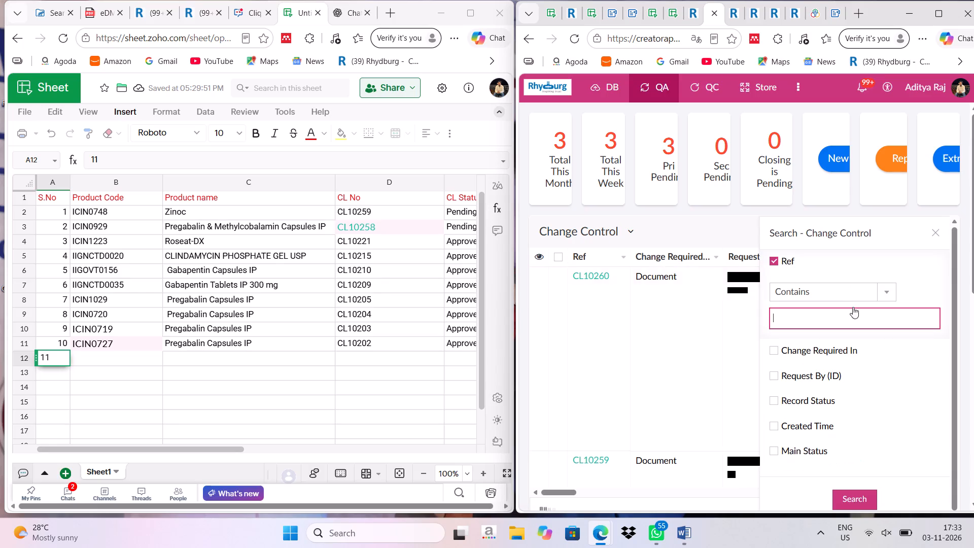
{"action": "key", "text": "1"}
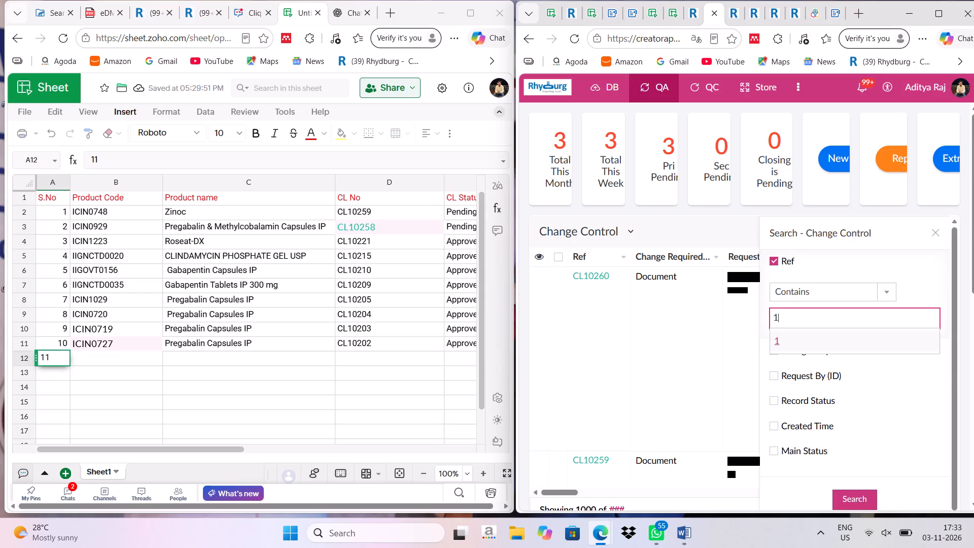
{"action": "type", "text": "165"}
{"action": "key", "text": "Return"}
{"action": "key", "text": "Return"}
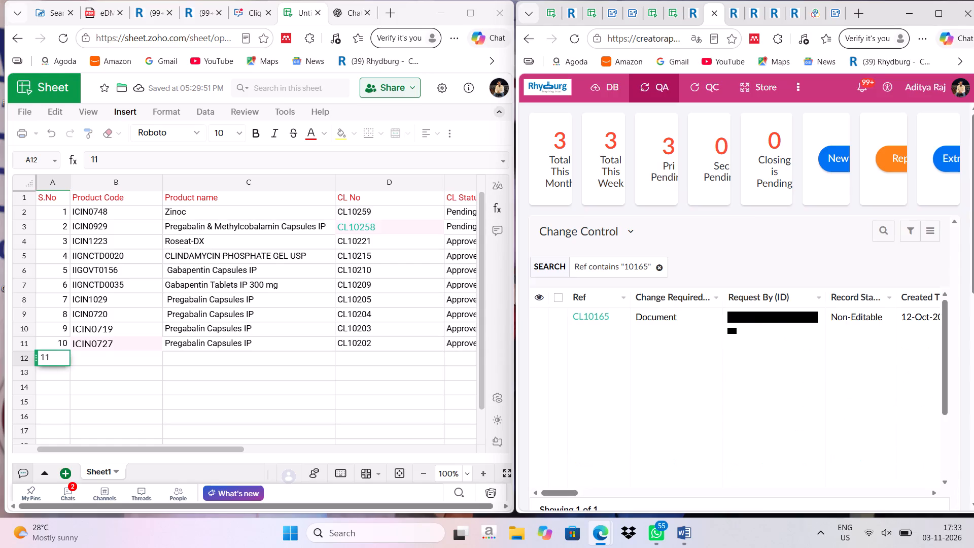
Copy product code ICIN0737 from the CL10165 record's Current / Previous State into the Product Code cell of row 12 in the tracking sheet.
{"action": "scroll", "coordinate": [810, 378], "scroll_direction": "left", "scroll_amount": 4}
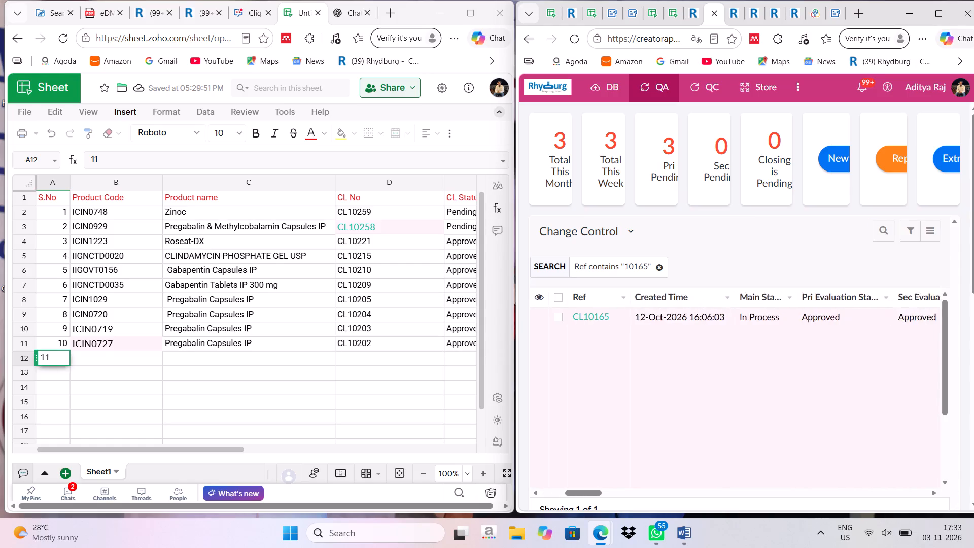
{"action": "scroll", "coordinate": [810, 378], "scroll_direction": "left", "scroll_amount": 9}
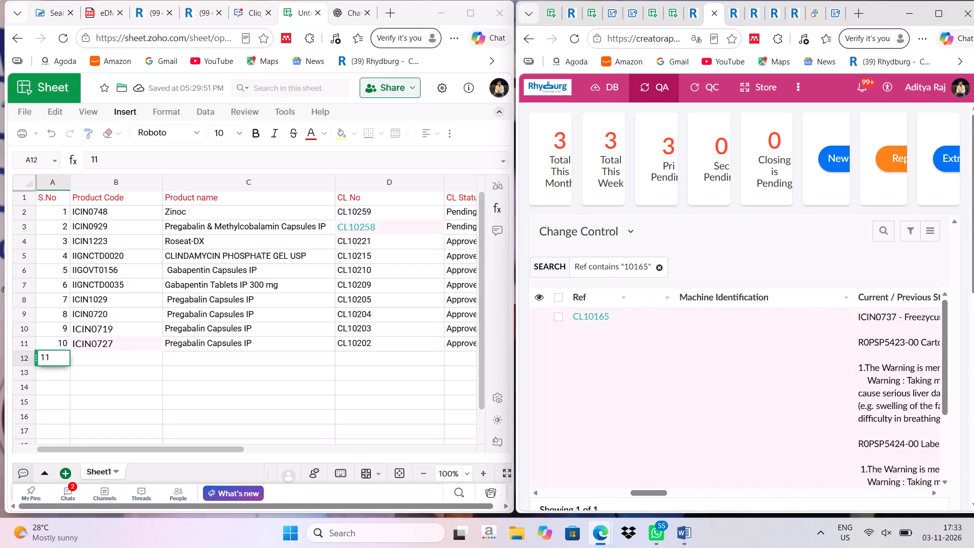
{"action": "scroll", "coordinate": [810, 378], "scroll_direction": "left", "scroll_amount": 4}
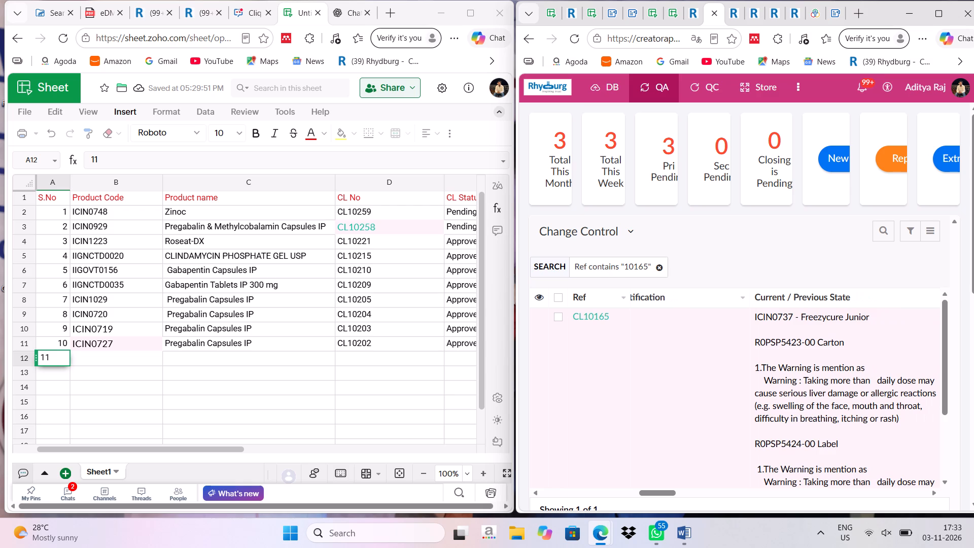
{"action": "left_click_drag", "start_coordinate": [751, 312], "coordinate": [793, 320]}
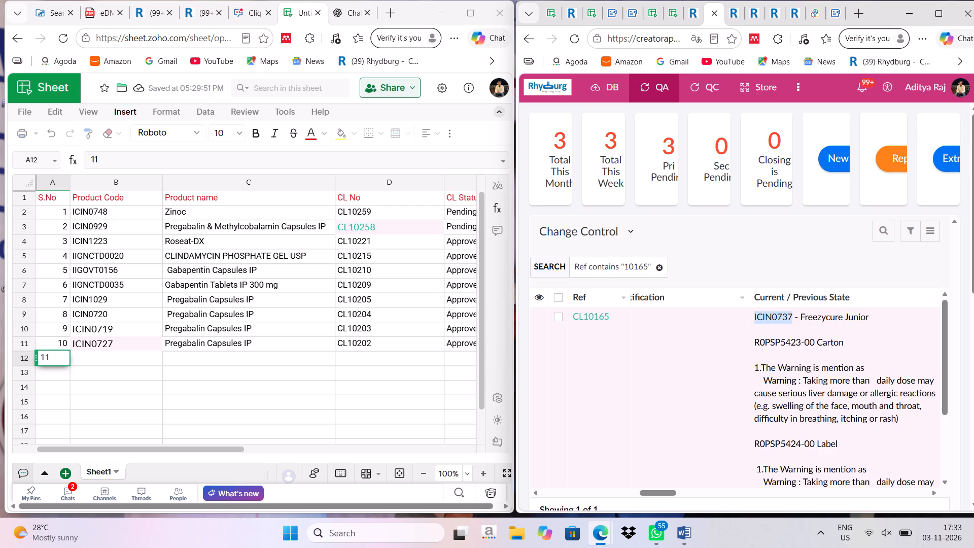
{"action": "left_click_drag", "start_coordinate": [793, 320], "coordinate": [792, 319]}
{"action": "left_click", "coordinate": [820, 276]}
{"action": "double_click", "coordinate": [91, 363]}
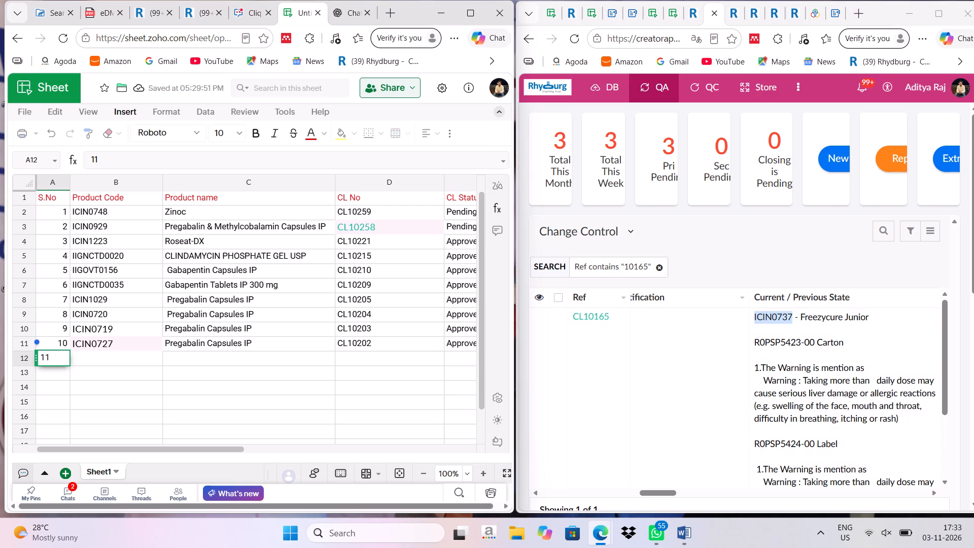
{"action": "left_click", "coordinate": [91, 363]}
{"action": "key", "text": "ctrl+v"}
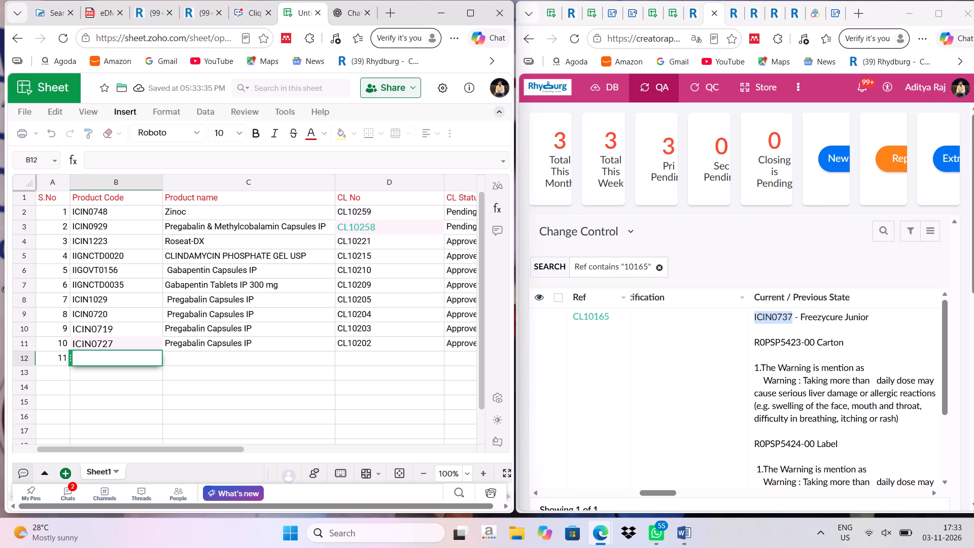
{"action": "left_click", "coordinate": [195, 364]}
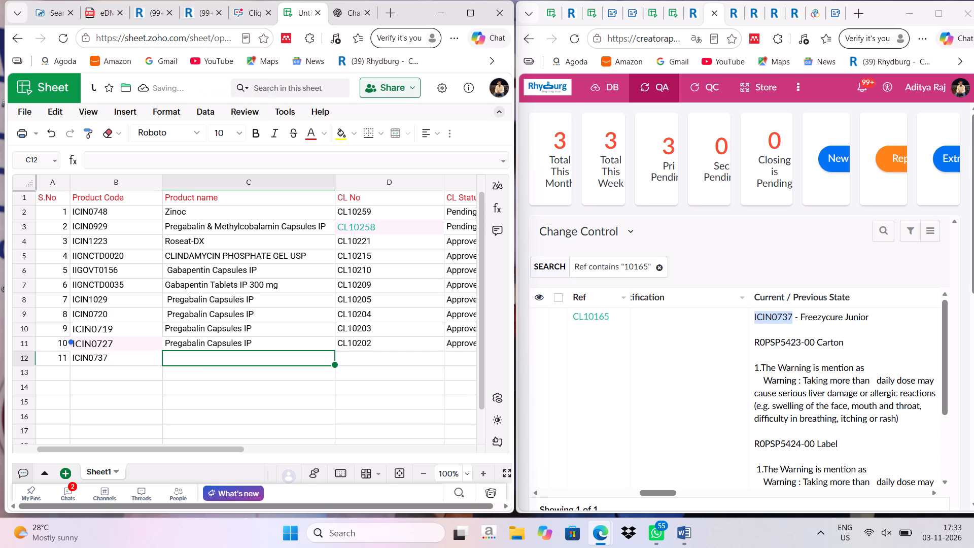
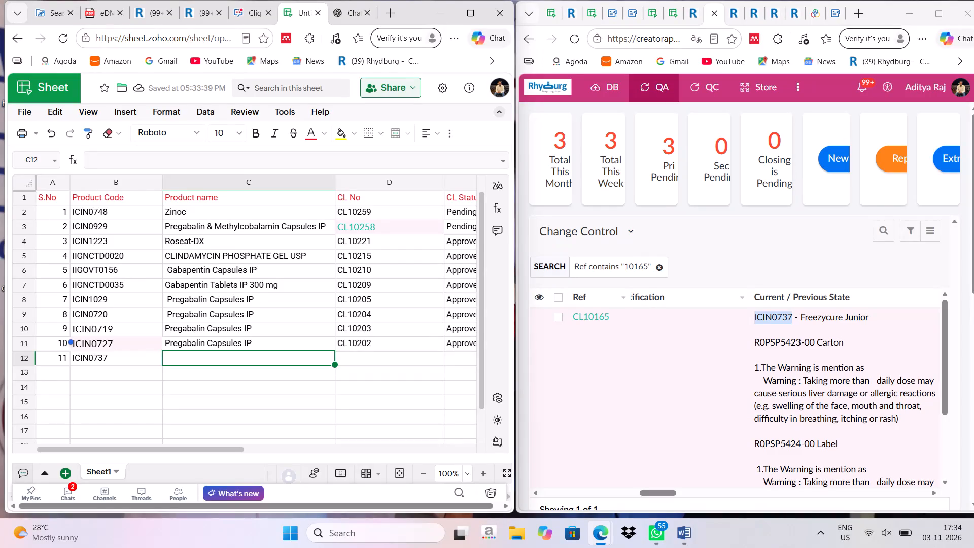
Copy the product name Freezycure Junior from the CL10165 record into the Product name cell of row 12 in the tracking sheet.
{"action": "left_click_drag", "start_coordinate": [799, 317], "coordinate": [856, 316]}
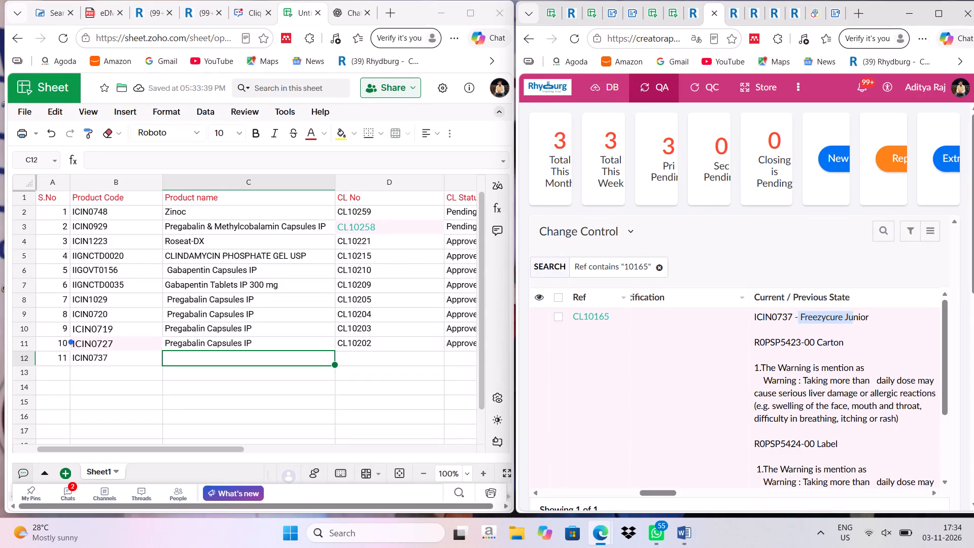
{"action": "left_click_drag", "start_coordinate": [856, 316], "coordinate": [875, 315]}
{"action": "left_click", "coordinate": [905, 268]}
{"action": "double_click", "coordinate": [205, 358]}
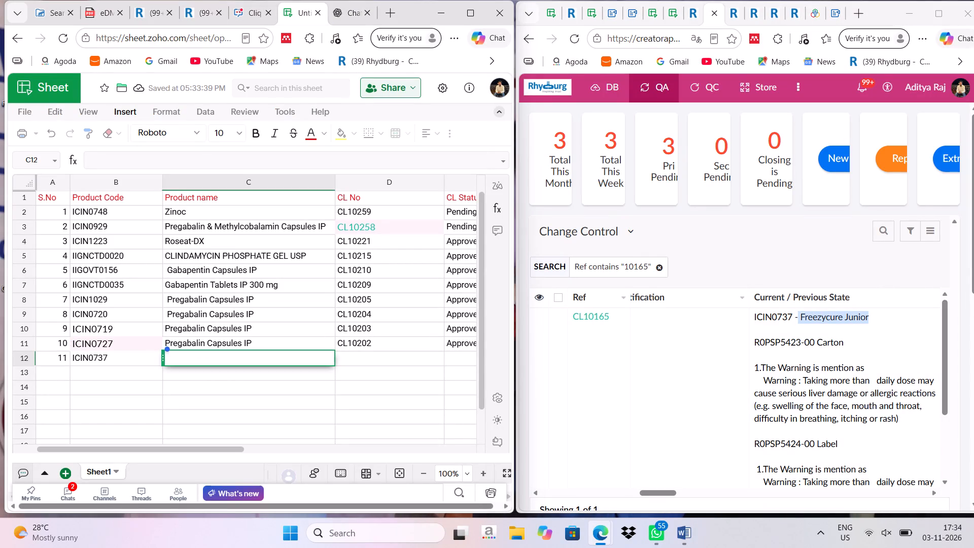
{"action": "key", "text": "ctrl+v"}
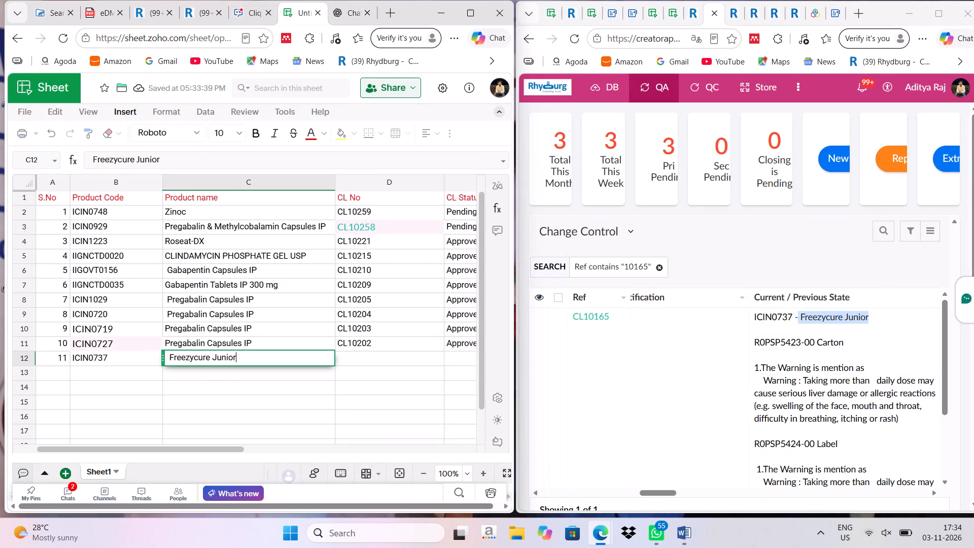
Copy the reference CL10165 from the Change Control record into the CL No cell of row 12.
{"action": "left_click", "coordinate": [347, 357]}
{"action": "left_click", "coordinate": [347, 357]}
{"action": "left_click", "coordinate": [347, 357]}
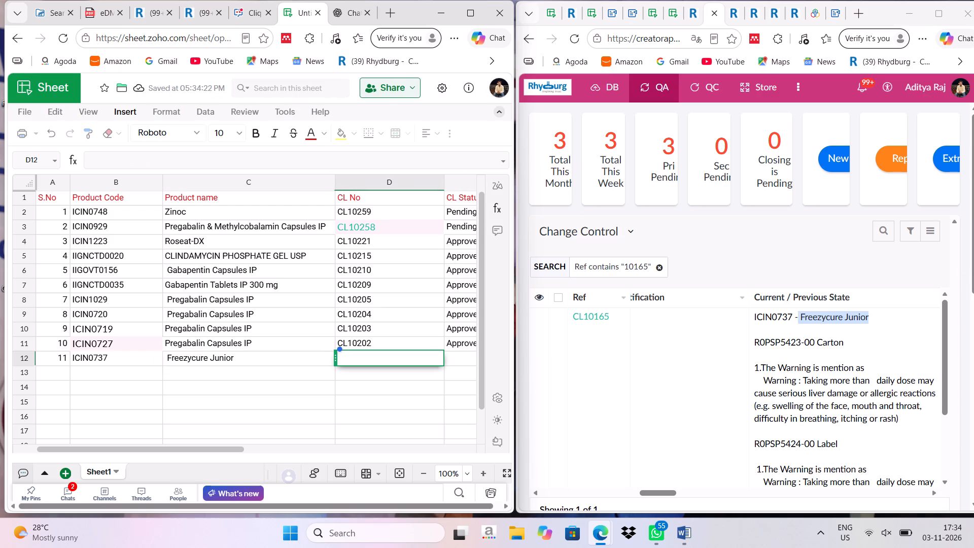
{"action": "left_click_drag", "start_coordinate": [572, 315], "coordinate": [609, 317]}
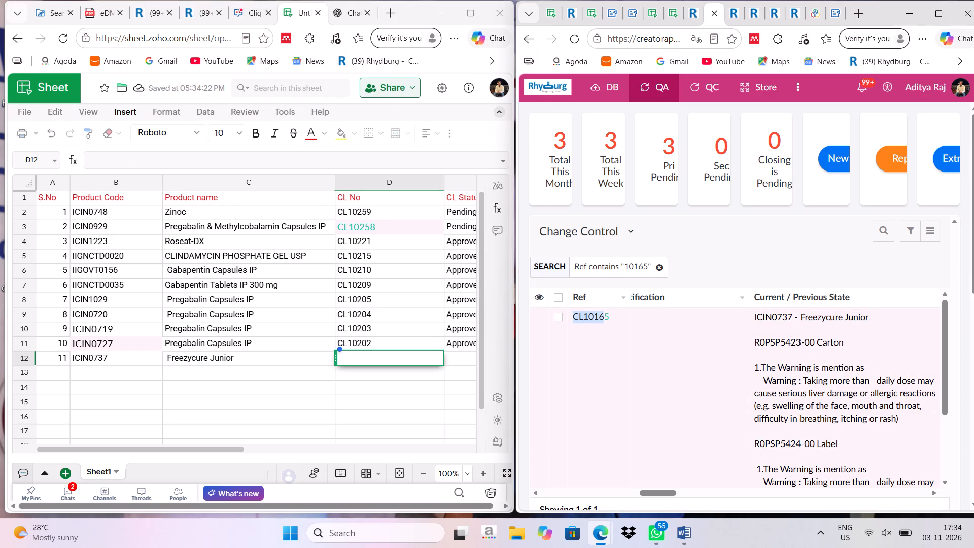
{"action": "left_click_drag", "start_coordinate": [609, 317], "coordinate": [611, 318]}
{"action": "left_click", "coordinate": [636, 273]}
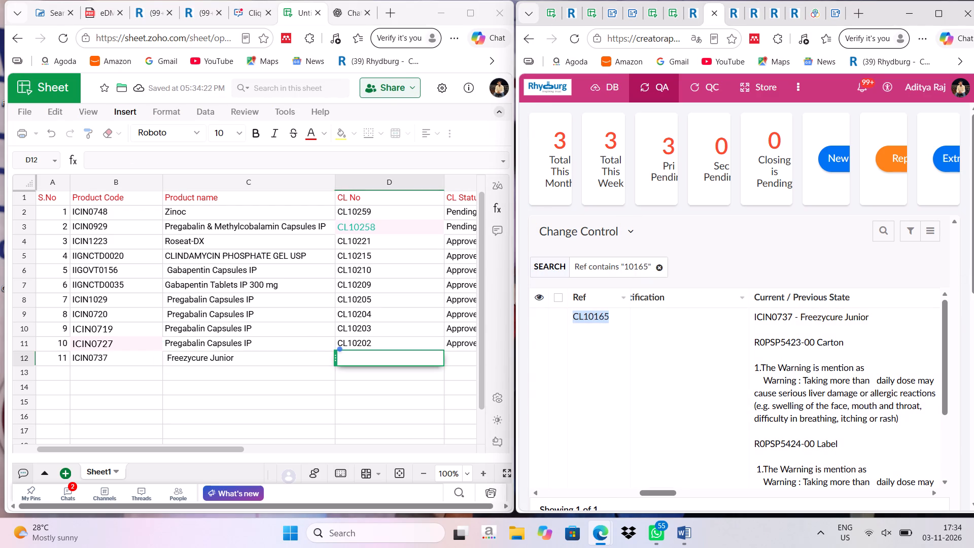
{"action": "double_click", "coordinate": [354, 359]}
{"action": "key", "text": "ctrl+v"}
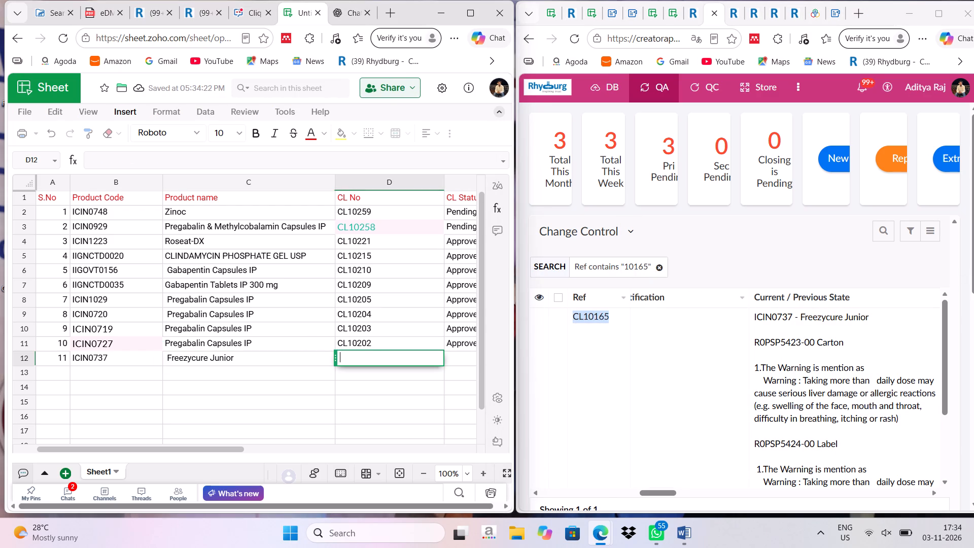
Enter "Approved from both stage" as the CL Status in the Freezycure Junior row.
{"action": "double_click", "coordinate": [458, 360]}
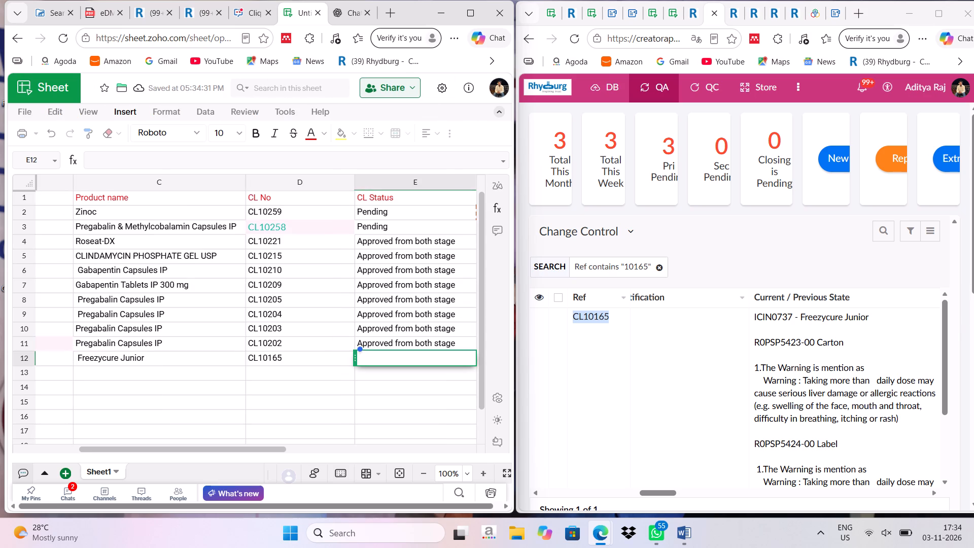
{"action": "type", "text": "Approved"}
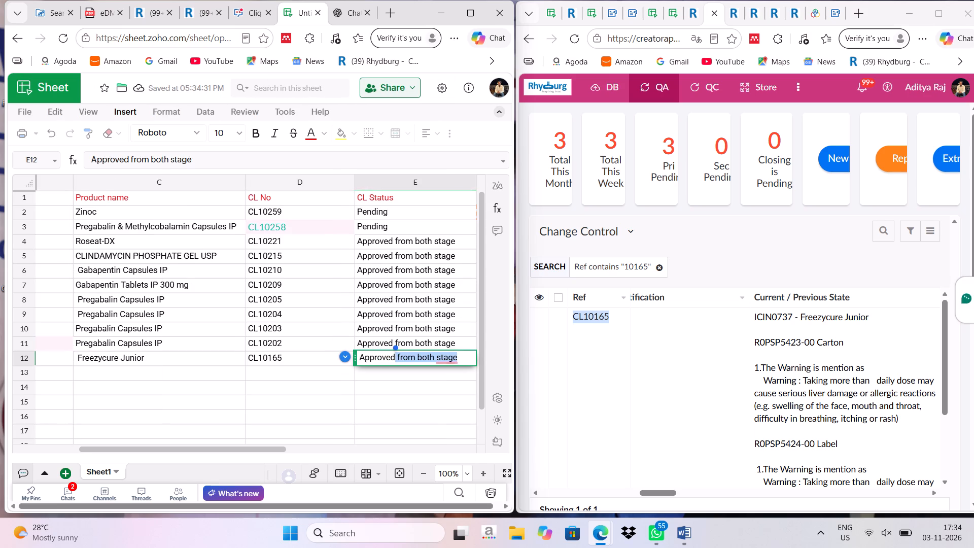
{"action": "key", "text": "Return"}
Enter serial number 12 in row 13 and select that row's Product Code cell.
{"action": "scroll", "coordinate": [96, 387], "scroll_direction": "right", "scroll_amount": 1}
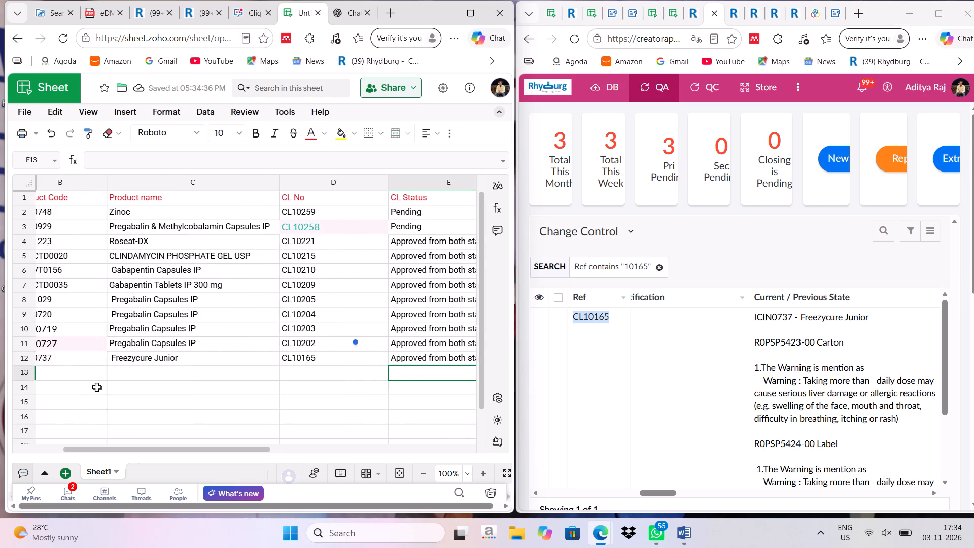
{"action": "scroll", "coordinate": [96, 387], "scroll_direction": "right", "scroll_amount": 2}
{"action": "double_click", "coordinate": [59, 374]}
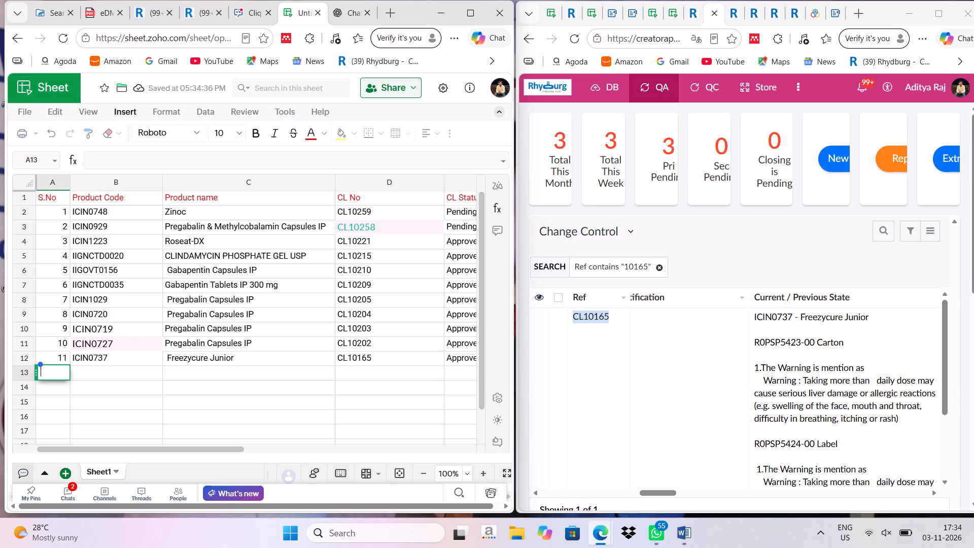
{"action": "type", "text": "12"}
{"action": "key", "text": "Return"}
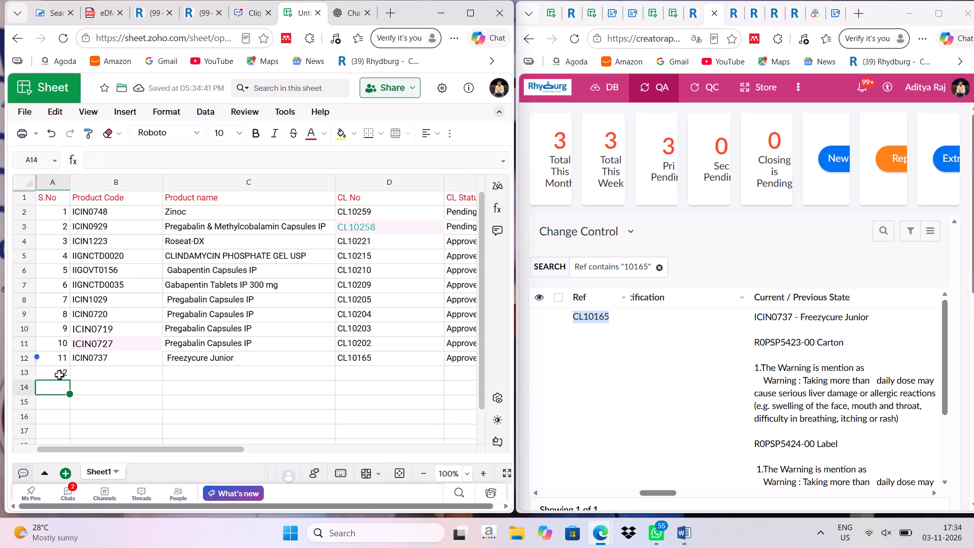
{"action": "key", "text": "Up"}
{"action": "key", "text": "Right"}
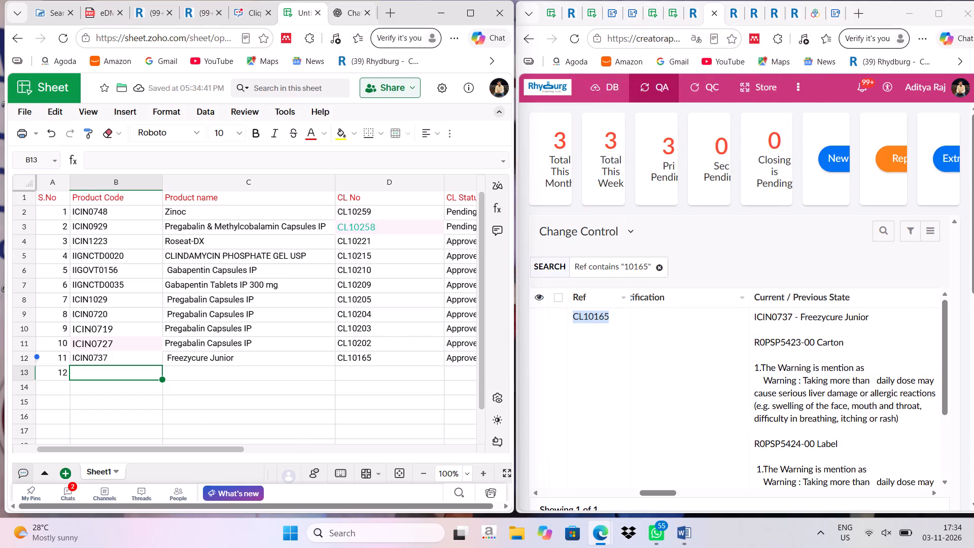
Look through the Pending Artwork sheet and the MFR Status sheet, including its license, artwork and status columns, for product and CL details.
{"action": "left_click", "coordinate": [550, 10]}
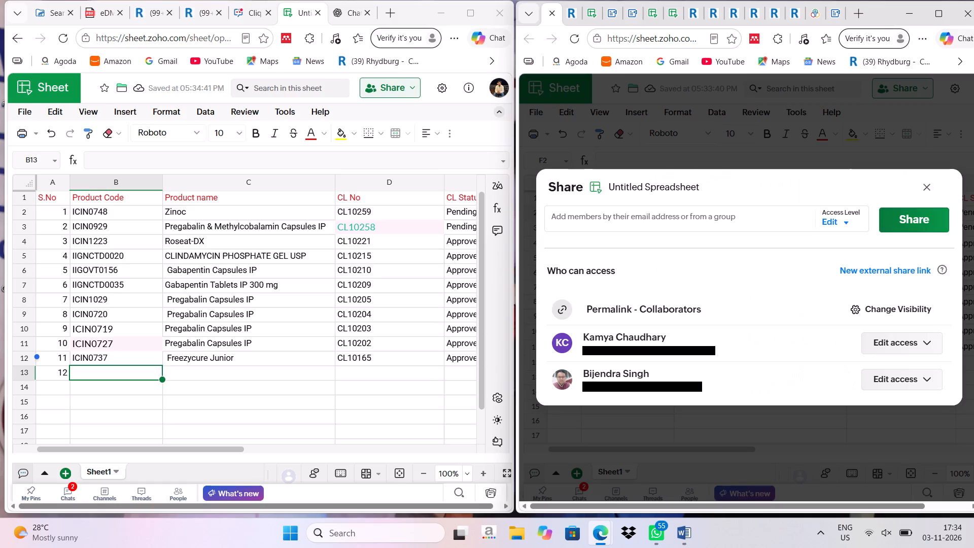
{"action": "left_click", "coordinate": [653, 14]}
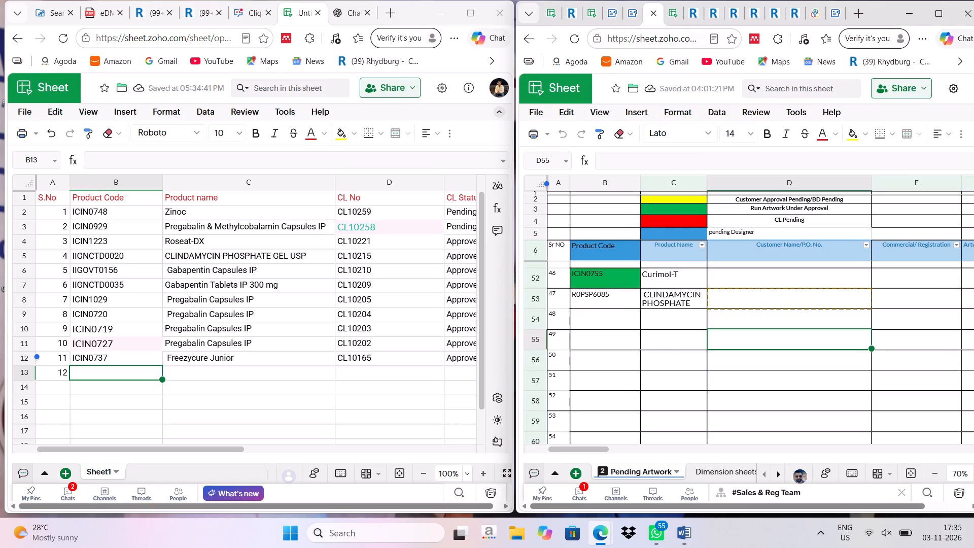
{"action": "left_click", "coordinate": [673, 9]}
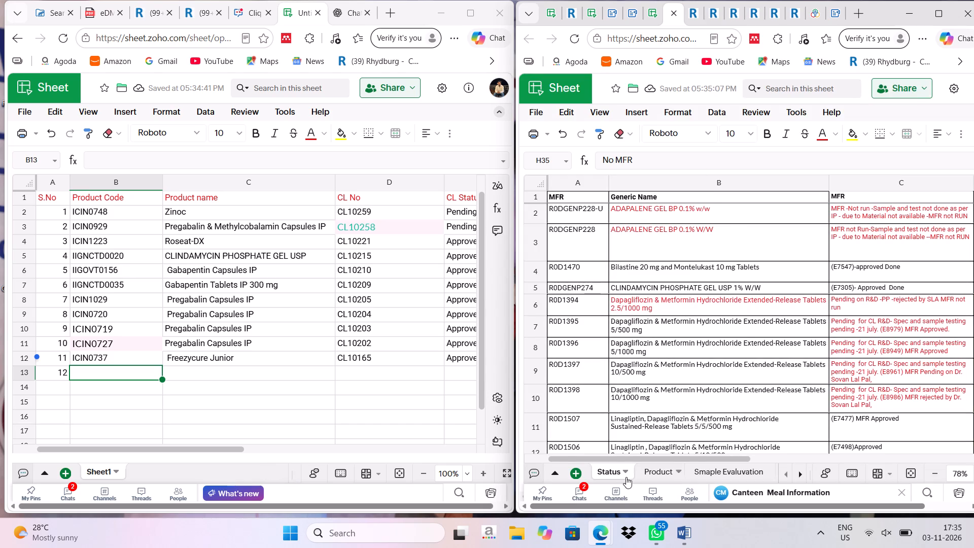
{"action": "scroll", "coordinate": [684, 384], "scroll_direction": "up", "scroll_amount": 1}
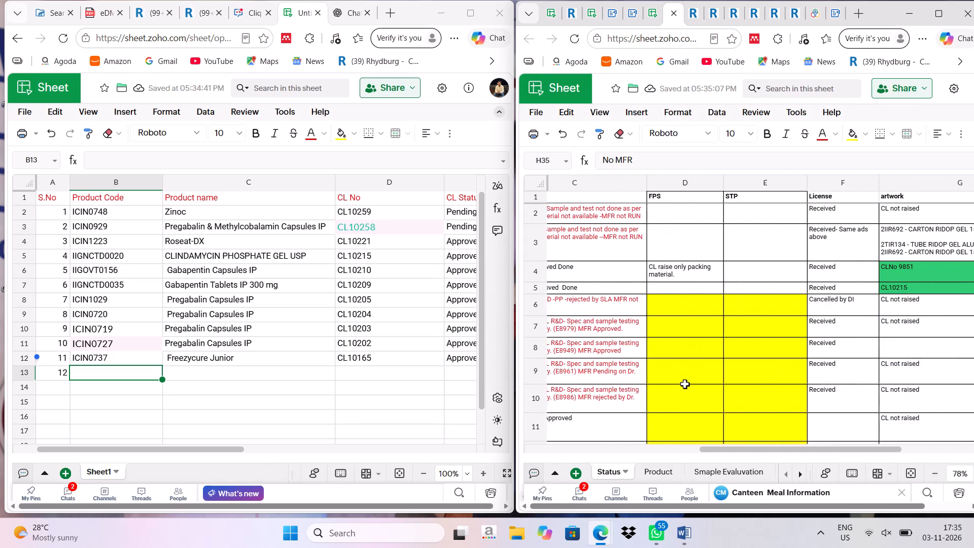
{"action": "scroll", "coordinate": [684, 384], "scroll_direction": "up", "scroll_amount": 1}
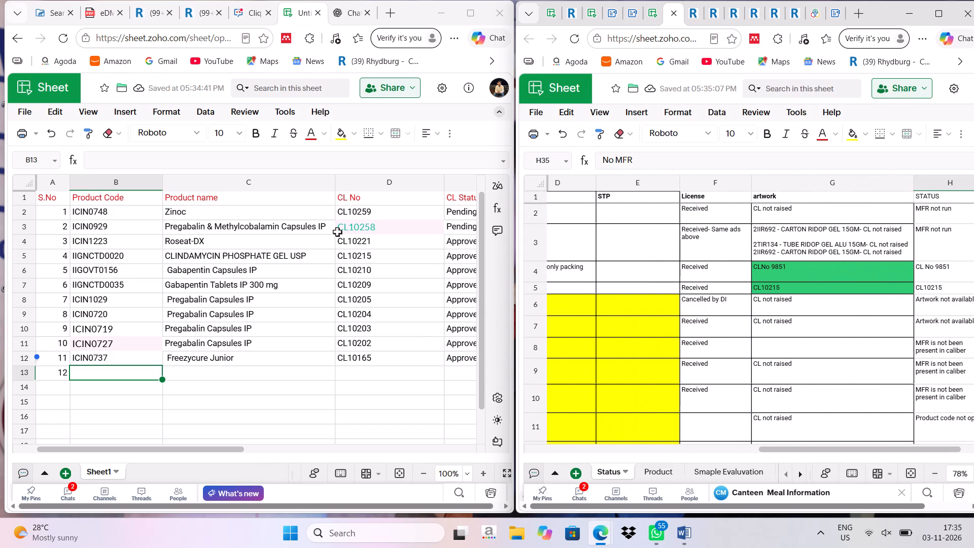
{"action": "scroll", "coordinate": [667, 247], "scroll_direction": "right", "scroll_amount": 9}
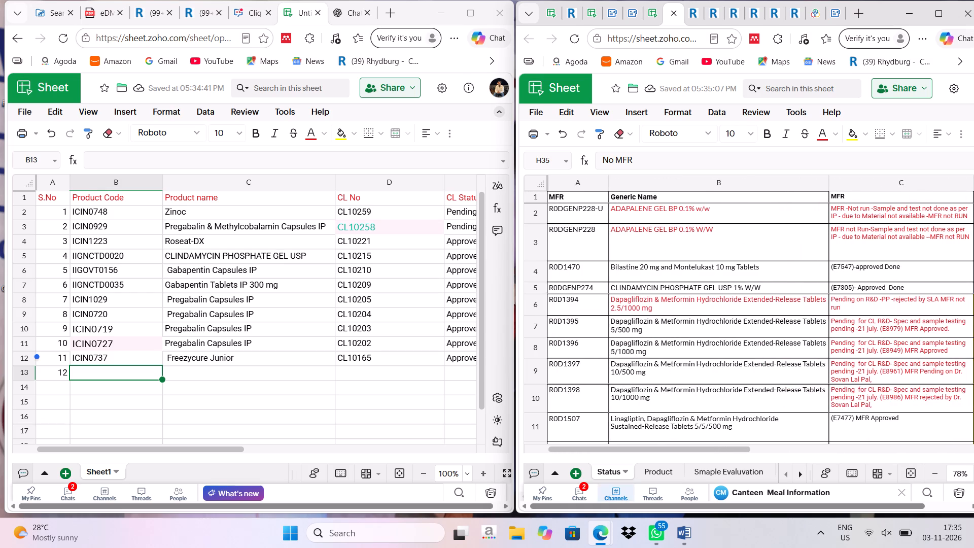
{"action": "left_click", "coordinate": [802, 471]}
{"action": "left_click", "coordinate": [797, 474]}
{"action": "left_click", "coordinate": [786, 475]}
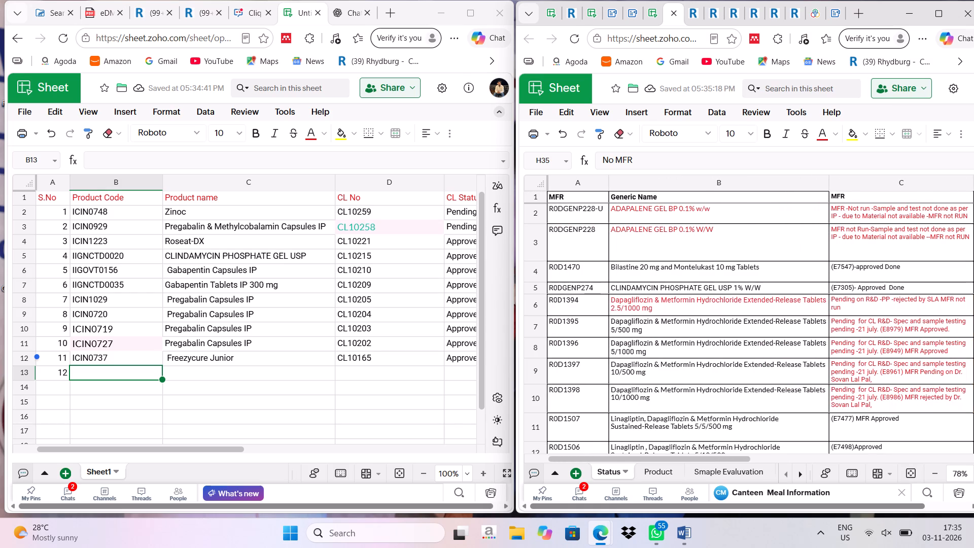
{"action": "left_click", "coordinate": [652, 13]}
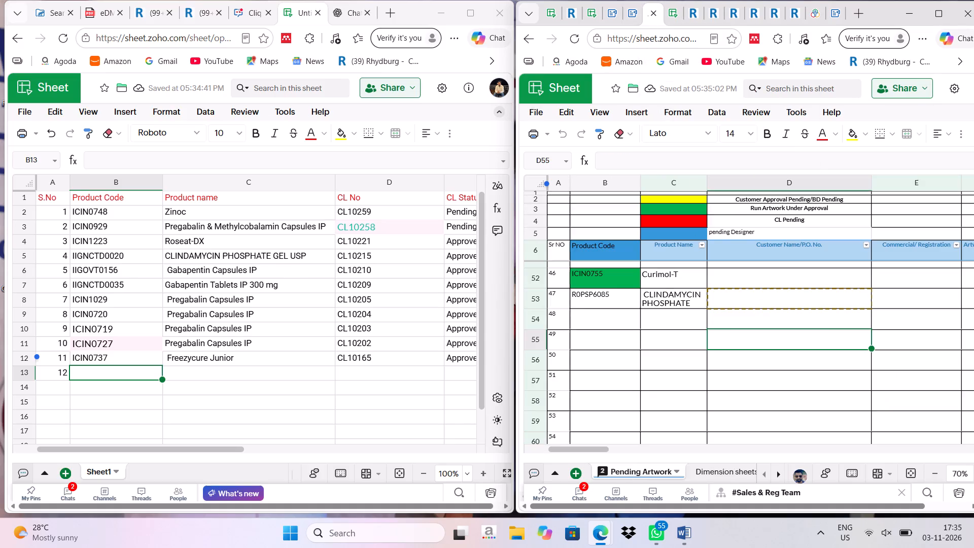
Switch to the other open copy of the tracking spreadsheet and close its Share dialog.
{"action": "left_click", "coordinate": [550, 11]}
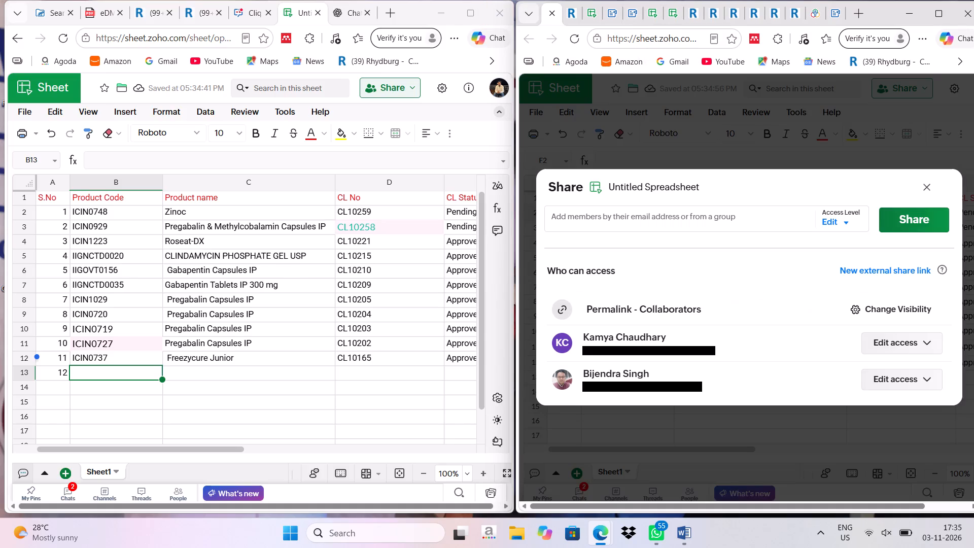
{"action": "left_click", "coordinate": [927, 188]}
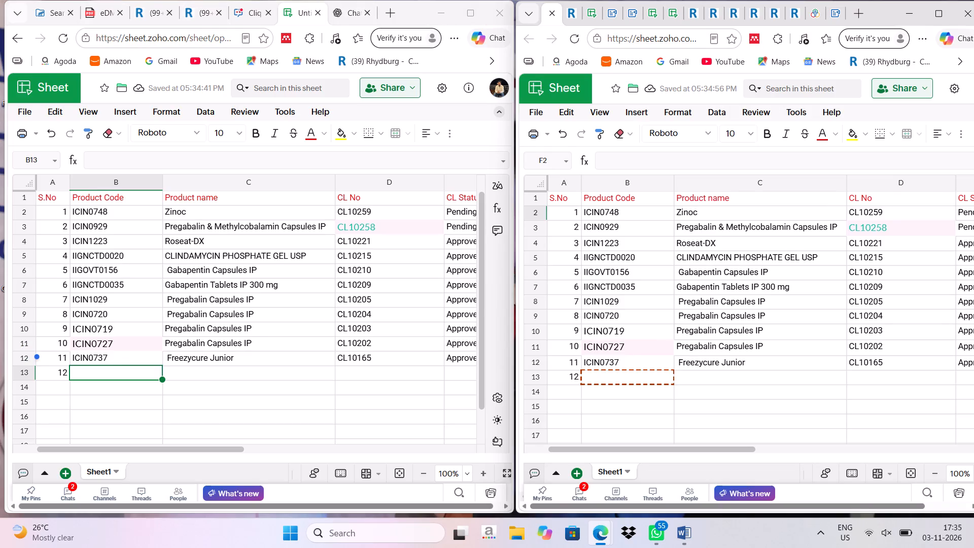
Open Cliq in a new browser tab and find and open the chat with the AGM Operations colleague.
{"action": "left_click", "coordinate": [863, 12]}
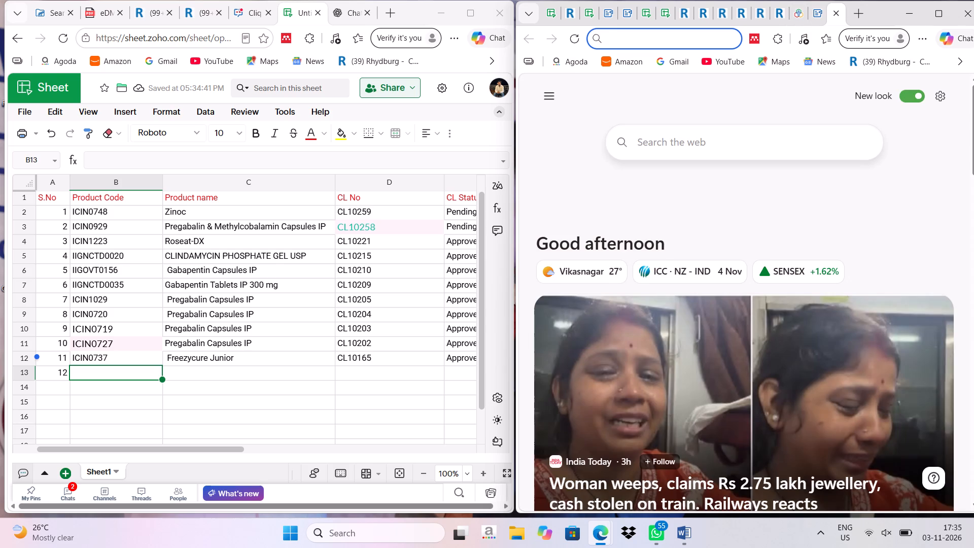
{"action": "type", "text": "cli"}
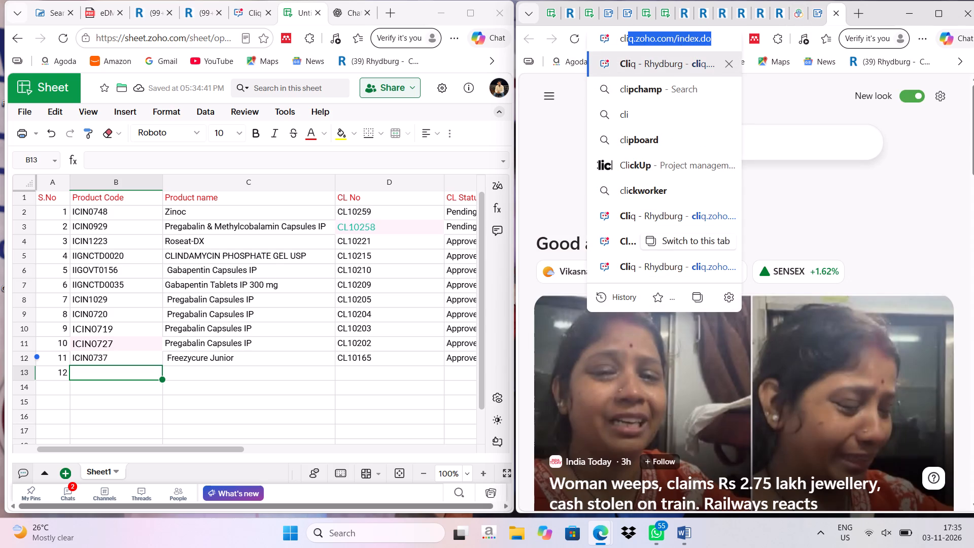
{"action": "left_click", "coordinate": [638, 61]}
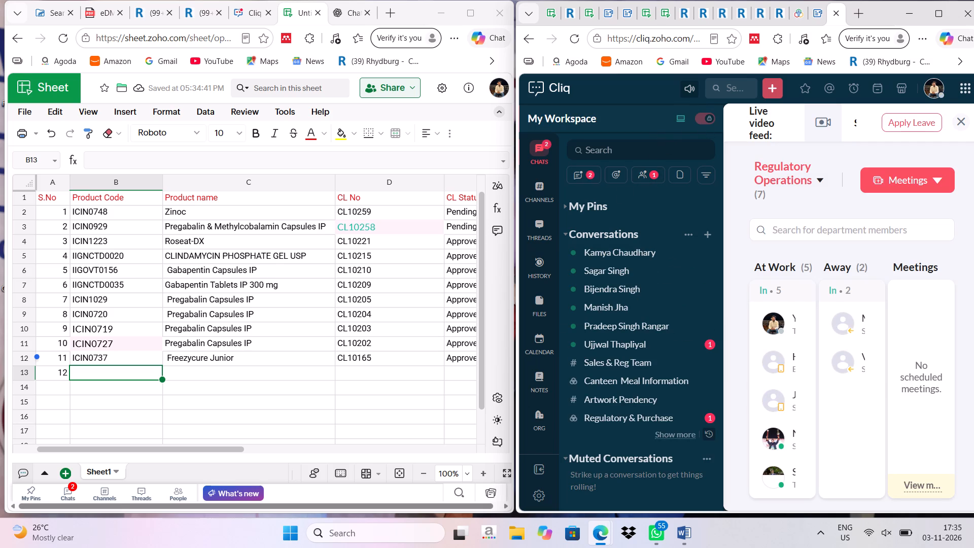
{"action": "left_click", "coordinate": [722, 89]}
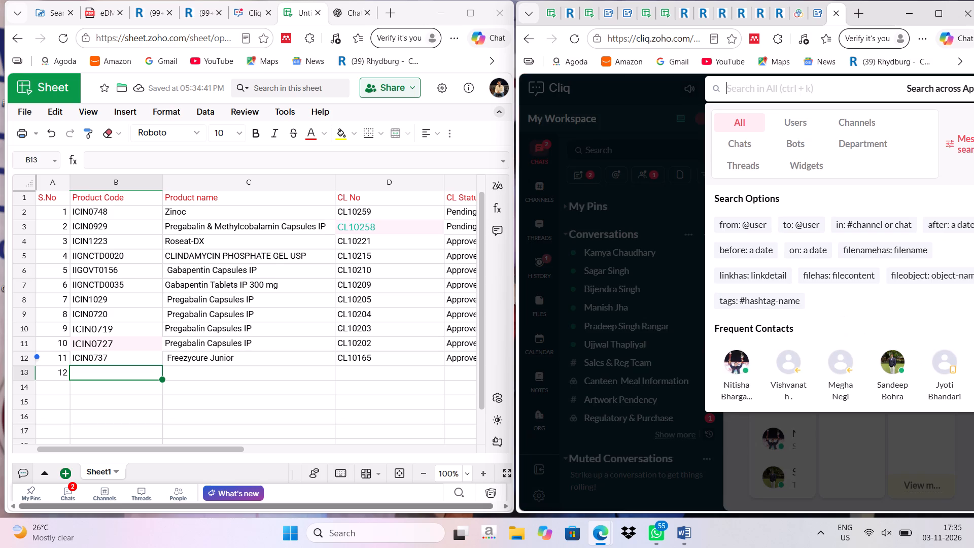
{"action": "type", "text": "bij"}
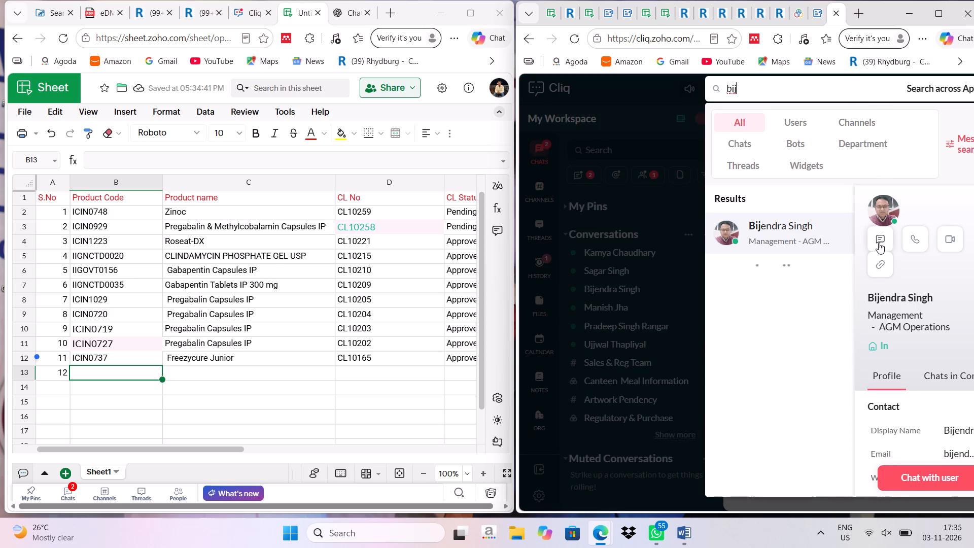
{"action": "left_click", "coordinate": [878, 243]}
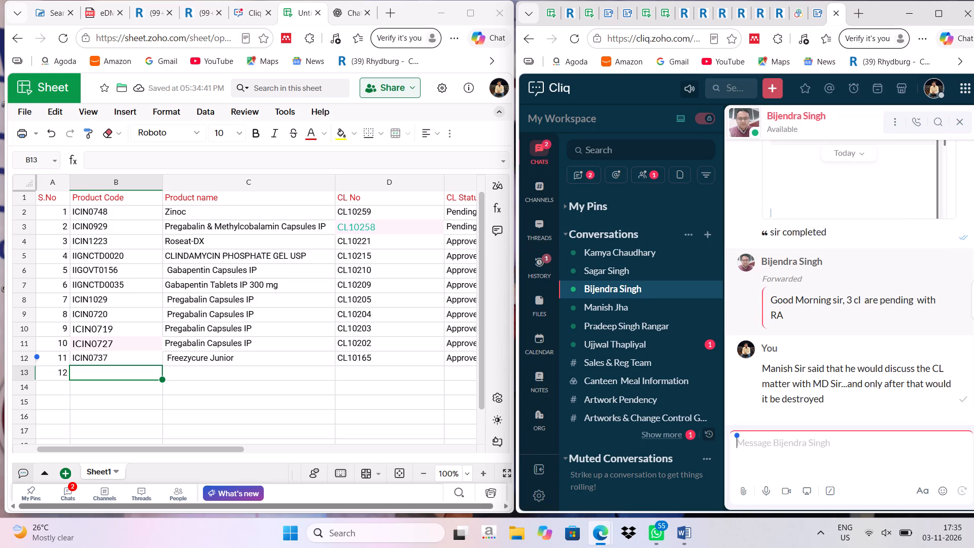
Look back through the AGM Operations colleague's Cliq chat for CL details and the shared list of impacted products.
{"action": "scroll", "coordinate": [834, 261], "scroll_direction": "down", "scroll_amount": 3}
{"action": "scroll", "coordinate": [834, 261], "scroll_direction": "up", "scroll_amount": 9}
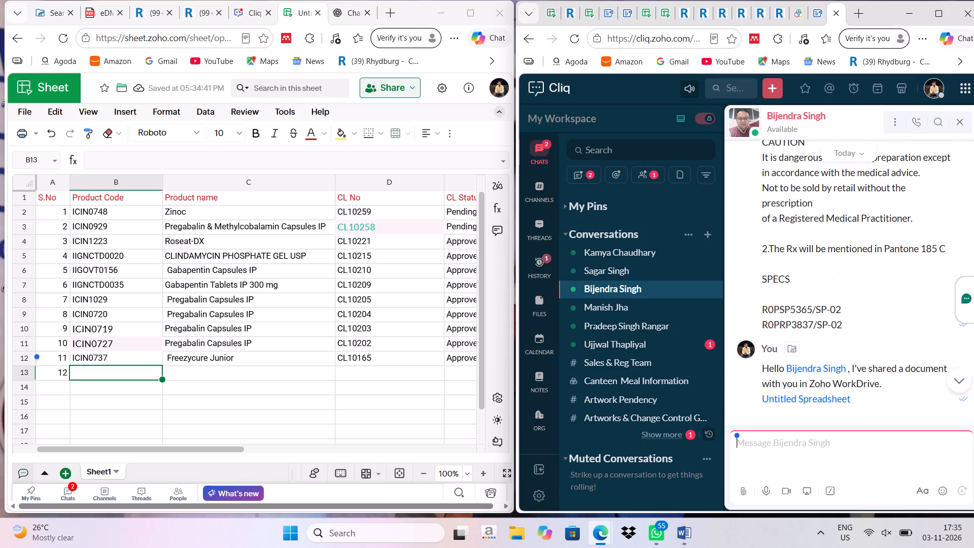
{"action": "scroll", "coordinate": [834, 261], "scroll_direction": "down", "scroll_amount": 3}
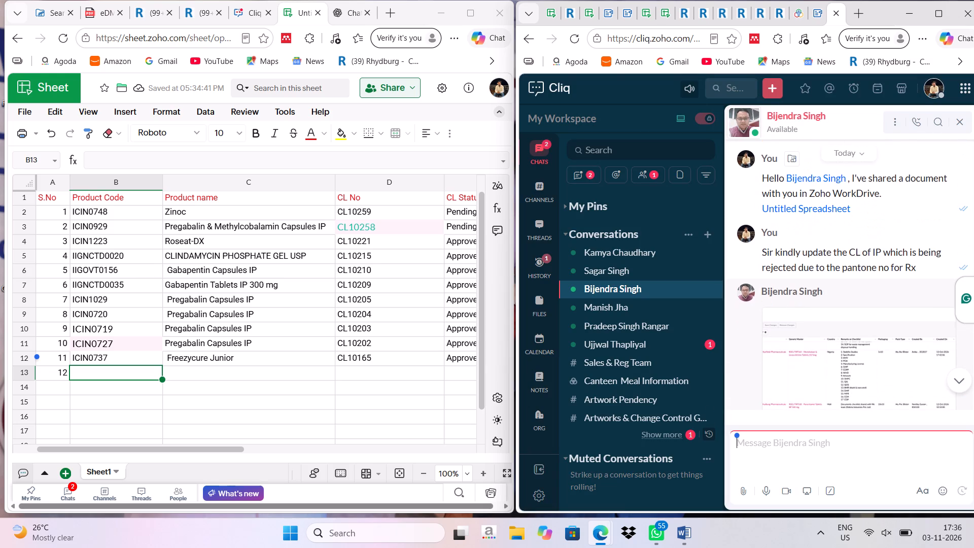
{"action": "scroll", "coordinate": [833, 260], "scroll_direction": "down", "scroll_amount": 9}
{"action": "scroll", "coordinate": [820, 351], "scroll_direction": "down", "scroll_amount": 4}
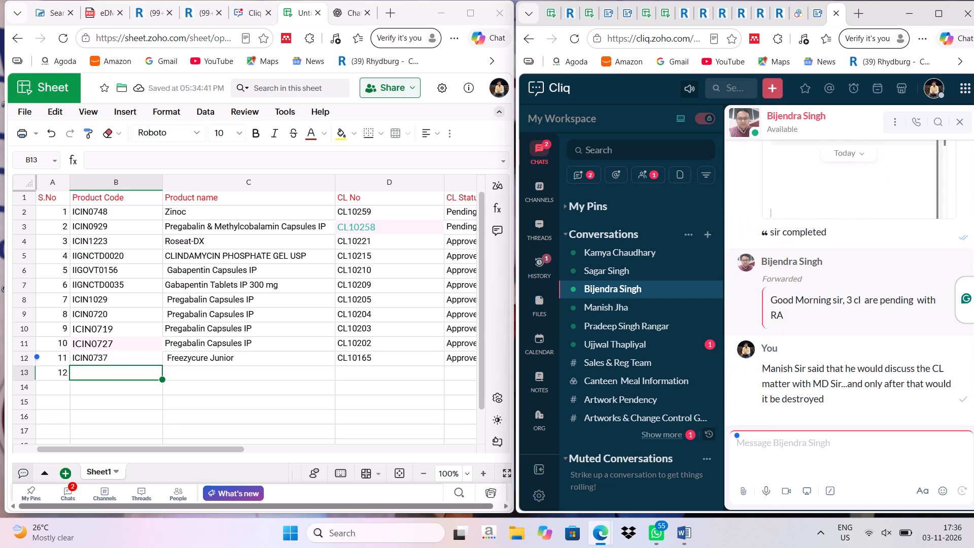
{"action": "scroll", "coordinate": [820, 351], "scroll_direction": "down", "scroll_amount": 3}
{"action": "scroll", "coordinate": [820, 351], "scroll_direction": "up", "scroll_amount": 3}
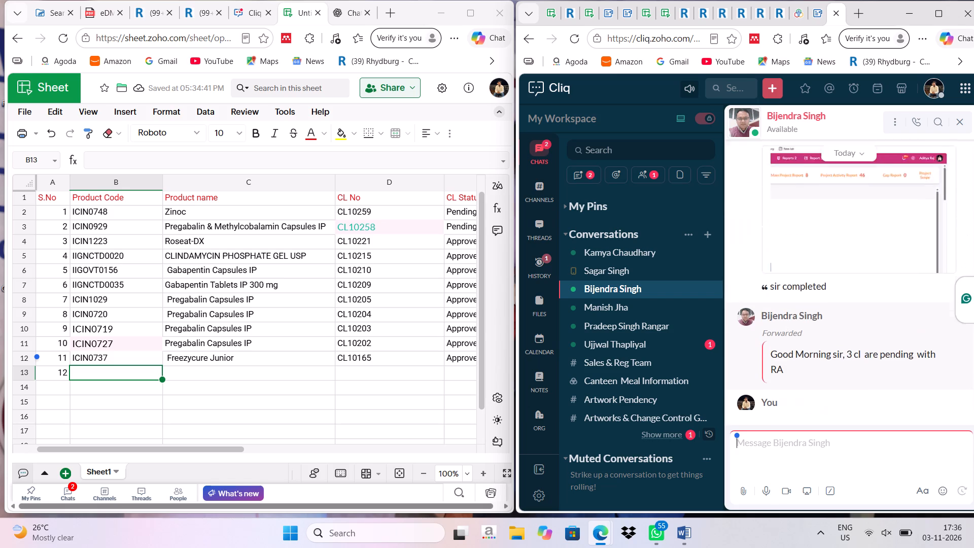
{"action": "scroll", "coordinate": [820, 351], "scroll_direction": "up", "scroll_amount": 4}
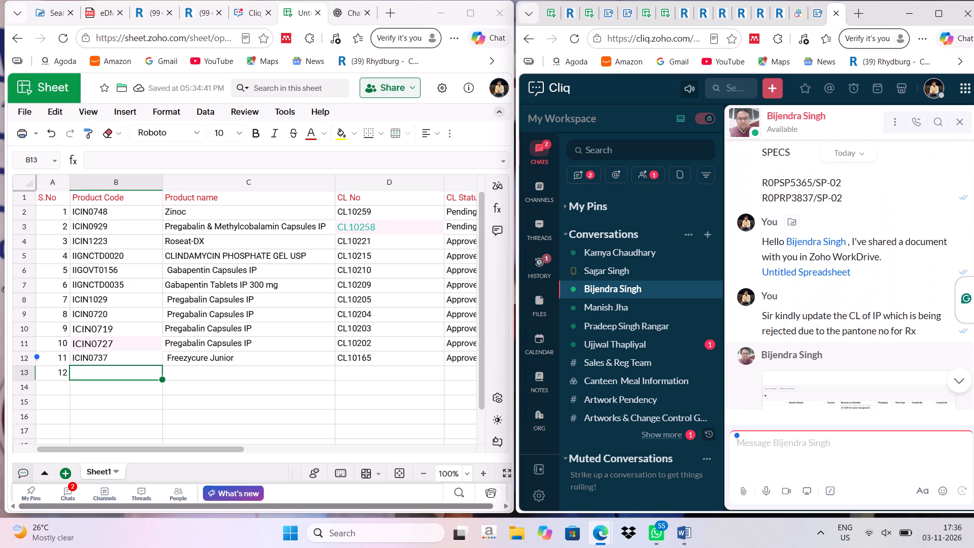
{"action": "scroll", "coordinate": [815, 273], "scroll_direction": "up", "scroll_amount": 2}
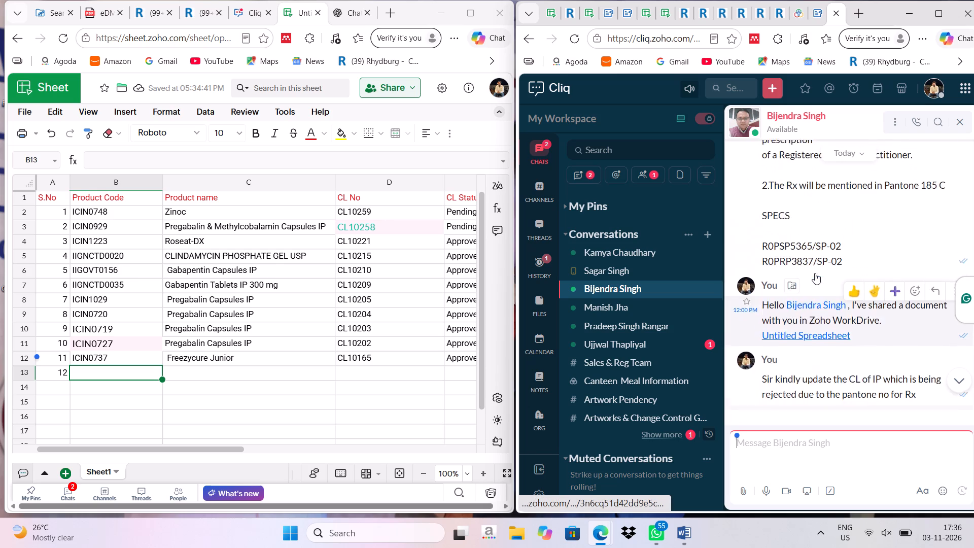
{"action": "scroll", "coordinate": [815, 273], "scroll_direction": "up", "scroll_amount": 3}
{"action": "scroll", "coordinate": [815, 273], "scroll_direction": "down", "scroll_amount": 6}
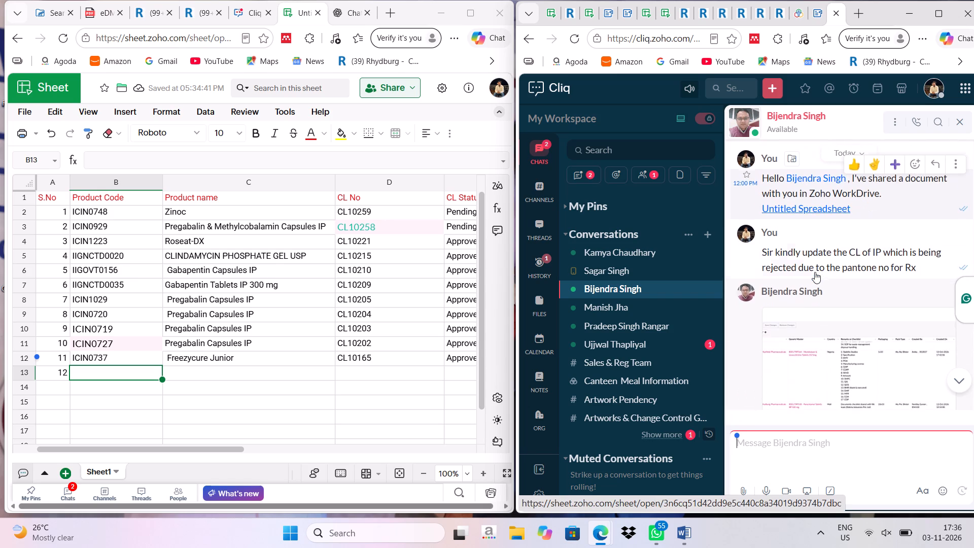
{"action": "scroll", "coordinate": [794, 216], "scroll_direction": "up", "scroll_amount": 1}
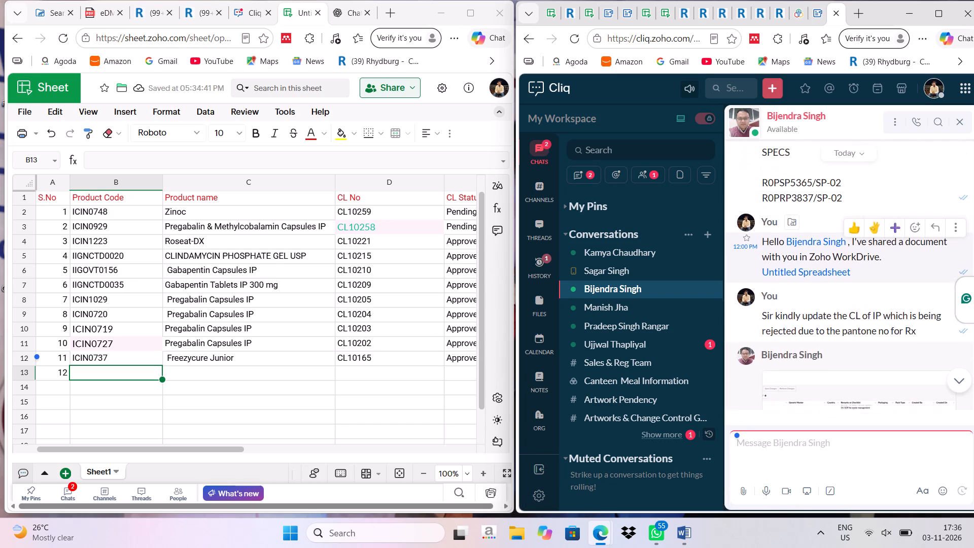
{"action": "scroll", "coordinate": [794, 216], "scroll_direction": "up", "scroll_amount": 19}
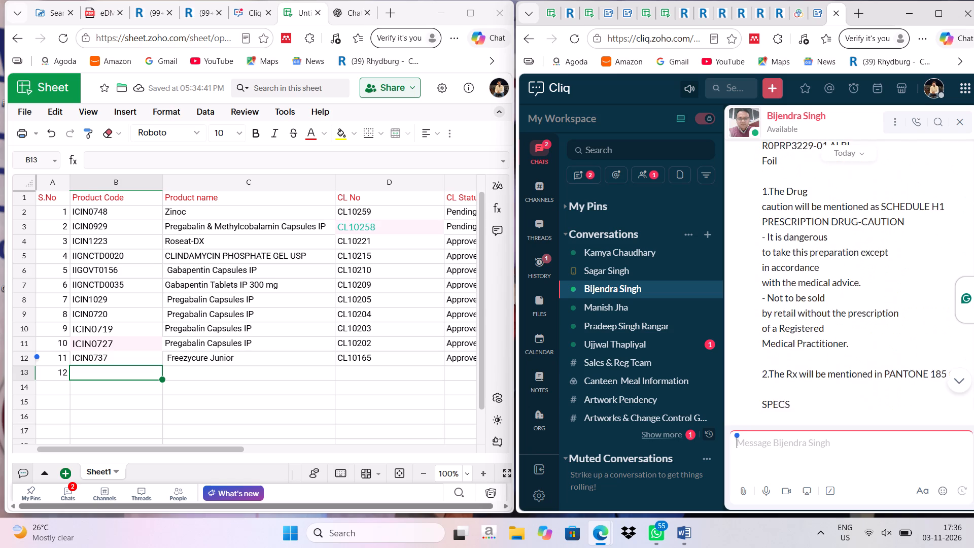
{"action": "scroll", "coordinate": [794, 216], "scroll_direction": "up", "scroll_amount": 17}
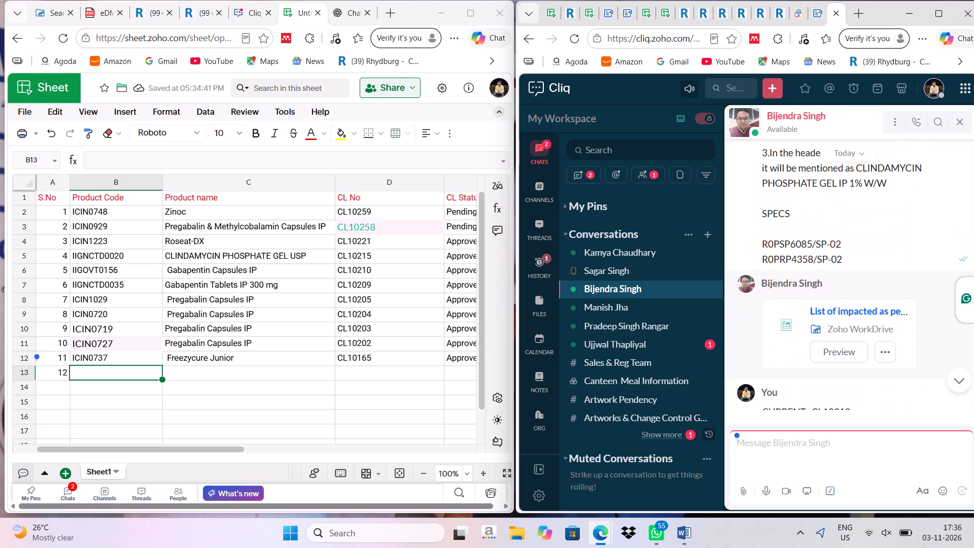
Open the shared "List of impacted" spreadsheet from the chat and copy CL number CL10221 from its SO4595 sheet.
{"action": "left_click", "coordinate": [847, 344]}
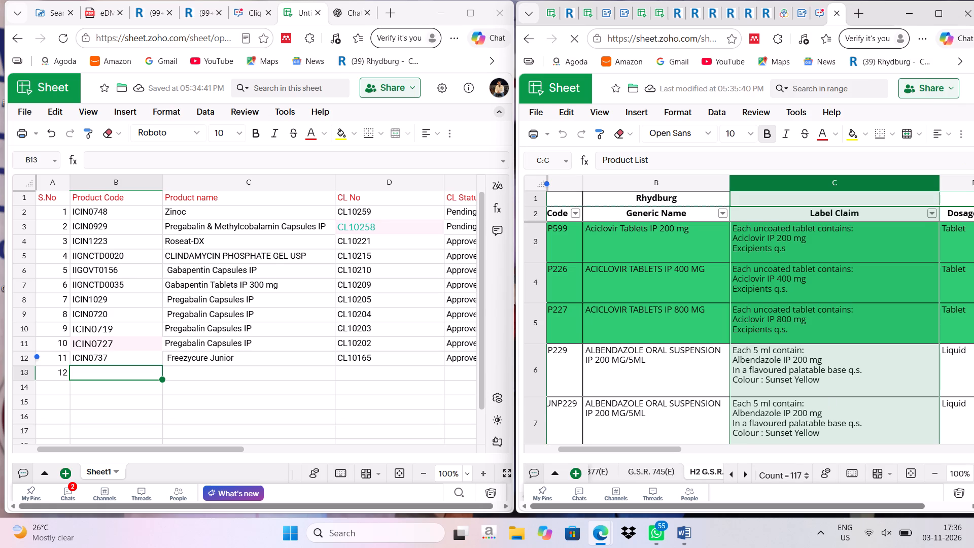
{"action": "scroll", "coordinate": [606, 476], "scroll_direction": "right", "scroll_amount": 7}
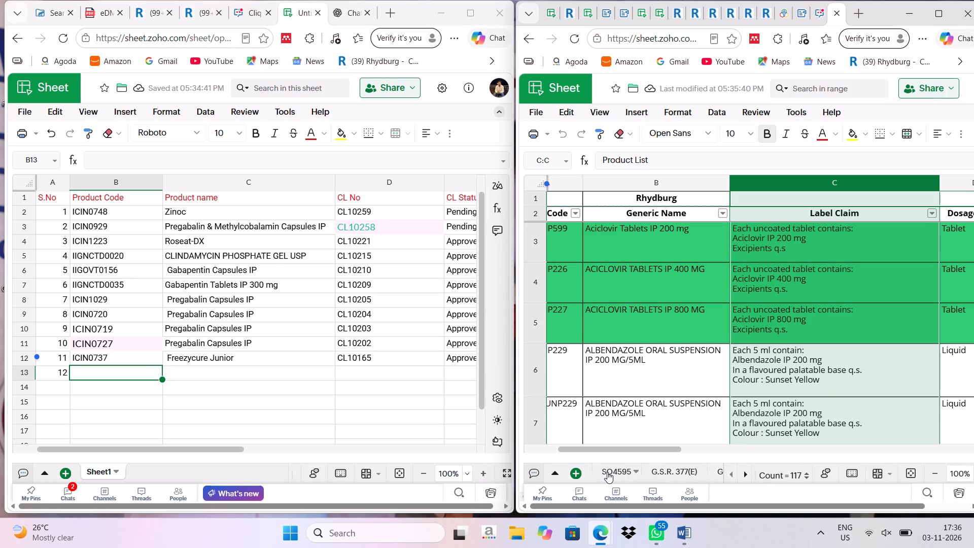
{"action": "left_click", "coordinate": [607, 472]}
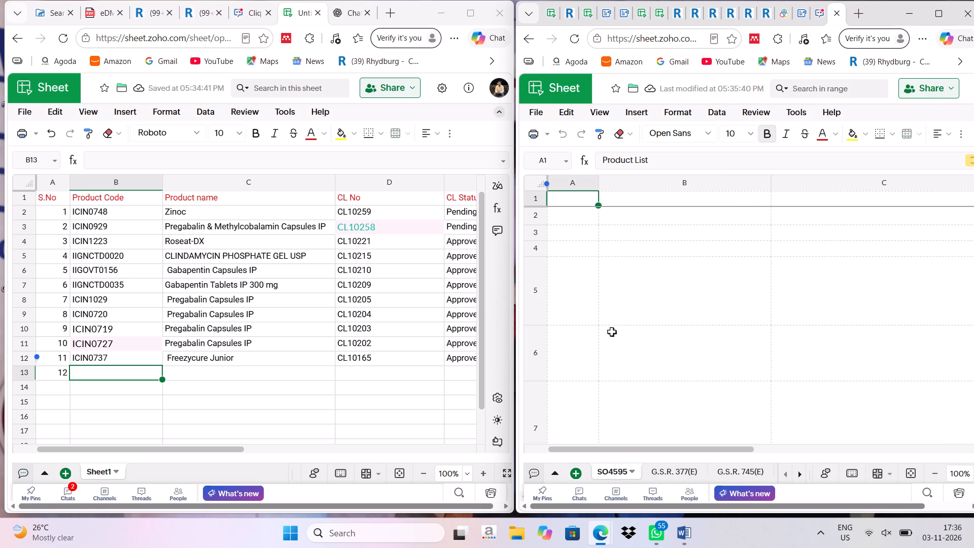
{"action": "scroll", "coordinate": [775, 288], "scroll_direction": "left", "scroll_amount": 3}
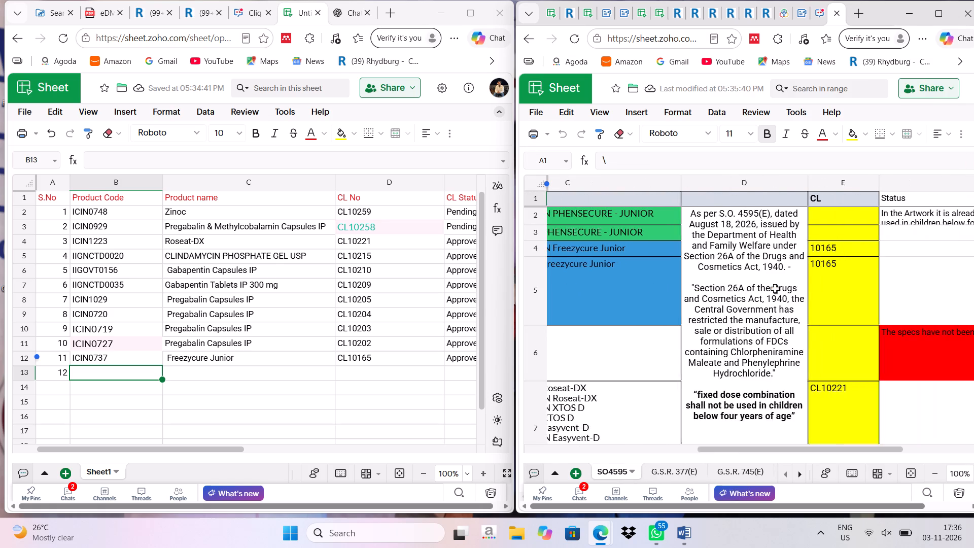
{"action": "scroll", "coordinate": [775, 288], "scroll_direction": "left", "scroll_amount": 2}
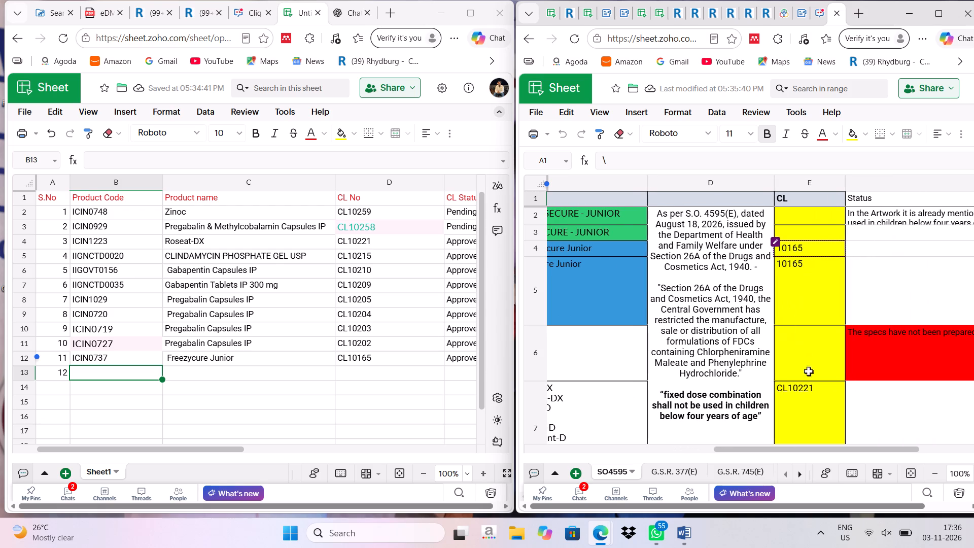
{"action": "left_click", "coordinate": [814, 390]}
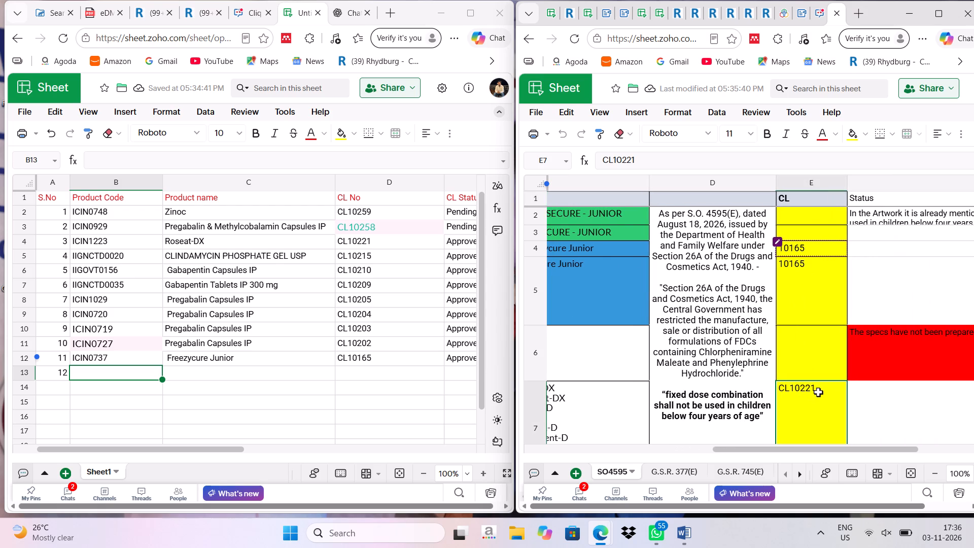
{"action": "double_click", "coordinate": [817, 391]}
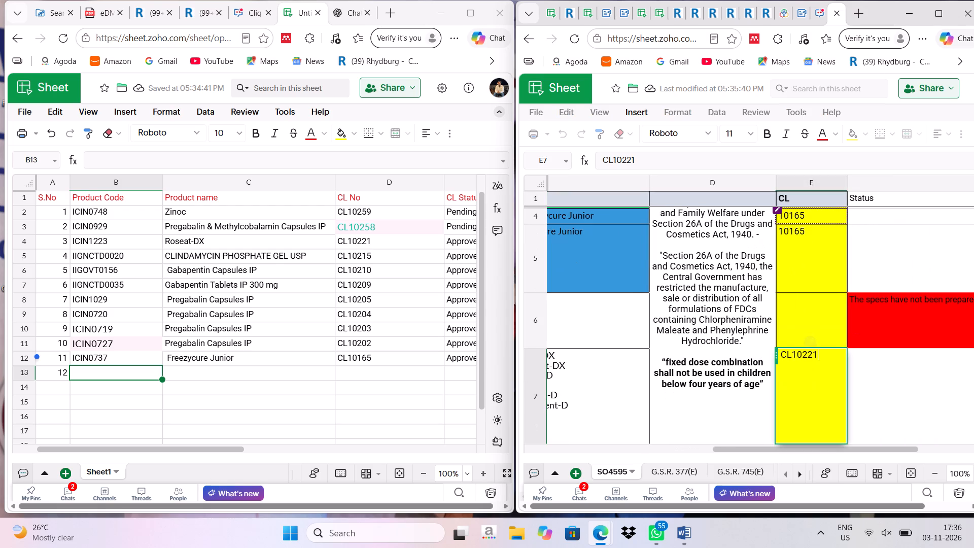
{"action": "left_click_drag", "start_coordinate": [816, 358], "coordinate": [763, 351]}
{"action": "right_click", "coordinate": [786, 355]}
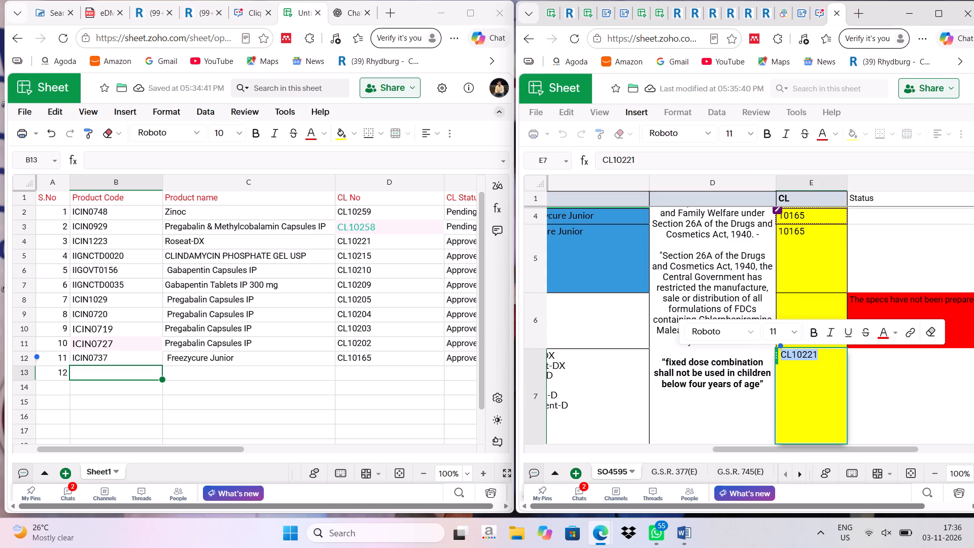
{"action": "left_click", "coordinate": [598, 230]}
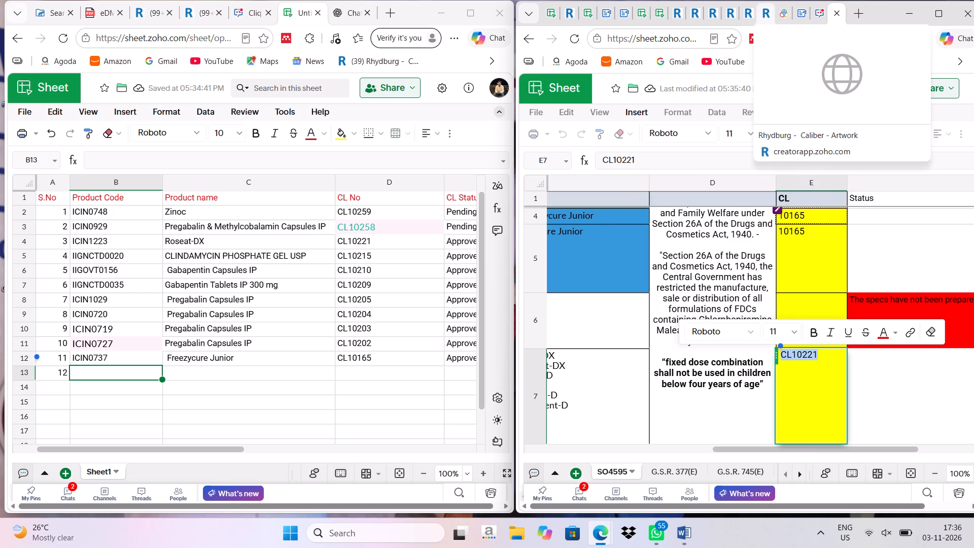
In the Rhydburg Change Control report, remove the Pending evaluation filter and search for Ref containing CL10221.
{"action": "left_click", "coordinate": [670, 11]}
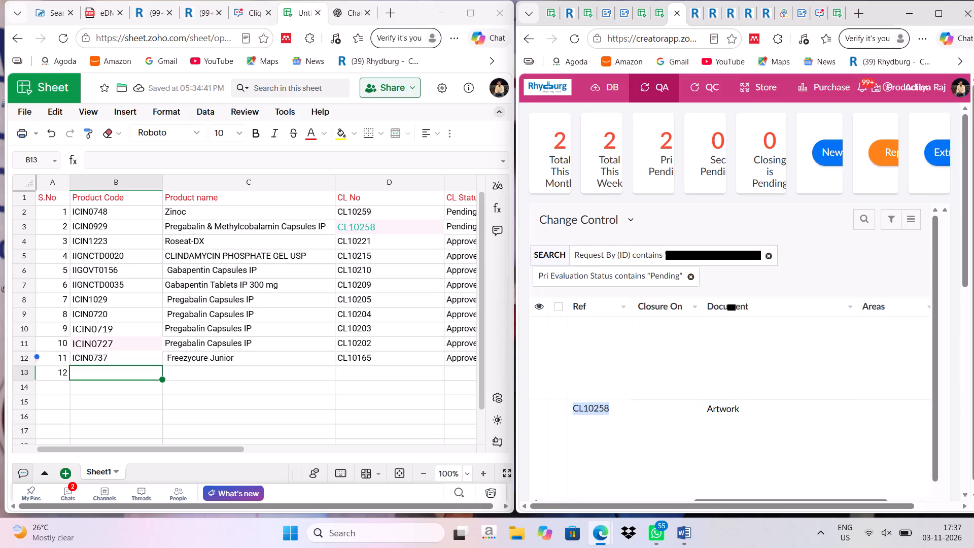
{"action": "left_click", "coordinate": [578, 303]}
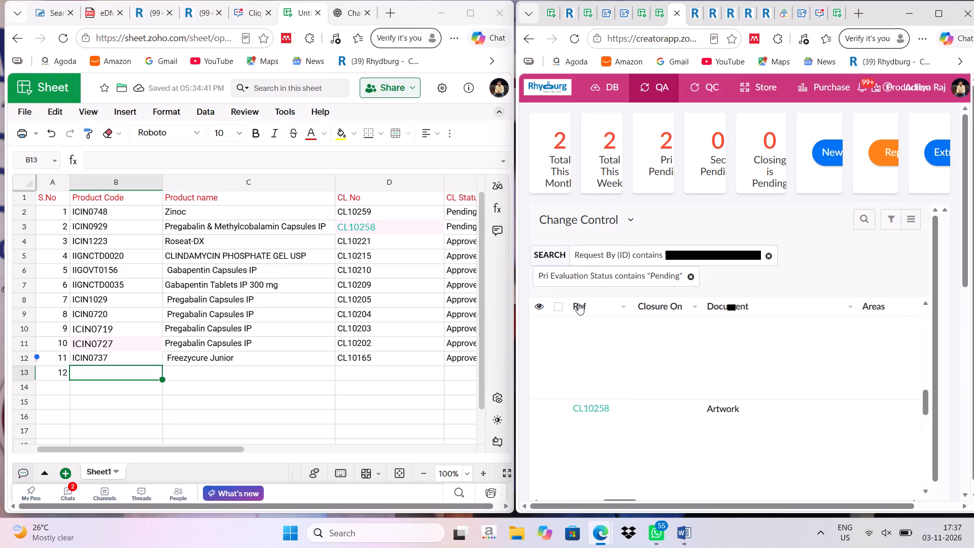
{"action": "left_click", "coordinate": [691, 279]}
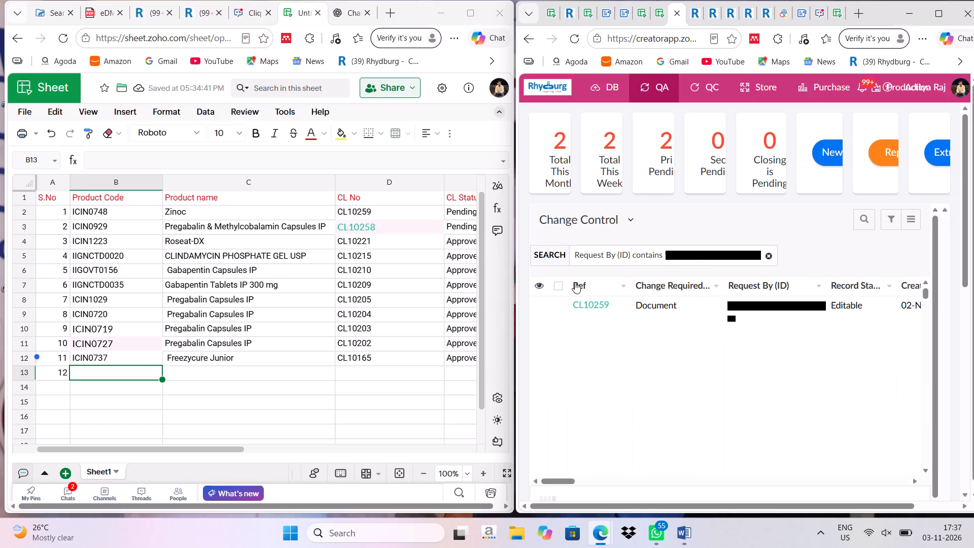
{"action": "left_click", "coordinate": [575, 283]}
{"action": "left_click", "coordinate": [598, 309]}
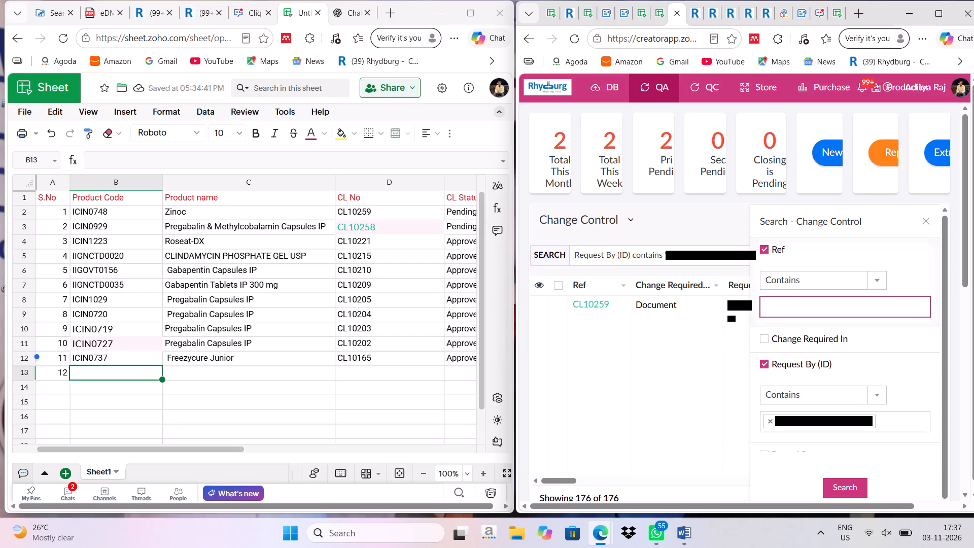
{"action": "key", "text": "ctrl+v"}
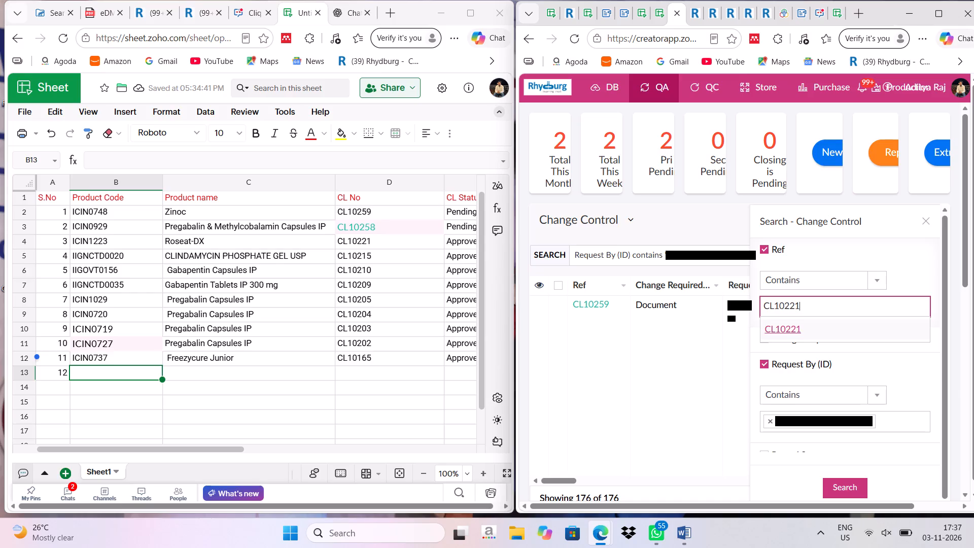
{"action": "key", "text": "Return"}
{"action": "key", "text": "Return"}
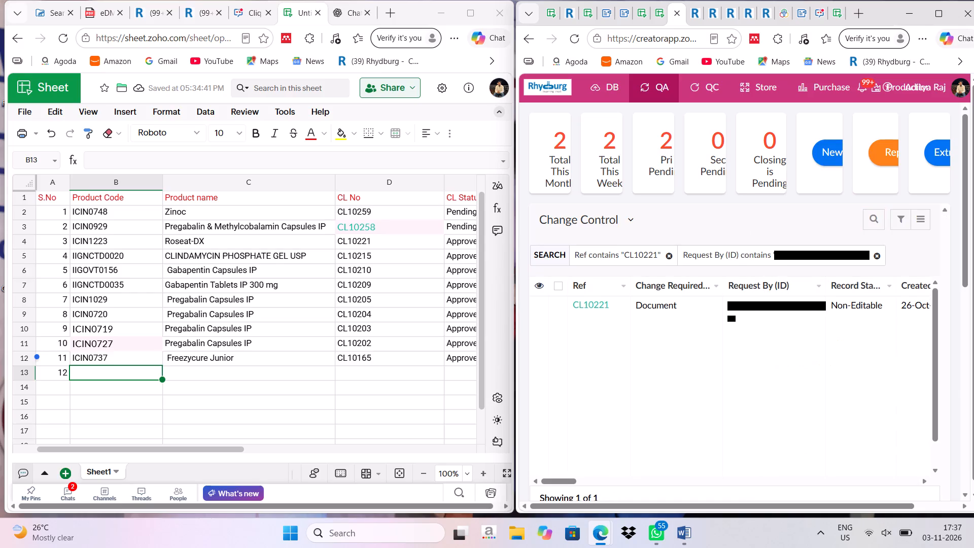
Copy product code ICIN1223 from the CL10221 record's Current / Previous State into row 13's Product Code cell.
{"action": "scroll", "coordinate": [786, 296], "scroll_direction": "left", "scroll_amount": 8}
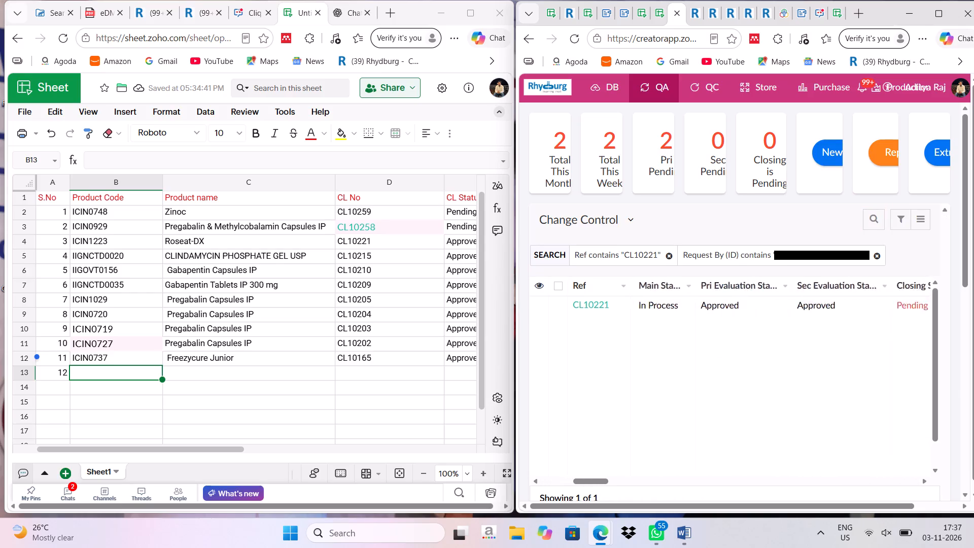
{"action": "scroll", "coordinate": [779, 319], "scroll_direction": "left", "scroll_amount": 9}
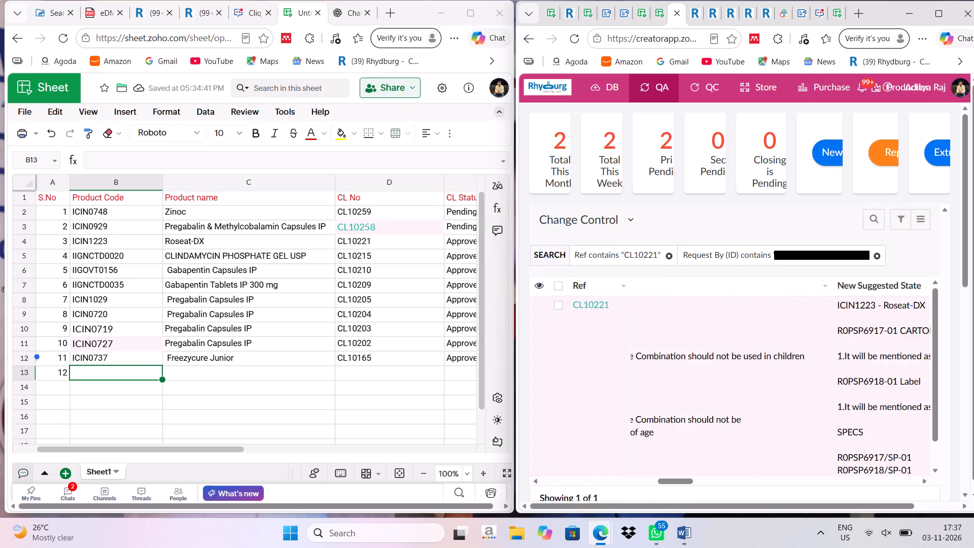
{"action": "scroll", "coordinate": [759, 342], "scroll_direction": "left", "scroll_amount": 1}
{"action": "left_click_drag", "start_coordinate": [718, 304], "coordinate": [751, 303]}
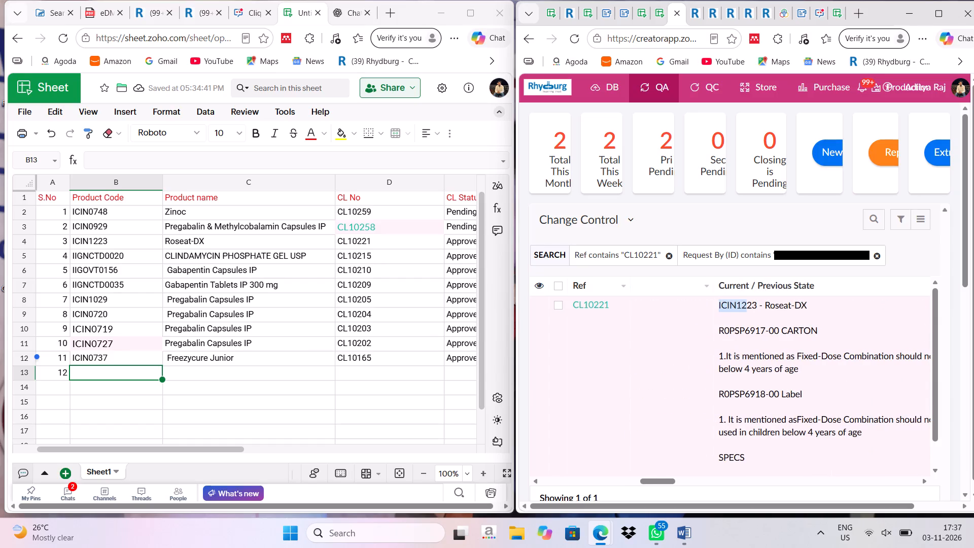
{"action": "left_click_drag", "start_coordinate": [751, 303], "coordinate": [757, 304]}
{"action": "left_click", "coordinate": [784, 258]}
{"action": "double_click", "coordinate": [86, 375]}
{"action": "key", "text": "ctrl+v"}
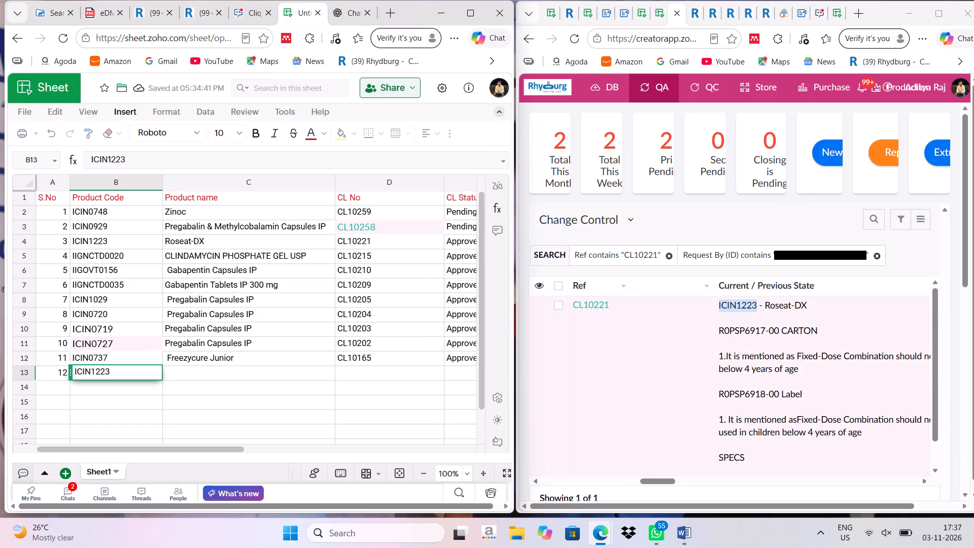
Copy the product name Roseat-DX from the CL10221 record into row 13's Product name cell.
{"action": "left_click_drag", "start_coordinate": [764, 303], "coordinate": [808, 304]}
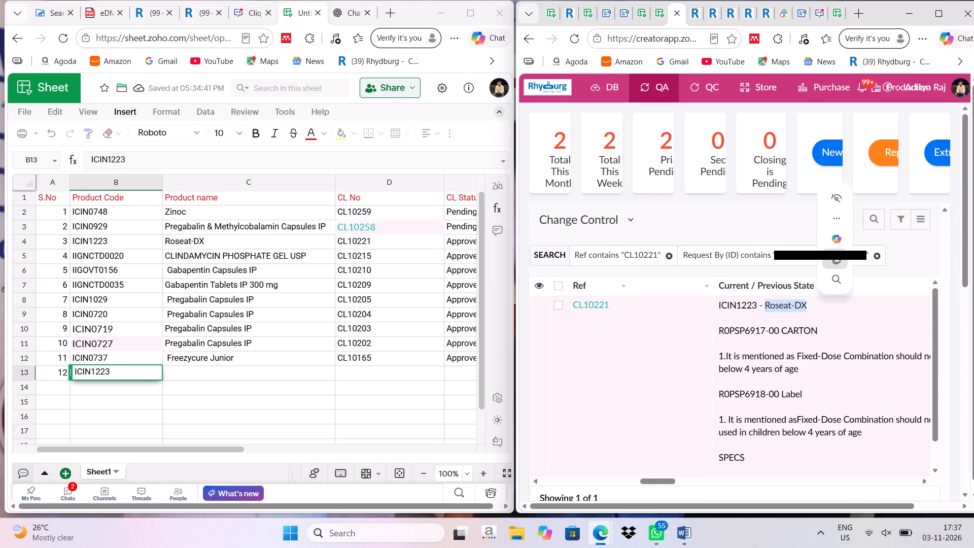
{"action": "left_click", "coordinate": [832, 258]}
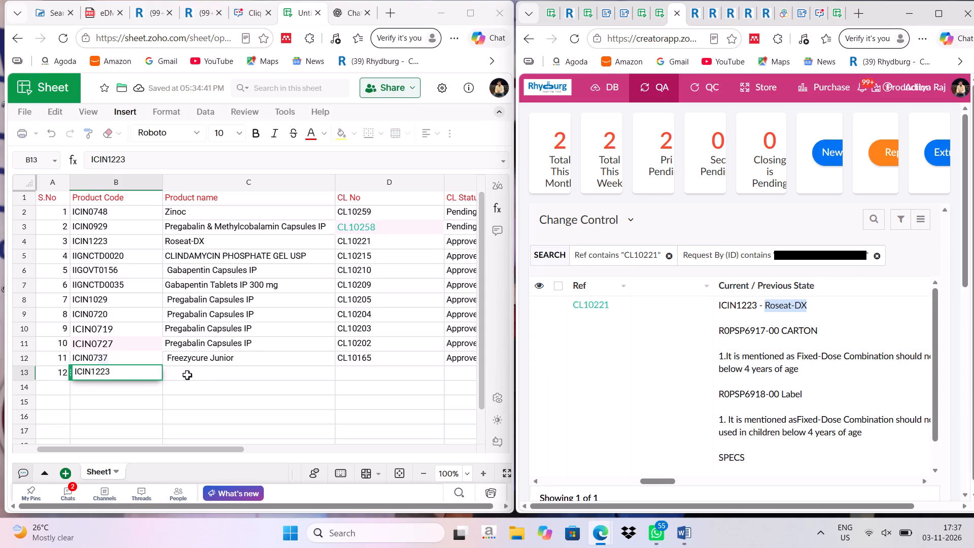
{"action": "double_click", "coordinate": [187, 374]}
{"action": "key", "text": "ctrl+v"}
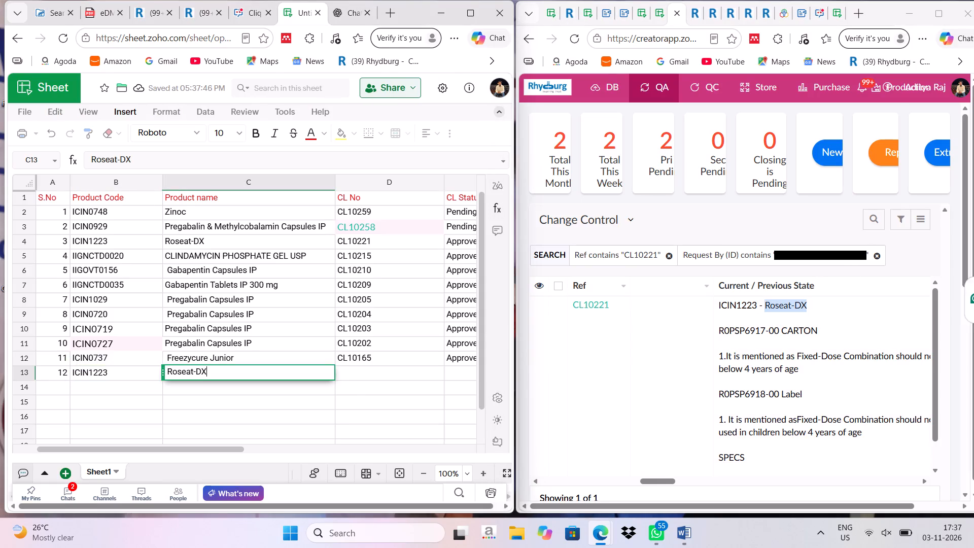
Copy the reference CL10221 from the Change Control record into row 13's CL No cell.
{"action": "left_click", "coordinate": [358, 378]}
{"action": "left_click_drag", "start_coordinate": [572, 301], "coordinate": [624, 305]}
{"action": "left_click", "coordinate": [650, 259]}
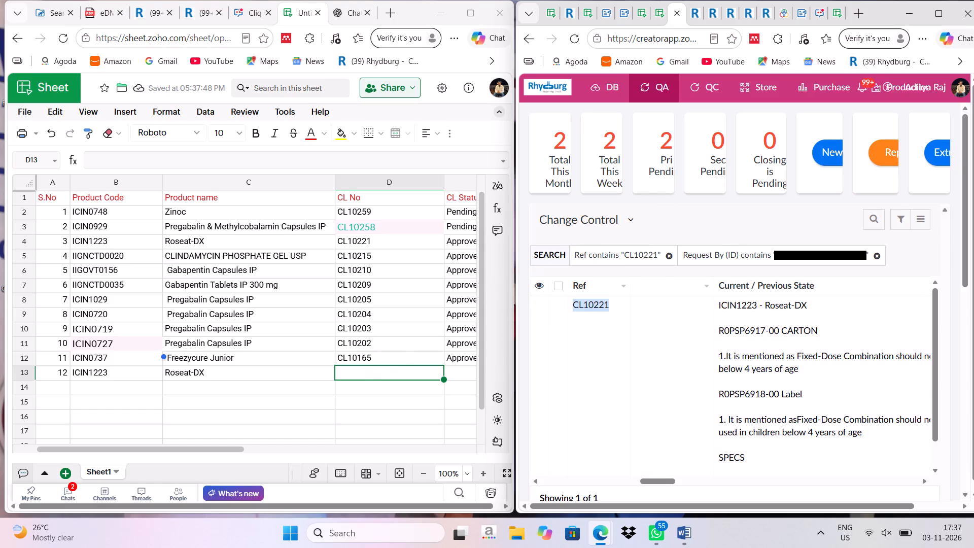
{"action": "double_click", "coordinate": [361, 377]}
{"action": "key", "text": "ctrl+v"}
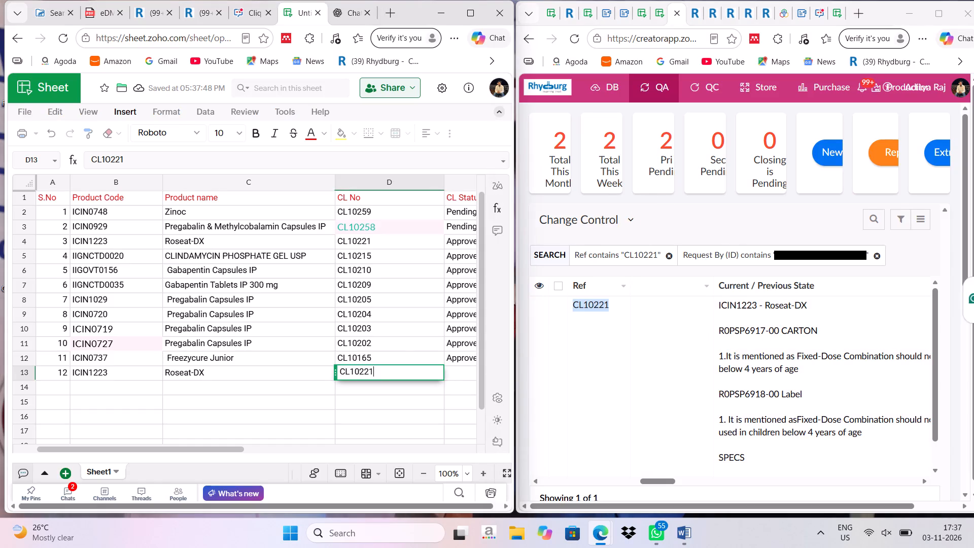
Set the CL Status of row 13 (Roseat-DX) to "Approved from both stage".
{"action": "double_click", "coordinate": [460, 369]}
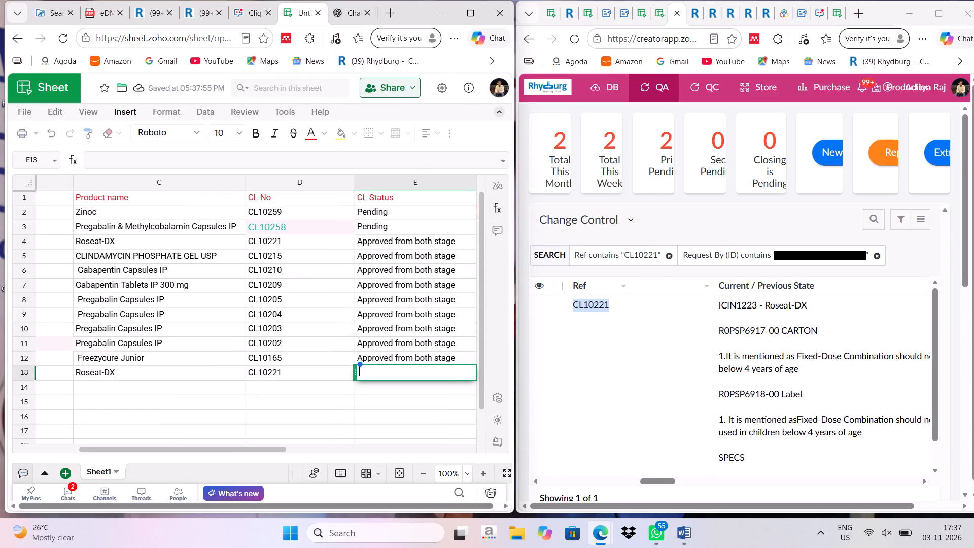
{"action": "key", "text": "shift+a"}
{"action": "key", "text": "Return"}
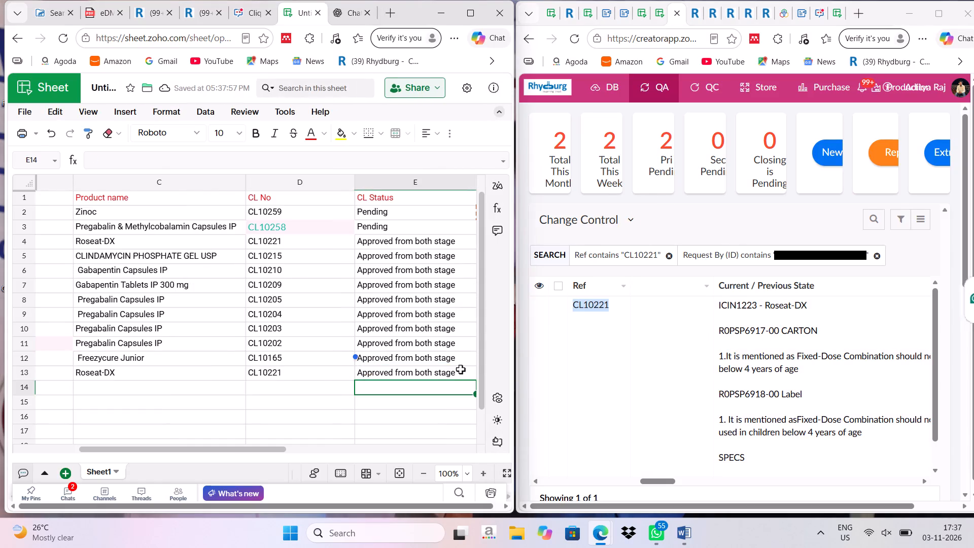
Examine the CL column and material names on the impacted-products list's SO4595 sheet for the next change reference after CL10221.
{"action": "left_click", "coordinate": [121, 392]}
{"action": "scroll", "coordinate": [121, 392], "scroll_direction": "right", "scroll_amount": 1}
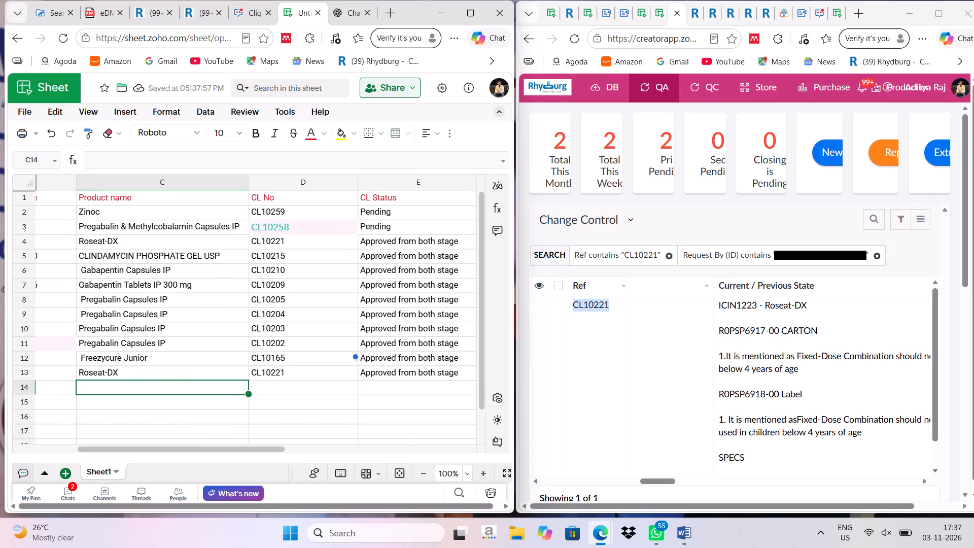
{"action": "scroll", "coordinate": [121, 392], "scroll_direction": "right", "scroll_amount": 4}
{"action": "left_click", "coordinate": [57, 388]}
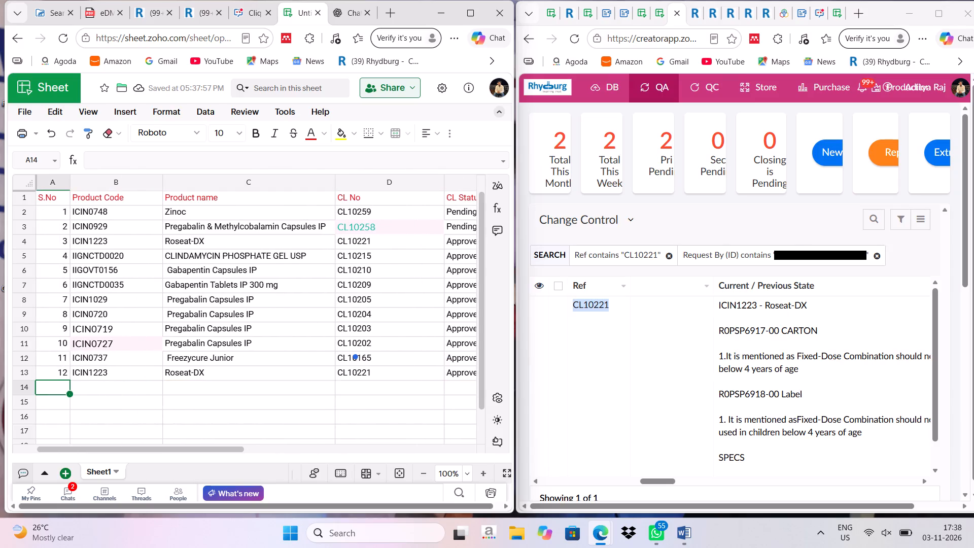
{"action": "left_click", "coordinate": [836, 6]}
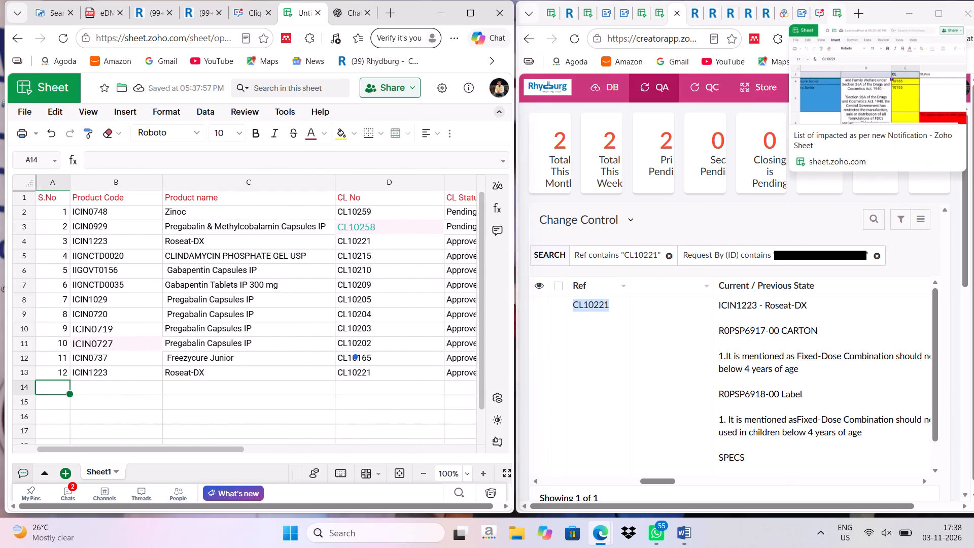
{"action": "left_click", "coordinate": [813, 378]}
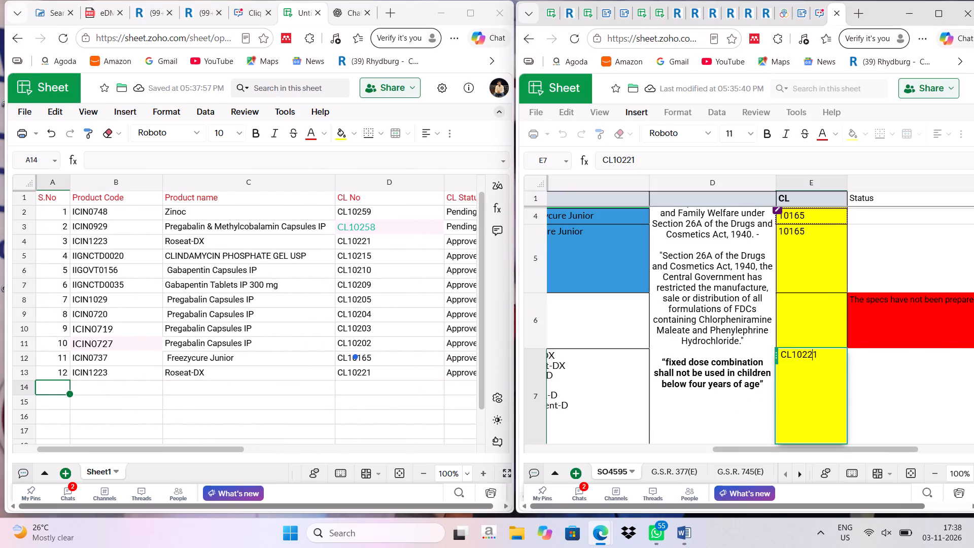
{"action": "scroll", "coordinate": [830, 333], "scroll_direction": "down", "scroll_amount": 4}
{"action": "scroll", "coordinate": [830, 333], "scroll_direction": "up", "scroll_amount": 5}
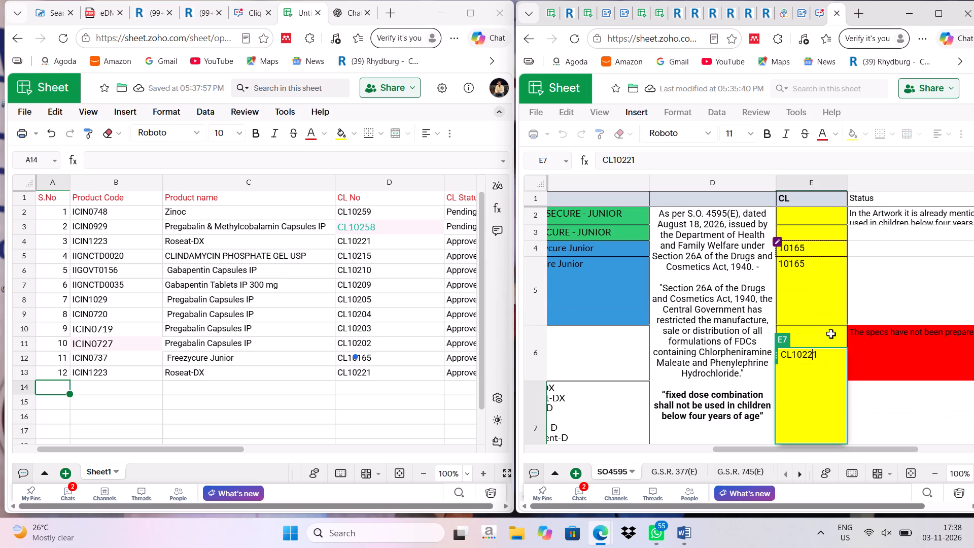
{"action": "scroll", "coordinate": [830, 333], "scroll_direction": "up", "scroll_amount": 3}
{"action": "left_click", "coordinate": [878, 403]}
{"action": "scroll", "coordinate": [814, 360], "scroll_direction": "down", "scroll_amount": 2}
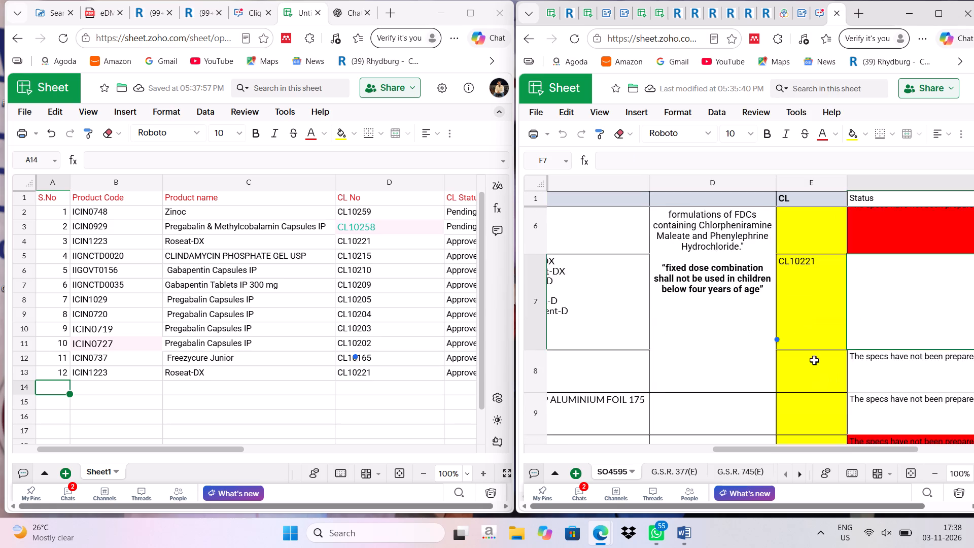
{"action": "scroll", "coordinate": [814, 357], "scroll_direction": "down", "scroll_amount": 4}
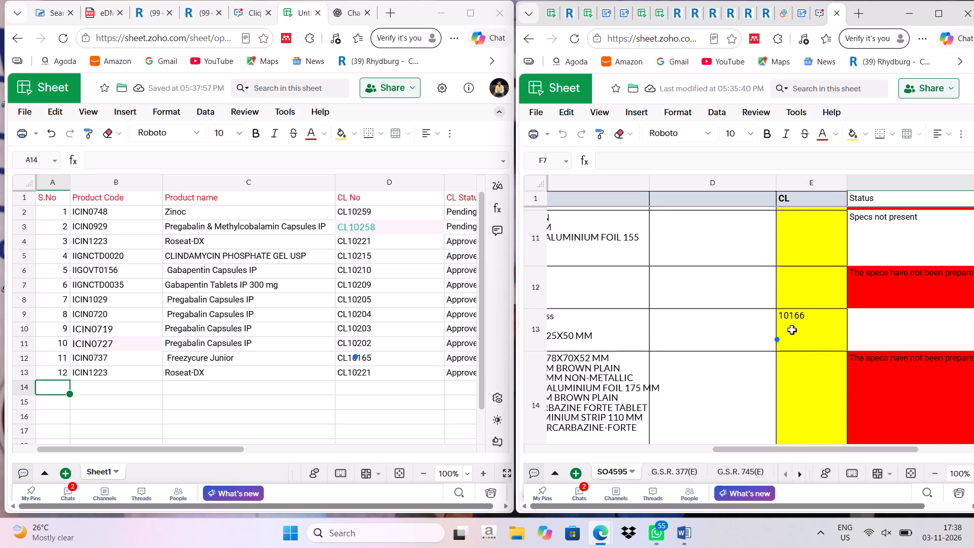
{"action": "scroll", "coordinate": [793, 330], "scroll_direction": "right", "scroll_amount": 6}
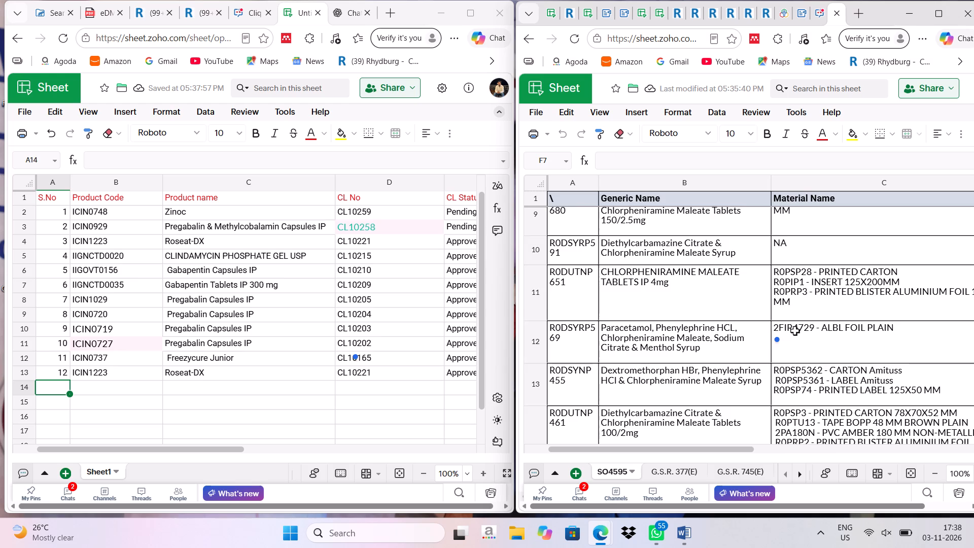
{"action": "scroll", "coordinate": [794, 330], "scroll_direction": "up", "scroll_amount": 7}
{"action": "scroll", "coordinate": [794, 330], "scroll_direction": "down", "scroll_amount": 3}
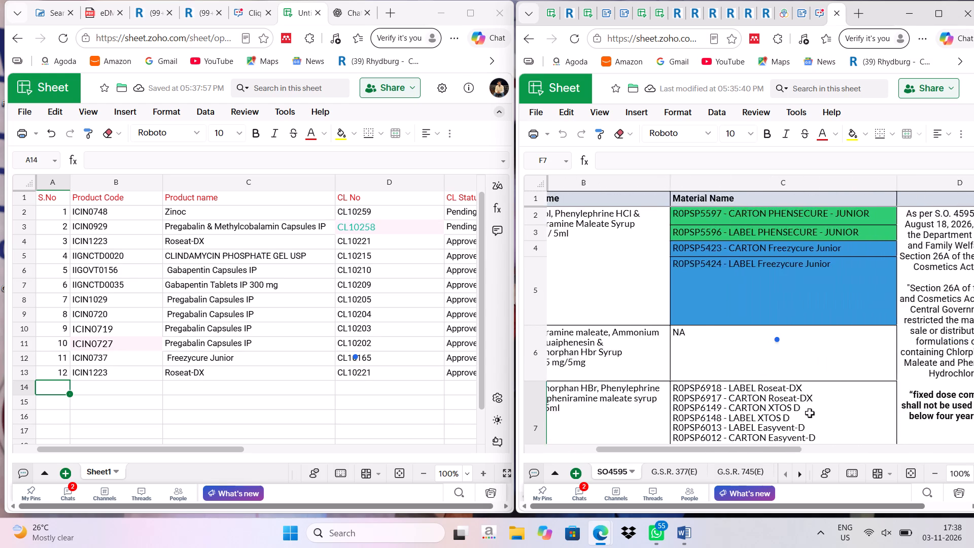
{"action": "scroll", "coordinate": [809, 413], "scroll_direction": "down", "scroll_amount": 4}
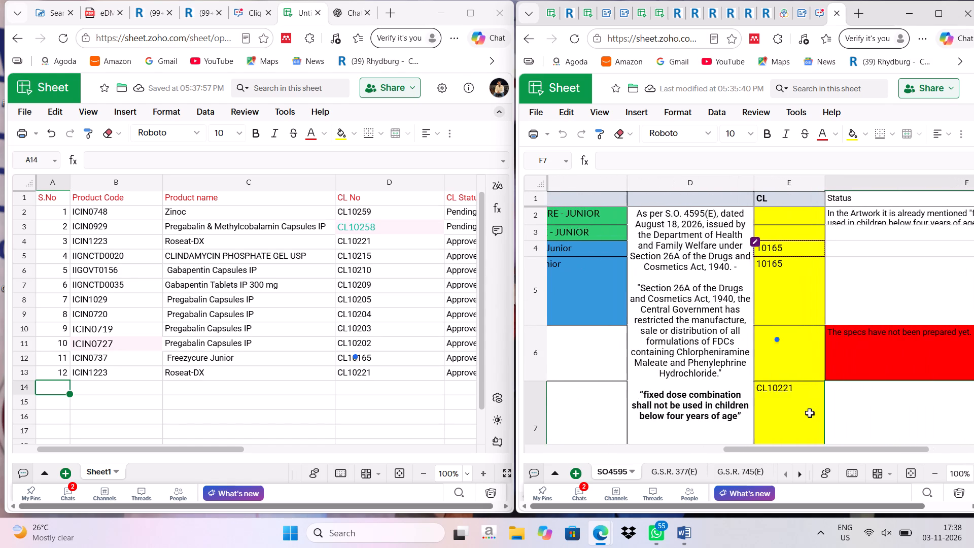
{"action": "scroll", "coordinate": [809, 413], "scroll_direction": "down", "scroll_amount": 3}
{"action": "scroll", "coordinate": [809, 413], "scroll_direction": "up", "scroll_amount": 1}
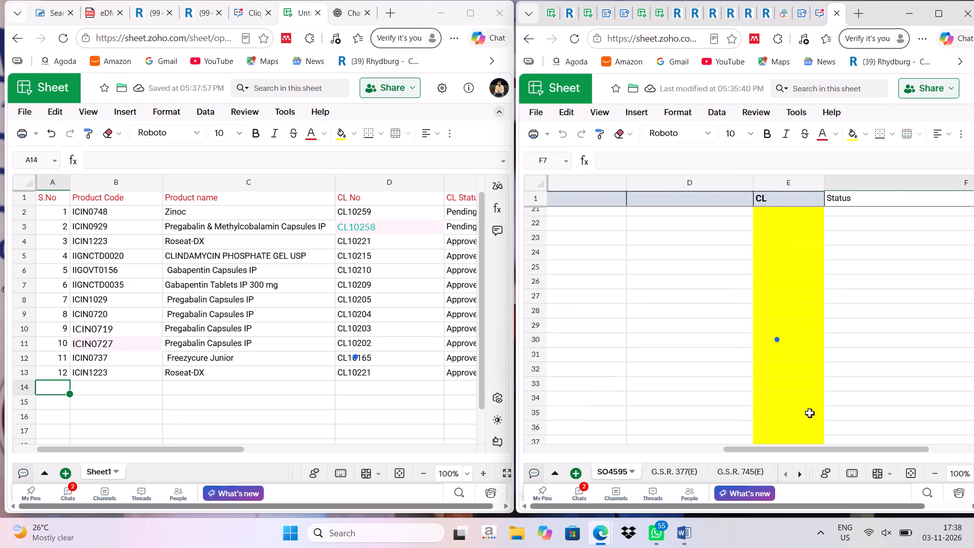
{"action": "scroll", "coordinate": [809, 413], "scroll_direction": "up", "scroll_amount": 1}
Copy the CL number 10166 from row 13 of the SO4595 impacted-products sheet.
{"action": "left_click", "coordinate": [801, 297]}
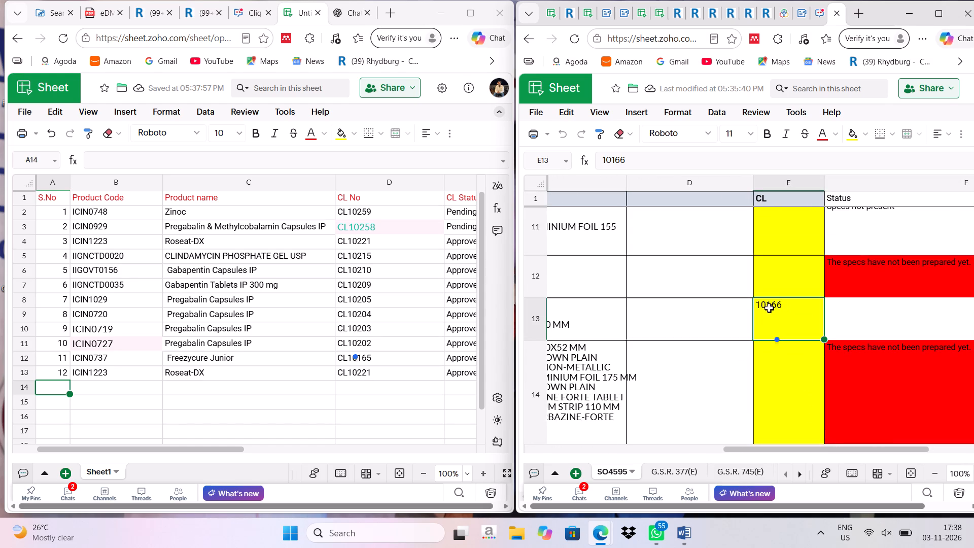
{"action": "double_click", "coordinate": [764, 307]}
{"action": "left_click_drag", "start_coordinate": [760, 304], "coordinate": [767, 304]}
{"action": "left_click", "coordinate": [759, 304]}
{"action": "left_click_drag", "start_coordinate": [759, 304], "coordinate": [797, 305]}
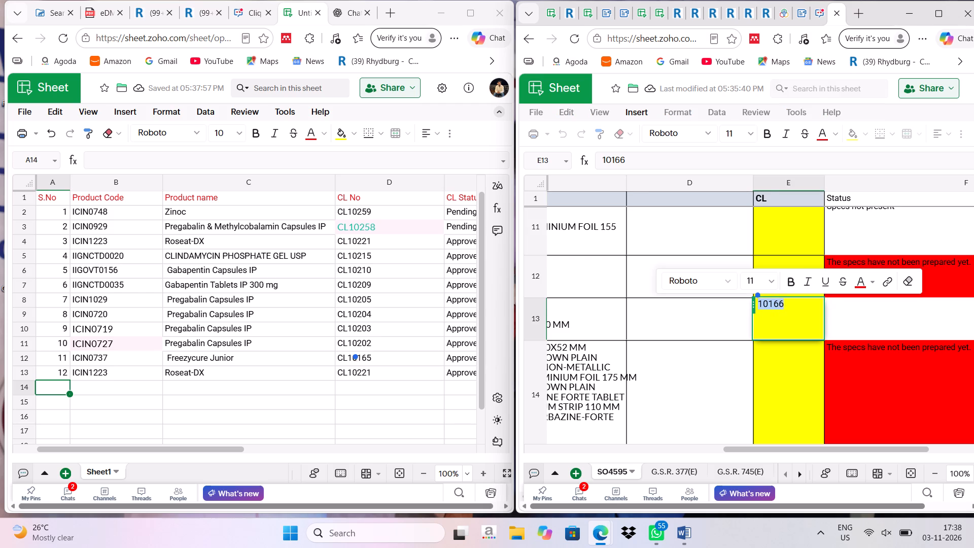
{"action": "right_click", "coordinate": [771, 303]}
{"action": "left_click", "coordinate": [580, 228]}
In the Rhydburg Change Control report, remove the CL10221 filter and search for Ref containing 10166.
{"action": "left_click", "coordinate": [761, 10]}
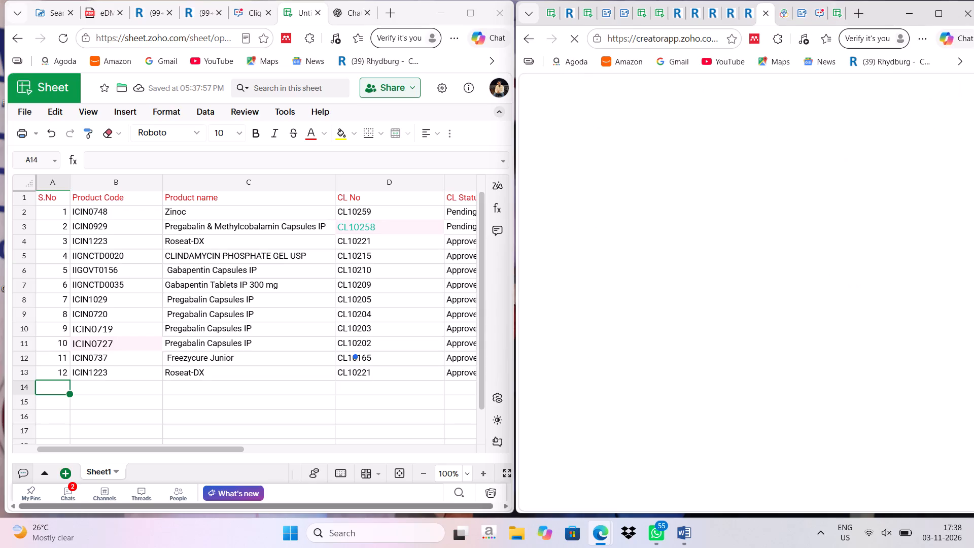
{"action": "left_click", "coordinate": [831, 9]}
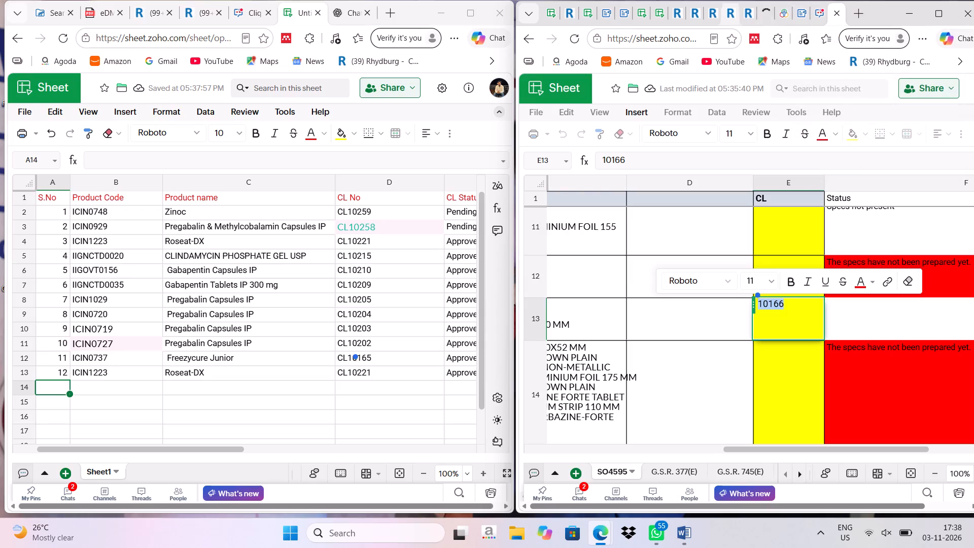
{"action": "left_click", "coordinate": [679, 9]}
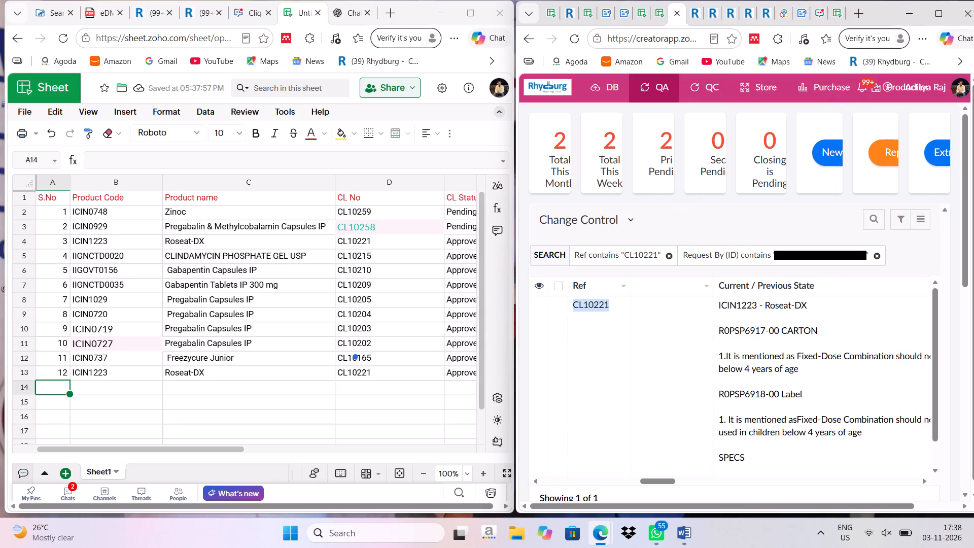
{"action": "left_click", "coordinate": [666, 256]}
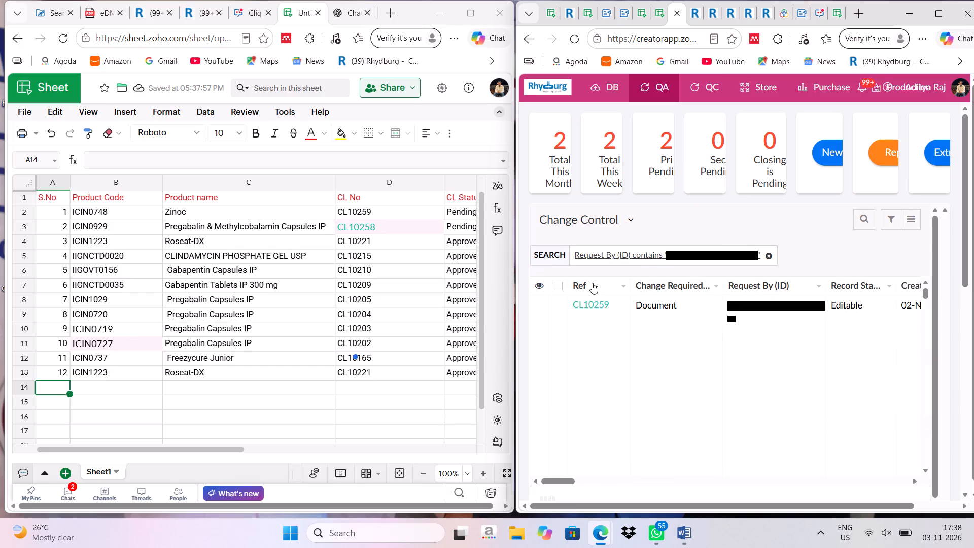
{"action": "left_click", "coordinate": [576, 286]}
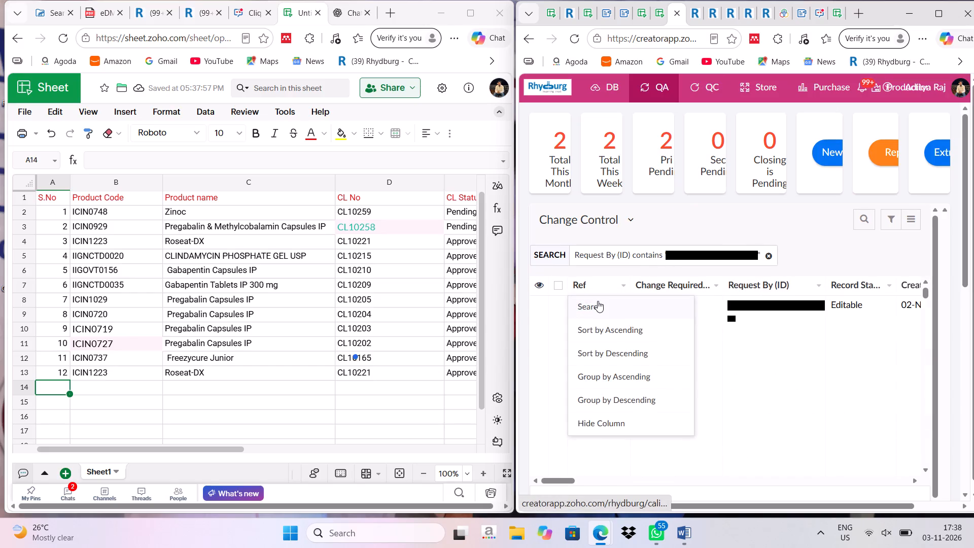
{"action": "left_click", "coordinate": [598, 301]}
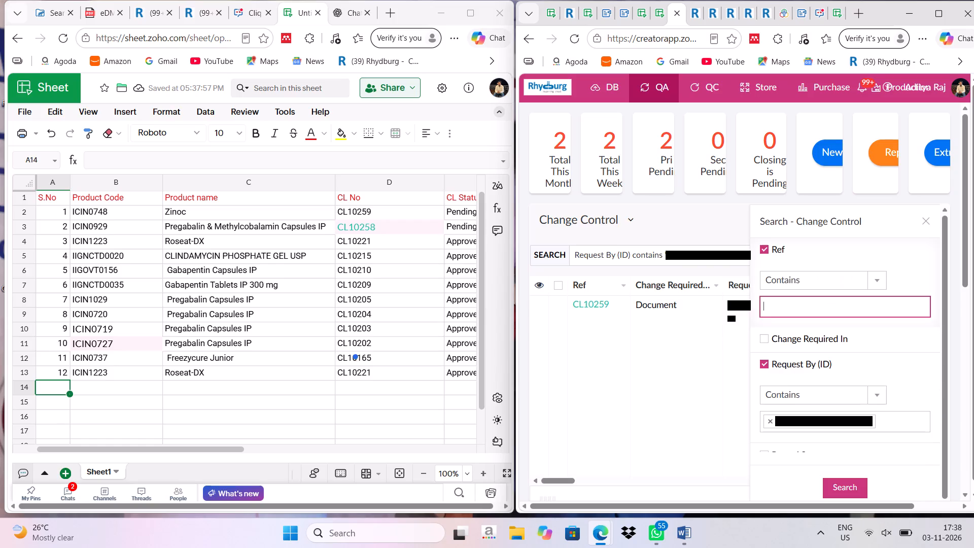
{"action": "key", "text": "ctrl+v"}
{"action": "key", "text": "Return"}
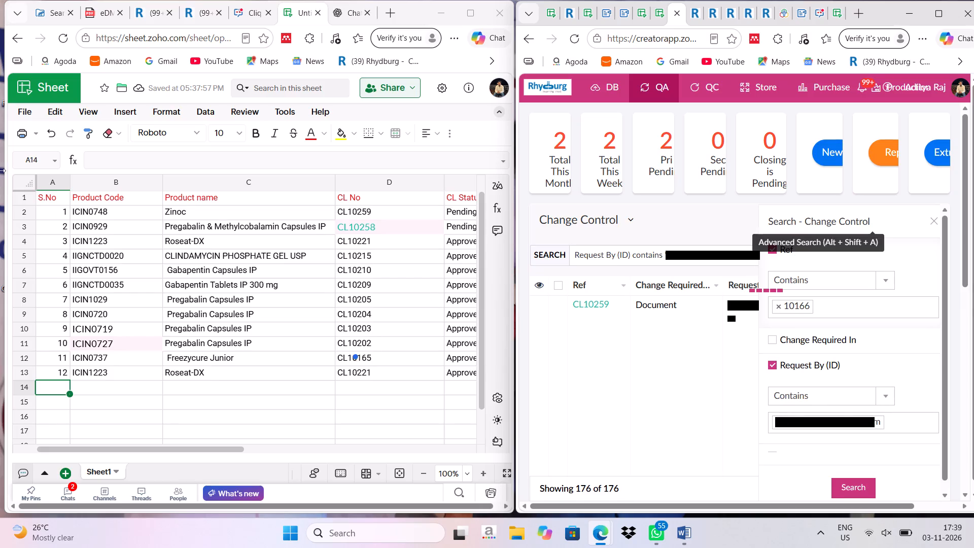
Rename the Product Code column header in the tracking sheet as "Product Code /MFR No".
{"action": "left_click", "coordinate": [138, 197]}
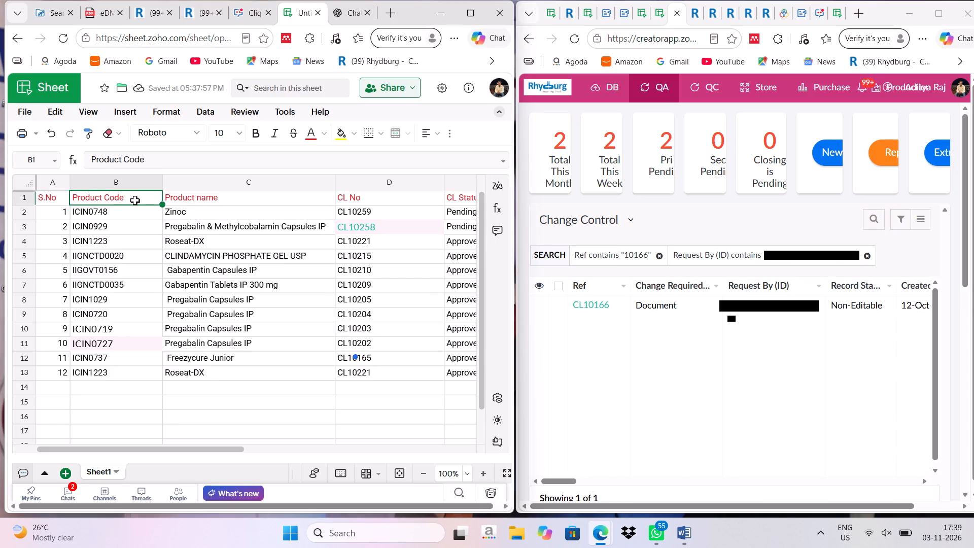
{"action": "double_click", "coordinate": [134, 200]}
{"action": "key", "text": "slash"}
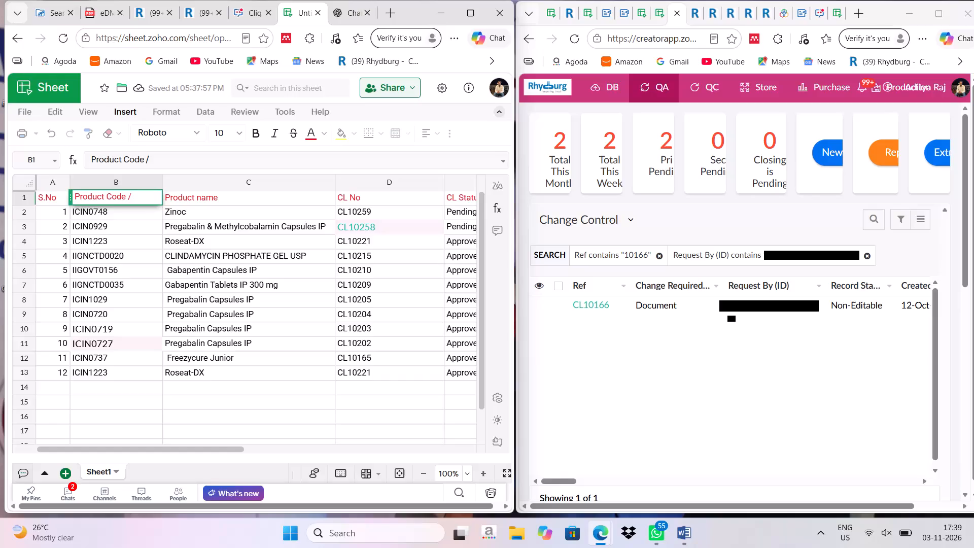
{"action": "type", "text": "MFR"}
{"action": "key", "text": "space"}
{"action": "type", "text": "No"}
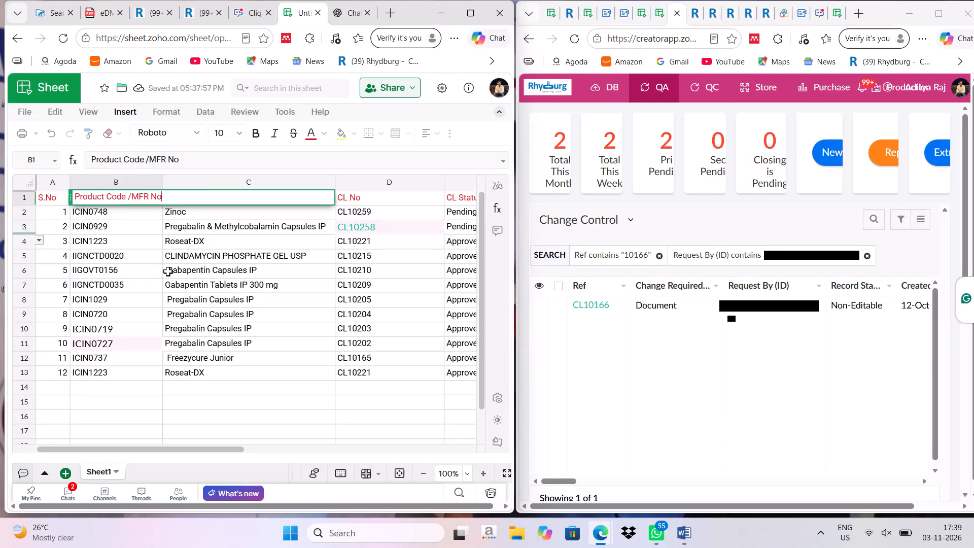
Copy product code ICIN0714 from the CL10166 record's Current / Previous State.
{"action": "scroll", "coordinate": [667, 379], "scroll_direction": "left", "scroll_amount": 6}
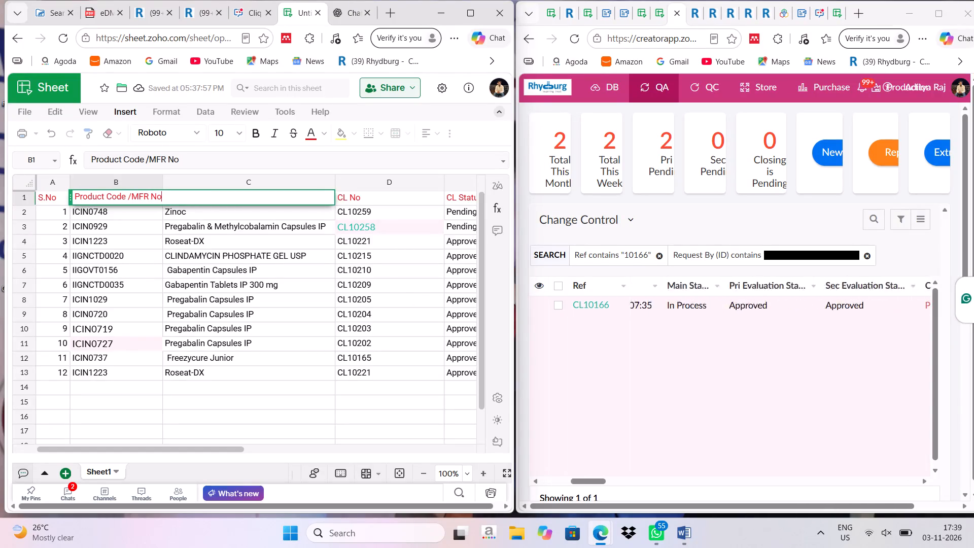
{"action": "scroll", "coordinate": [667, 379], "scroll_direction": "left", "scroll_amount": 8}
{"action": "scroll", "coordinate": [667, 379], "scroll_direction": "right", "scroll_amount": 1}
{"action": "left_click_drag", "start_coordinate": [662, 304], "coordinate": [665, 307]}
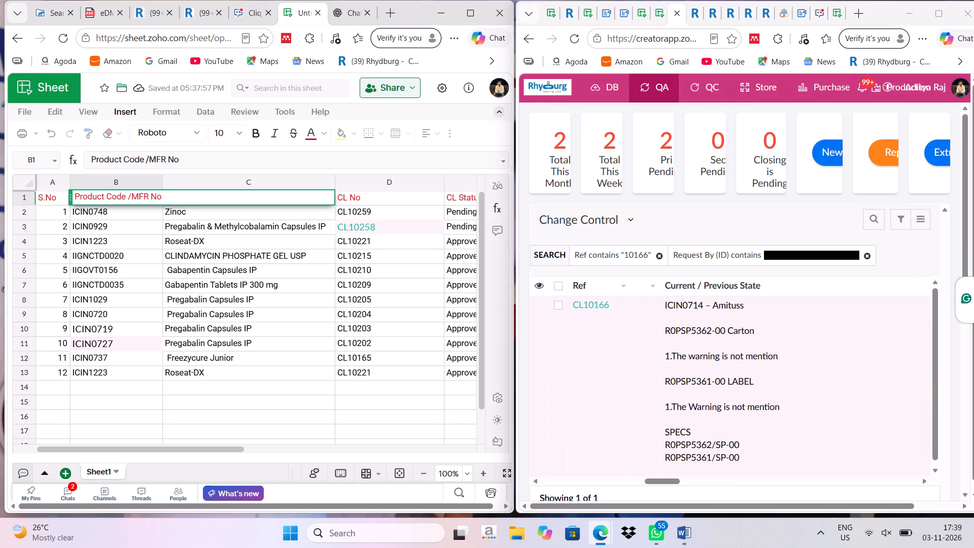
{"action": "left_click_drag", "start_coordinate": [665, 307], "coordinate": [702, 309]}
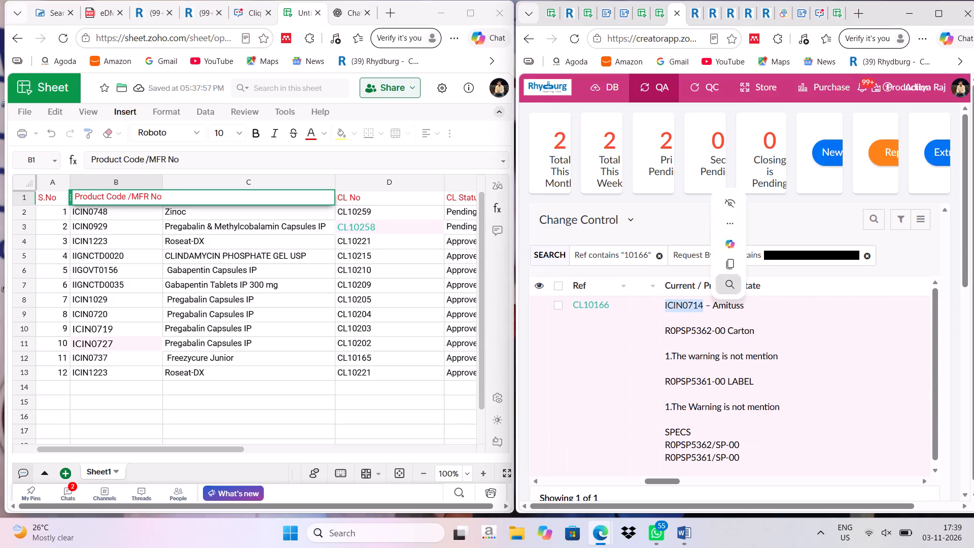
{"action": "left_click", "coordinate": [728, 264]}
Enter serial number 13 in row 14's S.No cell of the tracking sheet.
{"action": "double_click", "coordinate": [58, 387]}
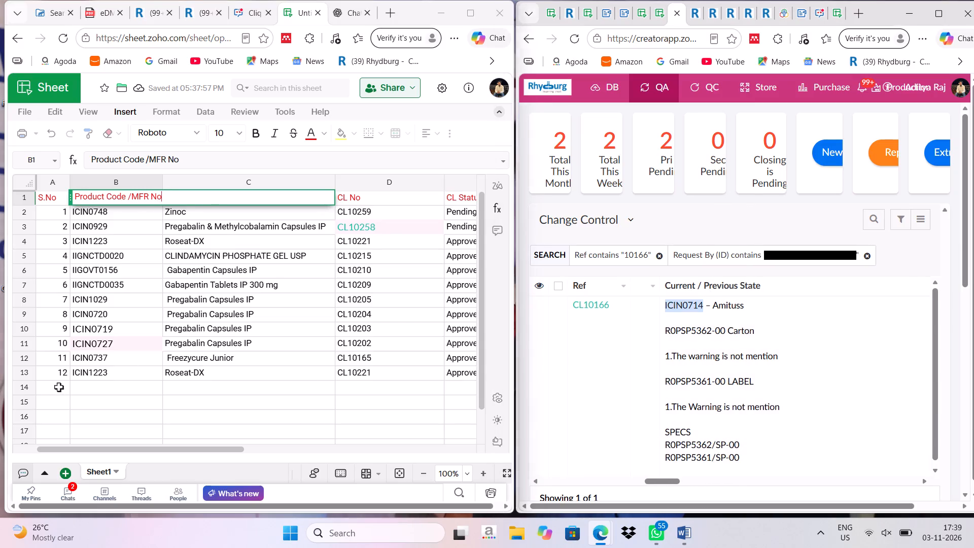
{"action": "type", "text": "13"}
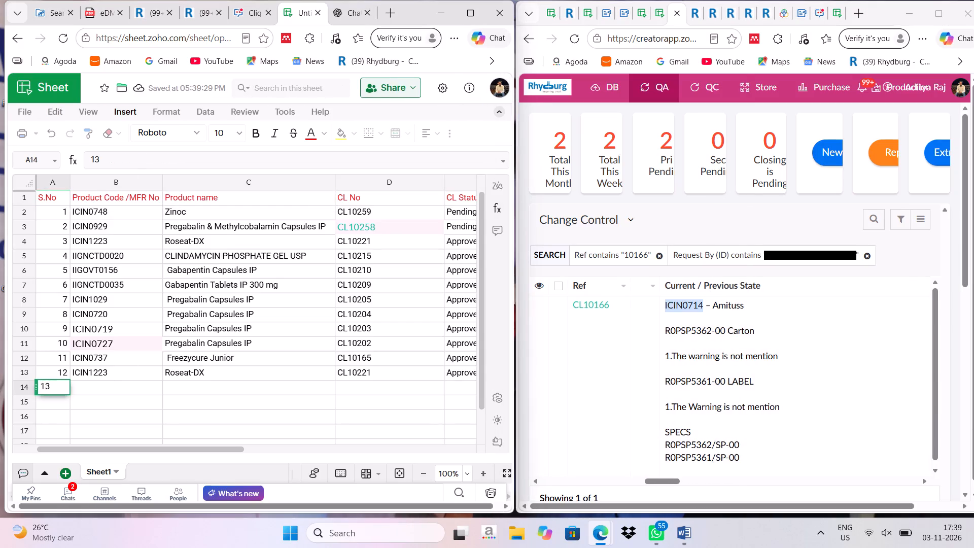
Fill row 14 of the tracking sheet with product code ICIN0714 and product name Amituss, copied from the CL10166 record.
{"action": "double_click", "coordinate": [94, 392]}
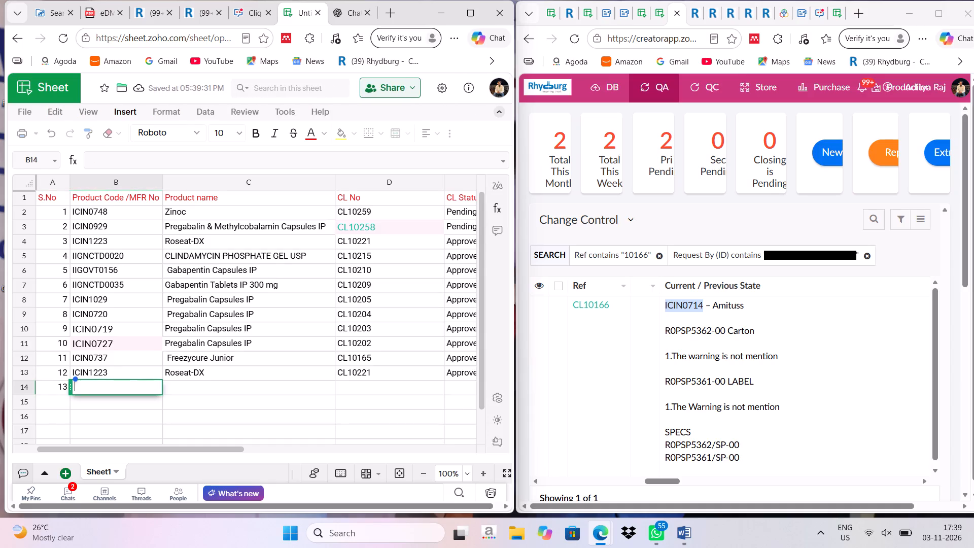
{"action": "key", "text": "ctrl+v"}
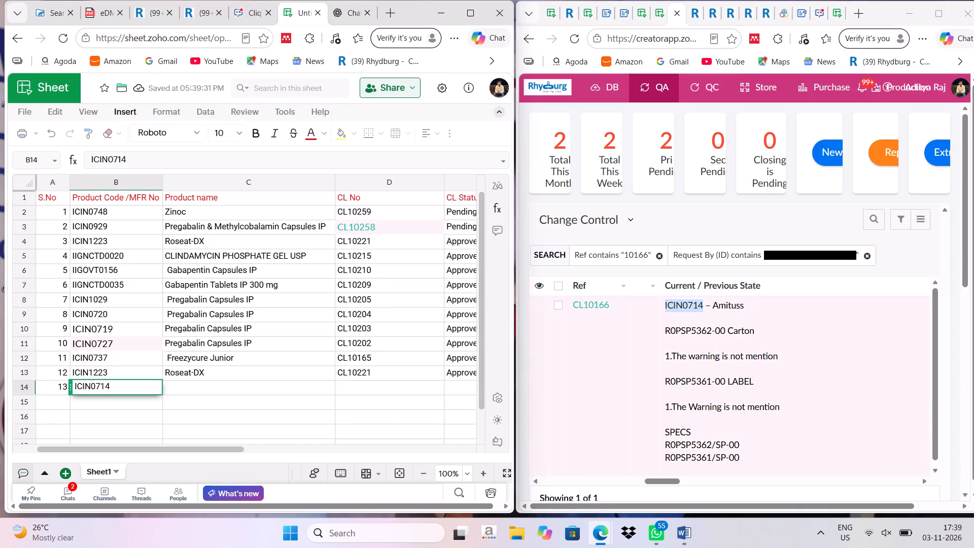
{"action": "left_click_drag", "start_coordinate": [711, 305], "coordinate": [767, 310]}
{"action": "left_click", "coordinate": [799, 262]}
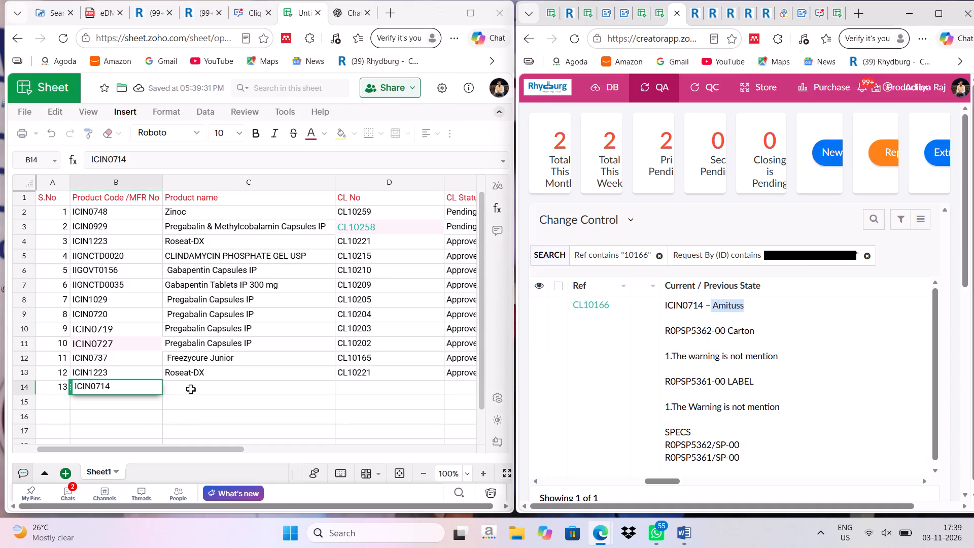
{"action": "double_click", "coordinate": [190, 389]}
{"action": "key", "text": "ctrl+v"}
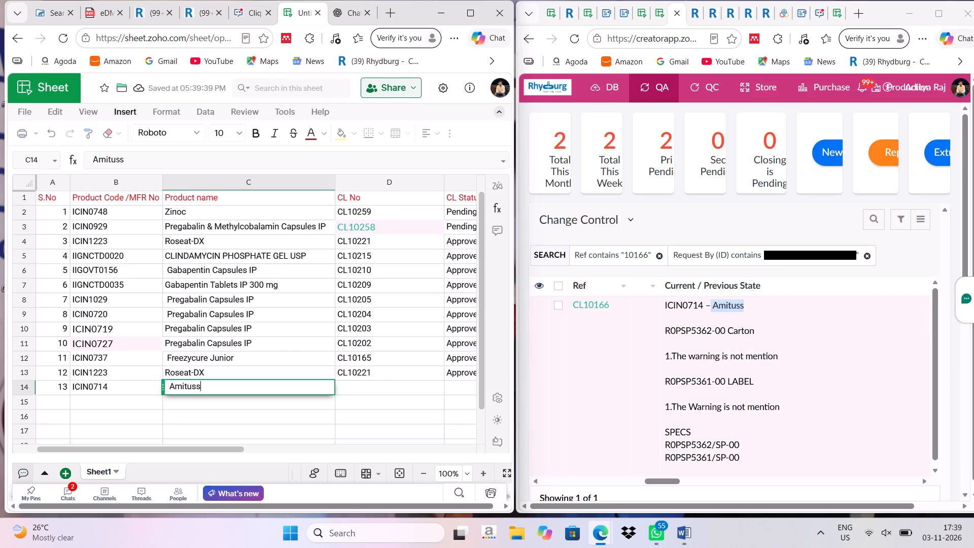
Copy the reference CL10166 from the Change Control record into row 14's CL No cell of the tracking sheet.
{"action": "left_click_drag", "start_coordinate": [571, 301], "coordinate": [610, 302]}
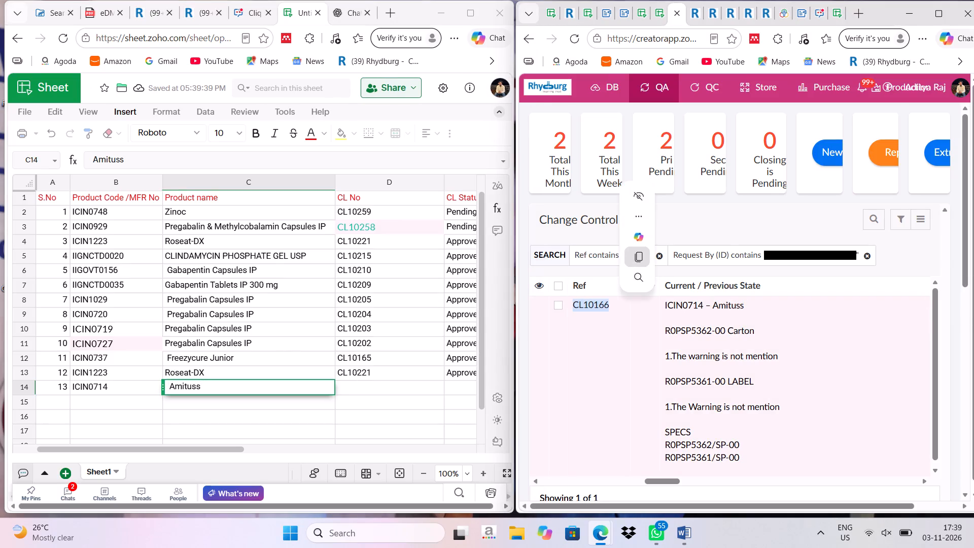
{"action": "left_click", "coordinate": [638, 257]}
{"action": "double_click", "coordinate": [361, 389]}
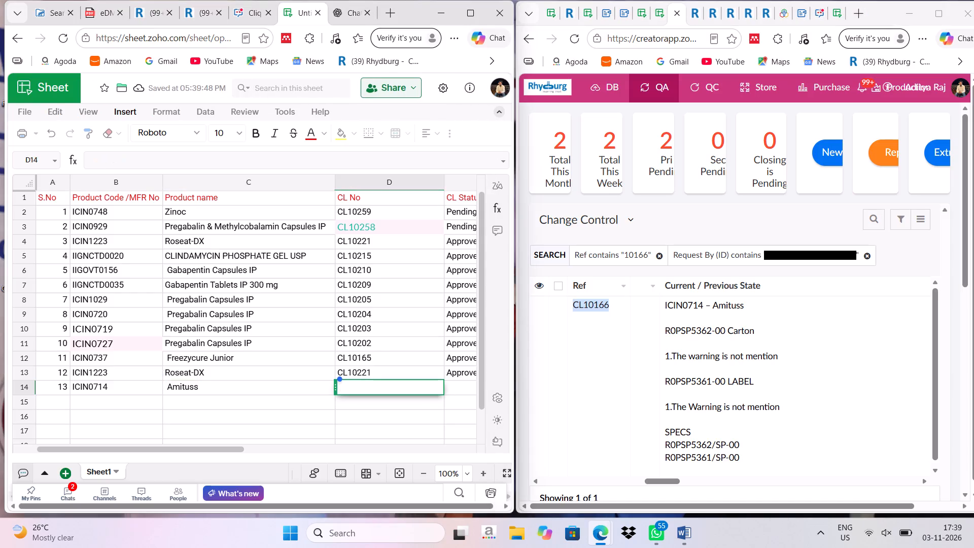
{"action": "key", "text": "ctrl+v"}
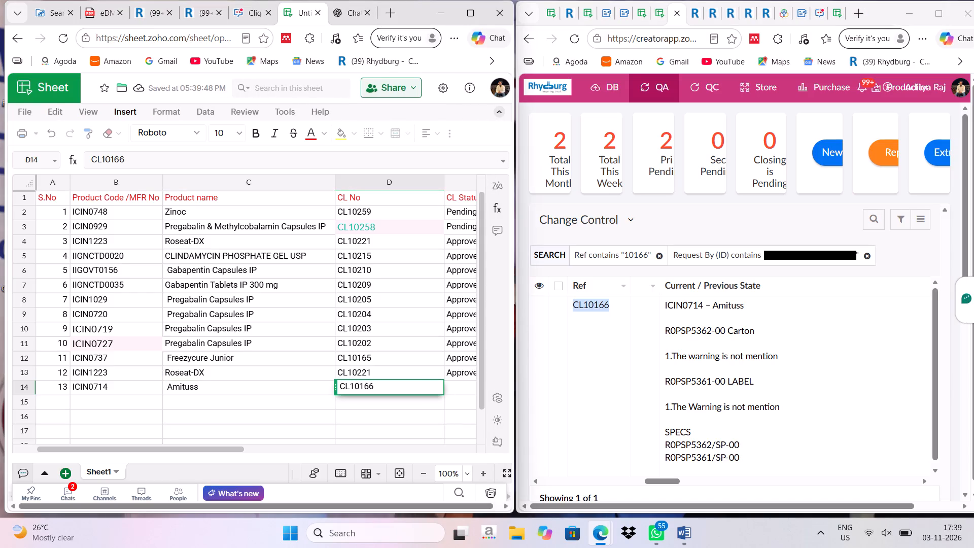
{"action": "key", "text": "Right"}
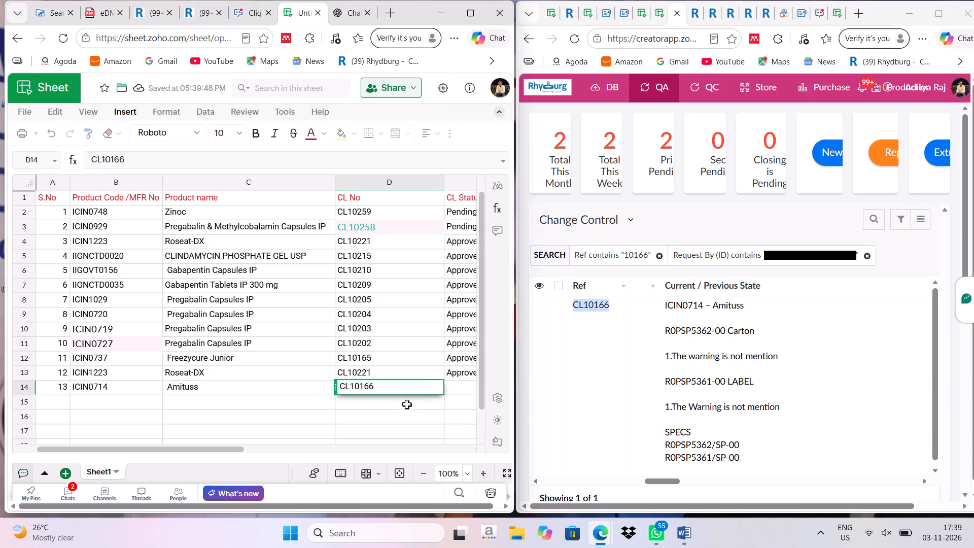
{"action": "left_click", "coordinate": [401, 406]}
Set row 14's CL Status in the tracking sheet to "Approved from both stage".
{"action": "scroll", "coordinate": [401, 406], "scroll_direction": "left", "scroll_amount": 2}
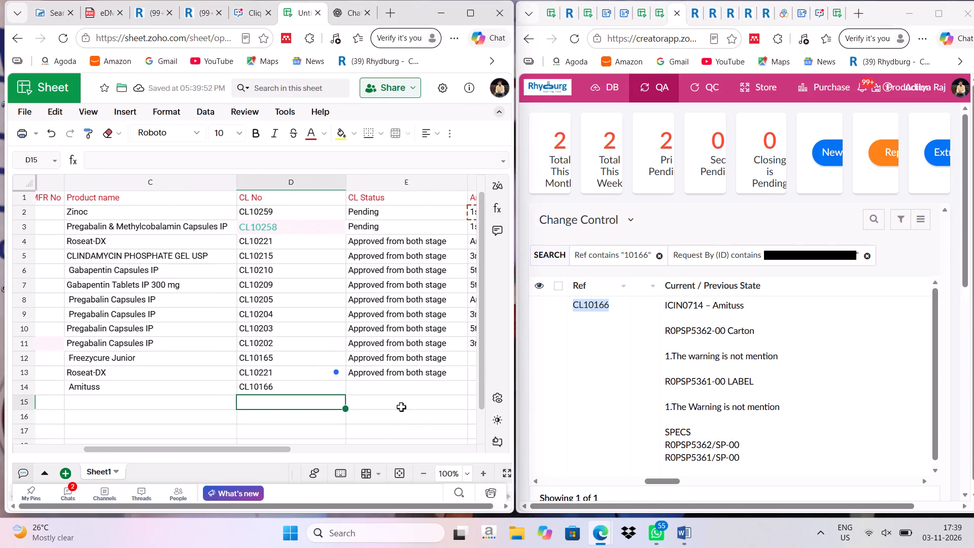
{"action": "scroll", "coordinate": [401, 406], "scroll_direction": "left", "scroll_amount": 2}
{"action": "left_click", "coordinate": [360, 384]}
{"action": "double_click", "coordinate": [360, 384]}
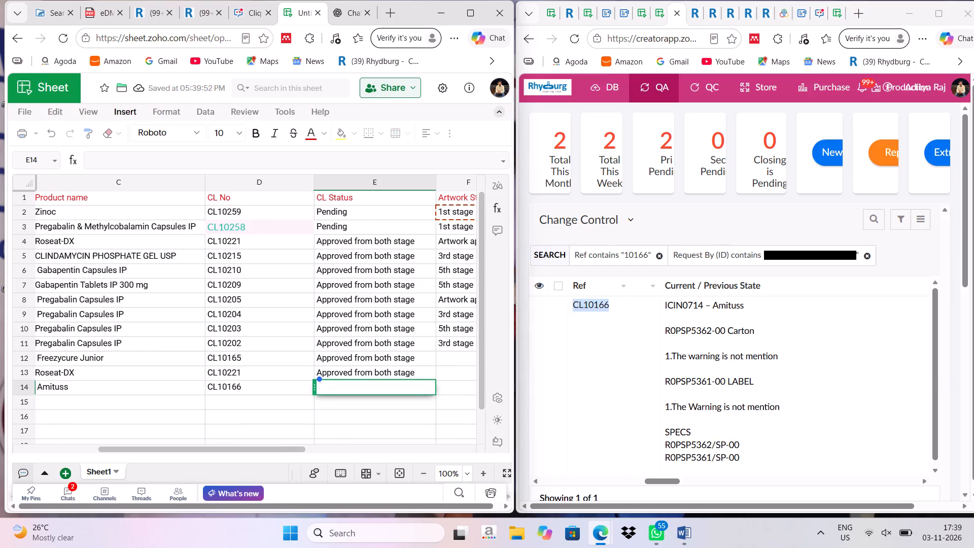
{"action": "key", "text": "shift+a"}
{"action": "key", "text": "Return"}
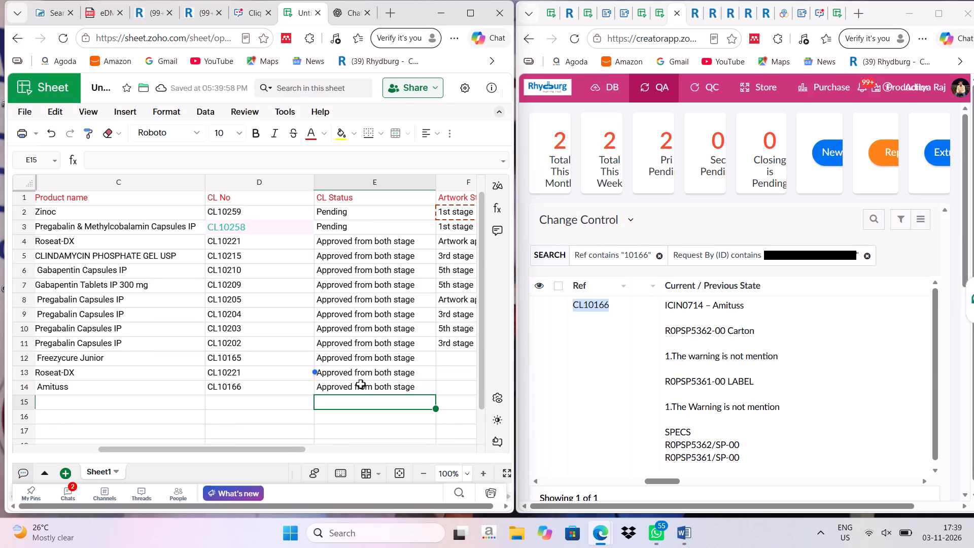
{"action": "scroll", "coordinate": [360, 384], "scroll_direction": "right", "scroll_amount": 4}
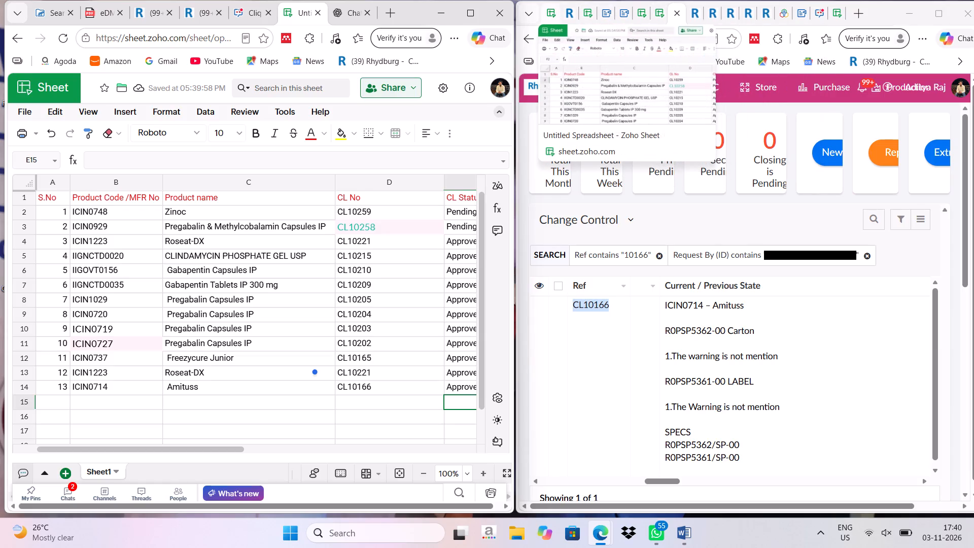
Review the CL and Status columns of the SO4595 sheet in the impacted-products list for entries still missing from the tracking sheet.
{"action": "left_click", "coordinate": [587, 12]}
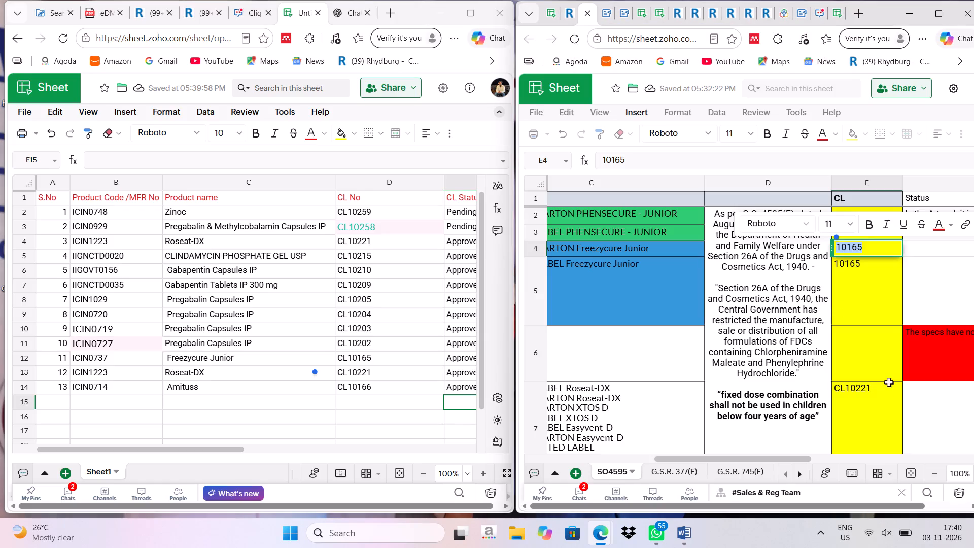
{"action": "left_click", "coordinate": [882, 407]}
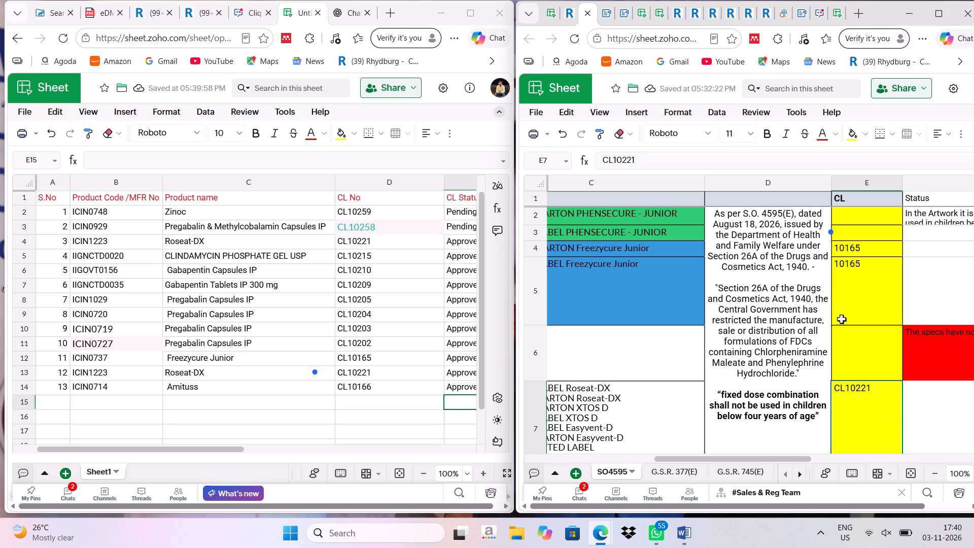
{"action": "scroll", "coordinate": [841, 319], "scroll_direction": "down", "scroll_amount": 7}
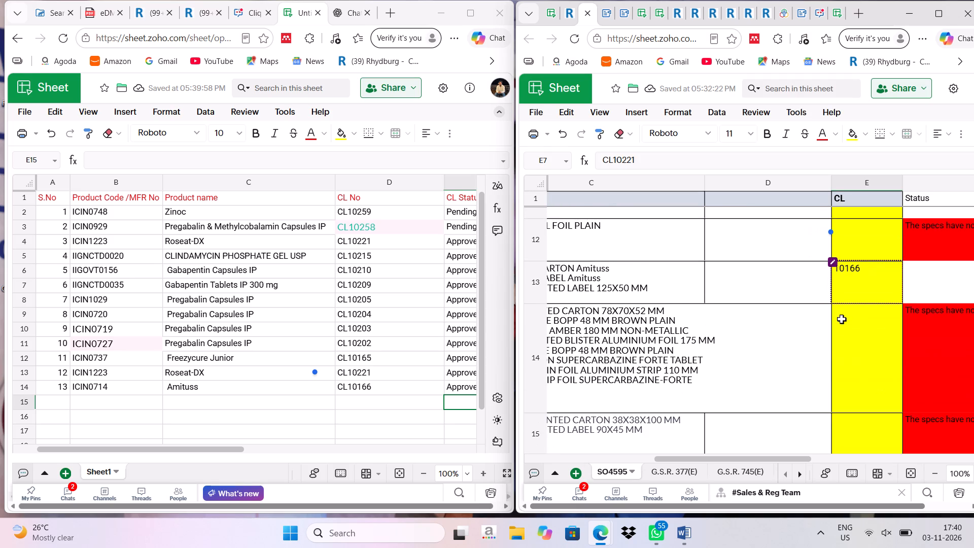
{"action": "scroll", "coordinate": [841, 319], "scroll_direction": "down", "scroll_amount": 1}
{"action": "scroll", "coordinate": [831, 227], "scroll_direction": "up", "scroll_amount": 1}
{"action": "scroll", "coordinate": [860, 310], "scroll_direction": "down", "scroll_amount": 2}
{"action": "scroll", "coordinate": [860, 307], "scroll_direction": "up", "scroll_amount": 9}
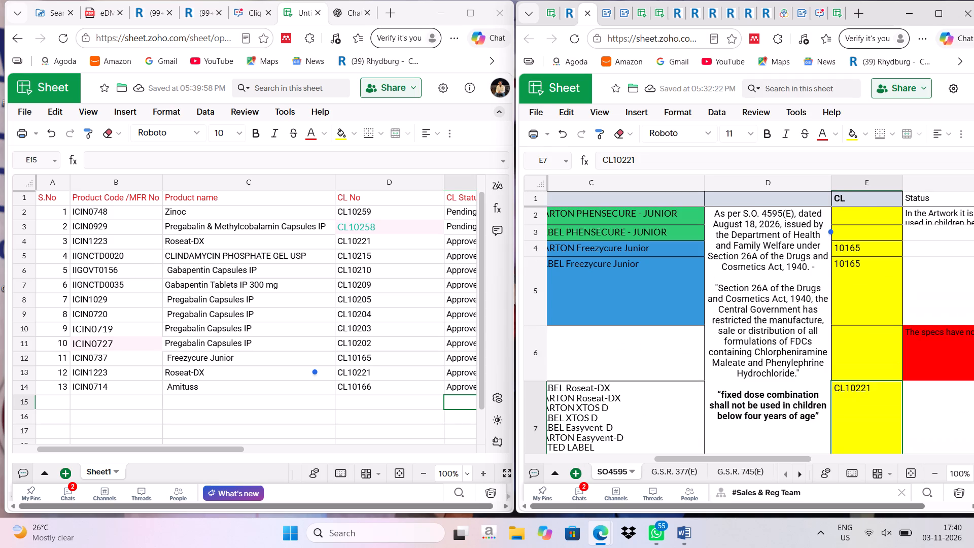
{"action": "scroll", "coordinate": [860, 307], "scroll_direction": "up", "scroll_amount": 5}
{"action": "scroll", "coordinate": [860, 307], "scroll_direction": "right", "scroll_amount": 3}
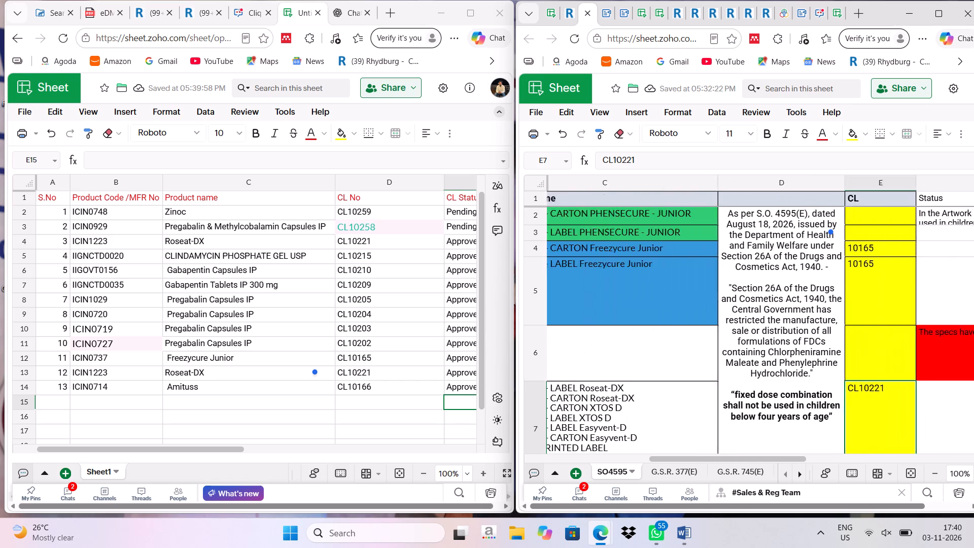
{"action": "scroll", "coordinate": [860, 307], "scroll_direction": "right", "scroll_amount": 1}
{"action": "scroll", "coordinate": [860, 307], "scroll_direction": "left", "scroll_amount": 4}
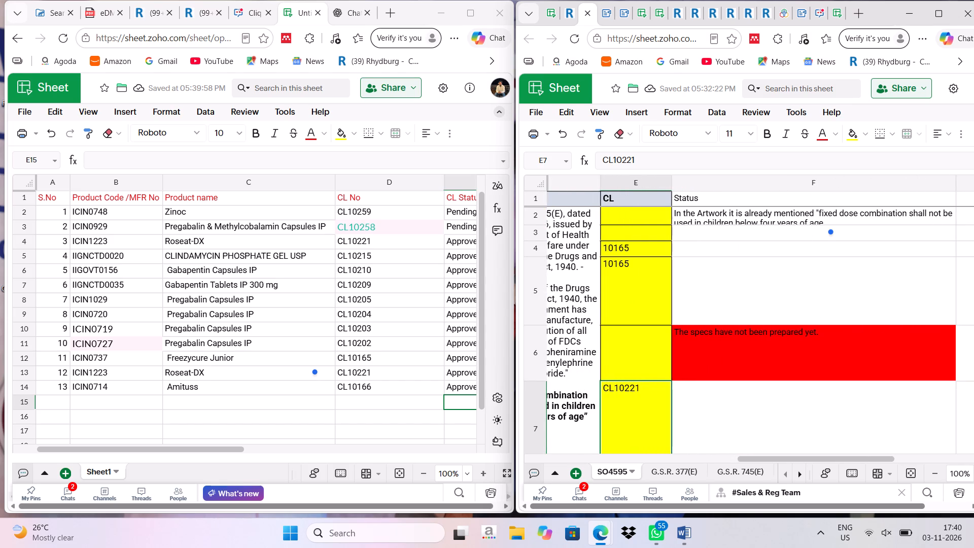
In the SO4595 sheet, fill row 2's Status note about the fixed dose combination down into row 3.
{"action": "left_click", "coordinate": [730, 232]}
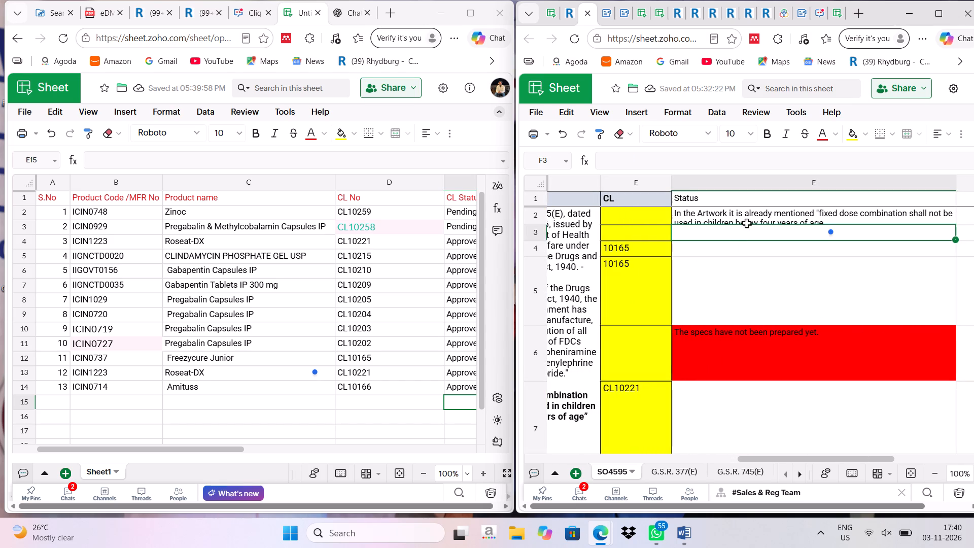
{"action": "left_click", "coordinate": [746, 220]}
{"action": "left_click_drag", "start_coordinate": [757, 225], "coordinate": [758, 231]}
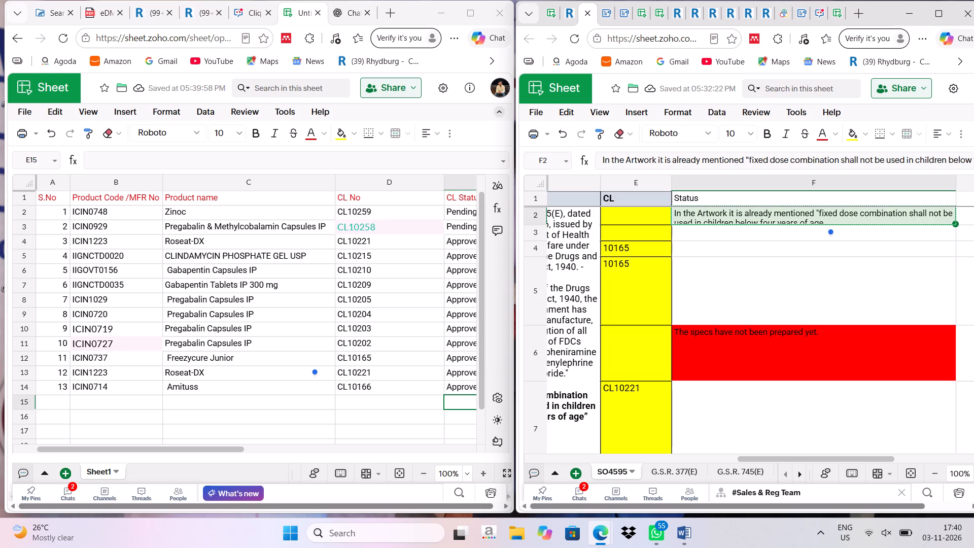
{"action": "left_click_drag", "start_coordinate": [758, 231], "coordinate": [758, 231]}
{"action": "left_click", "coordinate": [807, 216]}
{"action": "double_click", "coordinate": [821, 217]}
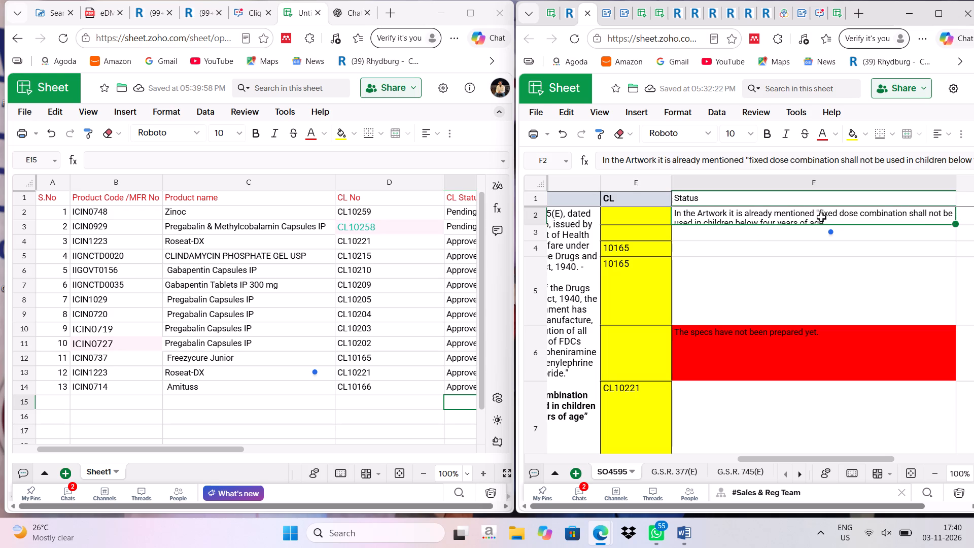
{"action": "key", "text": "Return"}
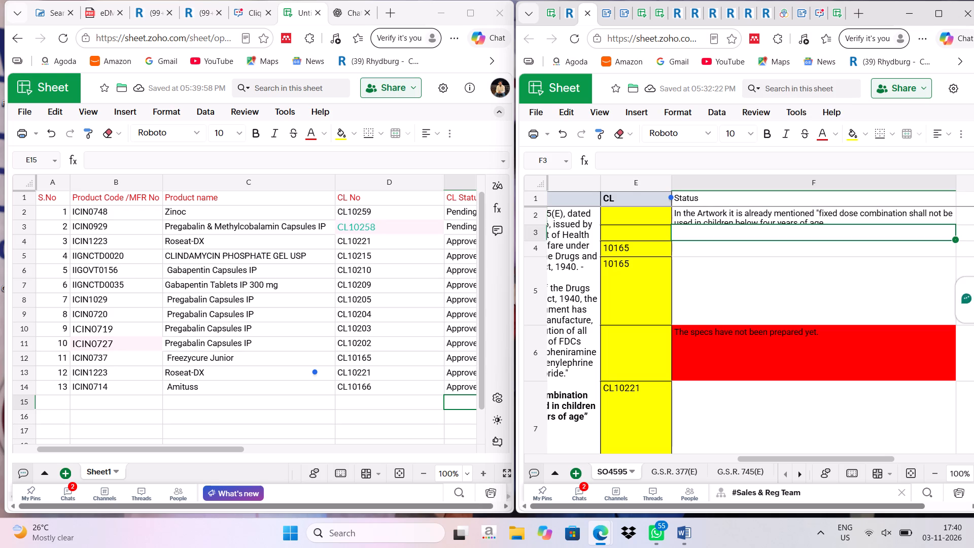
{"action": "scroll", "coordinate": [857, 215], "scroll_direction": "left", "scroll_amount": 1}
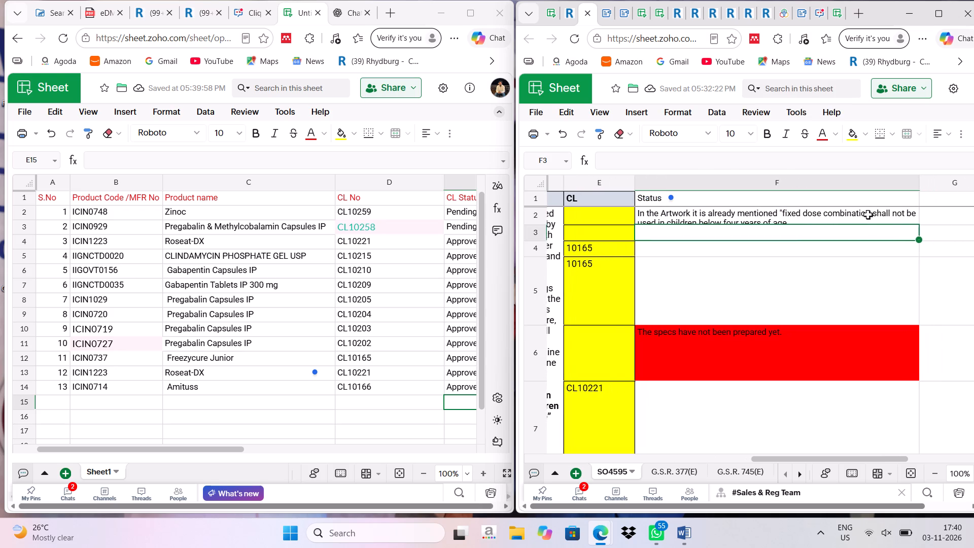
{"action": "scroll", "coordinate": [867, 214], "scroll_direction": "left", "scroll_amount": 1}
{"action": "left_click", "coordinate": [867, 214]}
{"action": "left_click_drag", "start_coordinate": [921, 226], "coordinate": [922, 238]}
{"action": "left_click", "coordinate": [874, 218]}
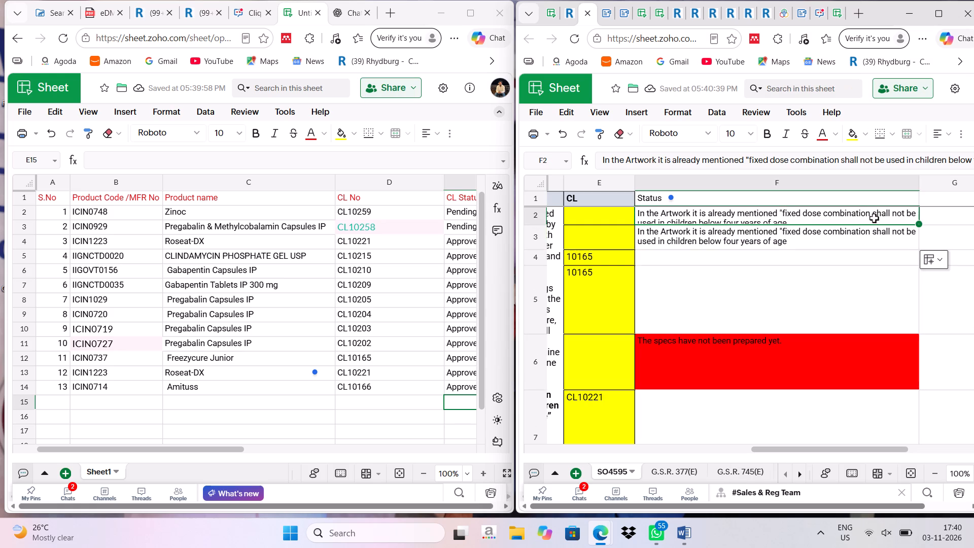
{"action": "left_click", "coordinate": [794, 248]}
{"action": "left_click", "coordinate": [767, 220]}
Copy the code R0D1187 from the first column of row 2 in the SO4595 sheet.
{"action": "scroll", "coordinate": [767, 220], "scroll_direction": "right", "scroll_amount": 15}
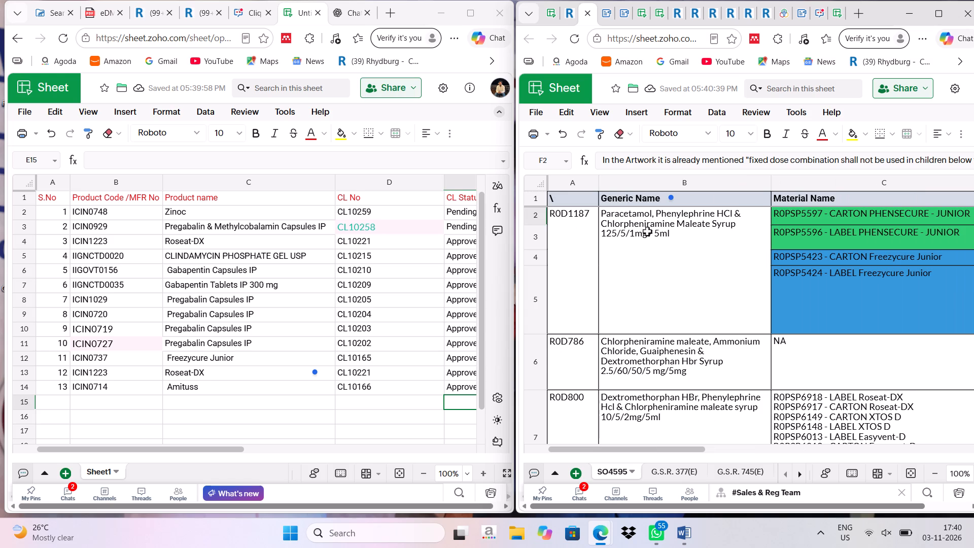
{"action": "double_click", "coordinate": [559, 216]}
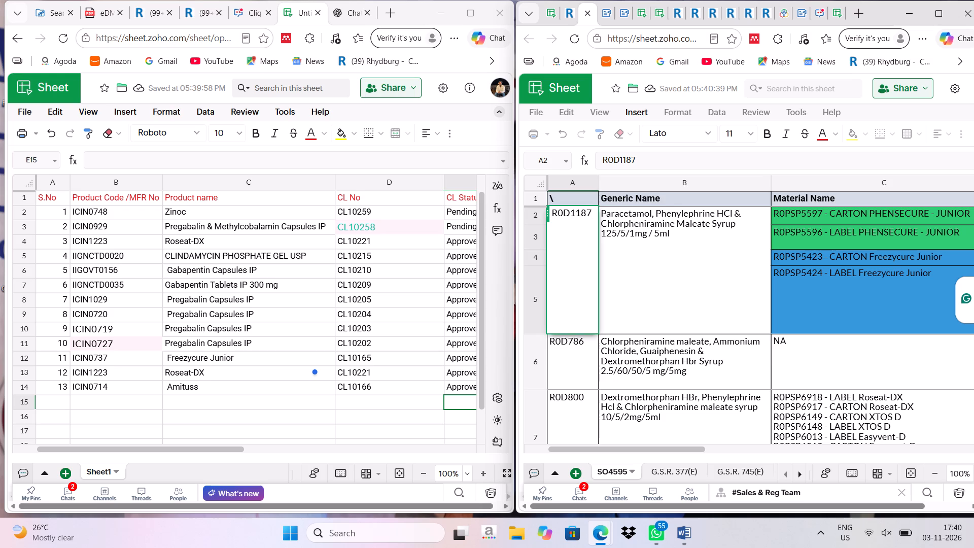
{"action": "left_click_drag", "start_coordinate": [592, 213], "coordinate": [587, 213]}
{"action": "left_click_drag", "start_coordinate": [587, 213], "coordinate": [552, 209]}
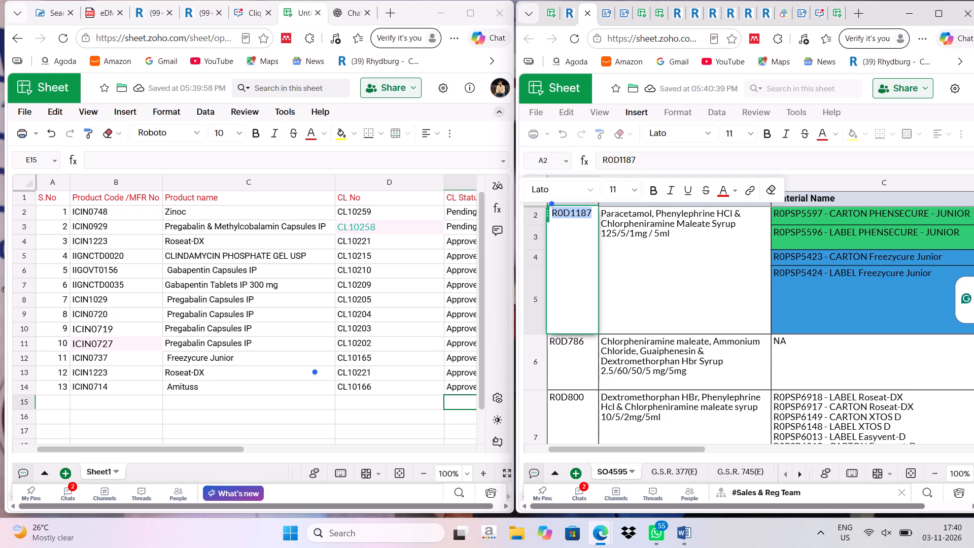
{"action": "right_click", "coordinate": [573, 215]}
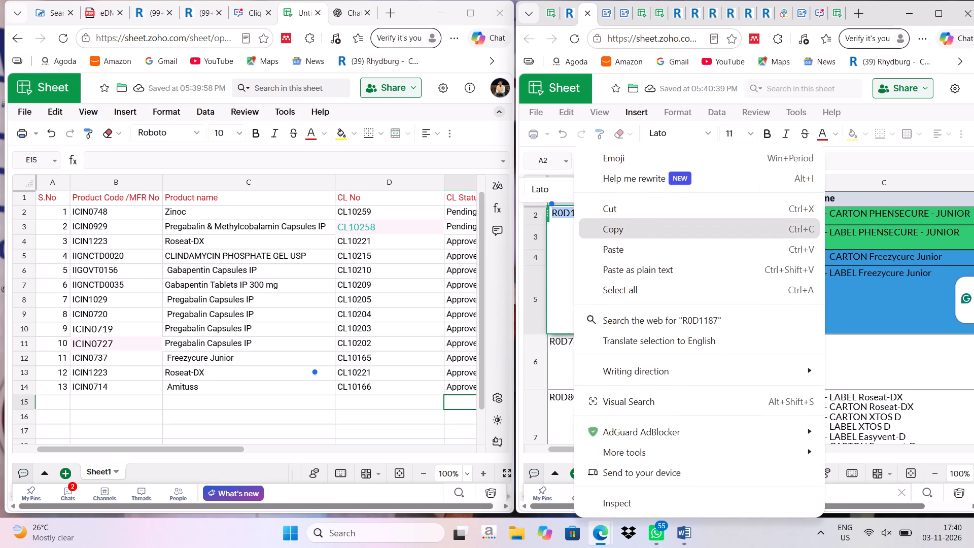
{"action": "left_click", "coordinate": [618, 221]}
Enter serial number 14 in row 15's S.No cell of the tracking sheet.
{"action": "double_click", "coordinate": [55, 400]}
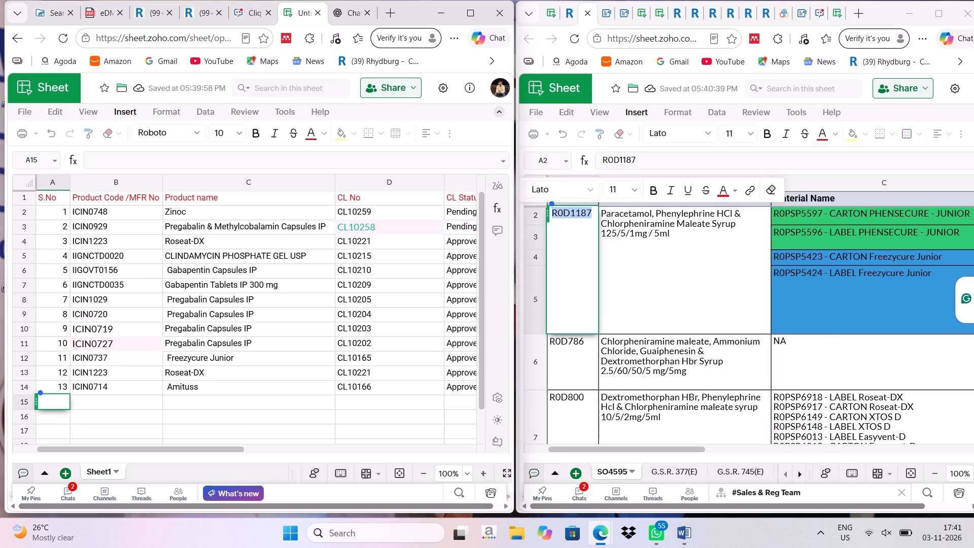
{"action": "type", "text": "14"}
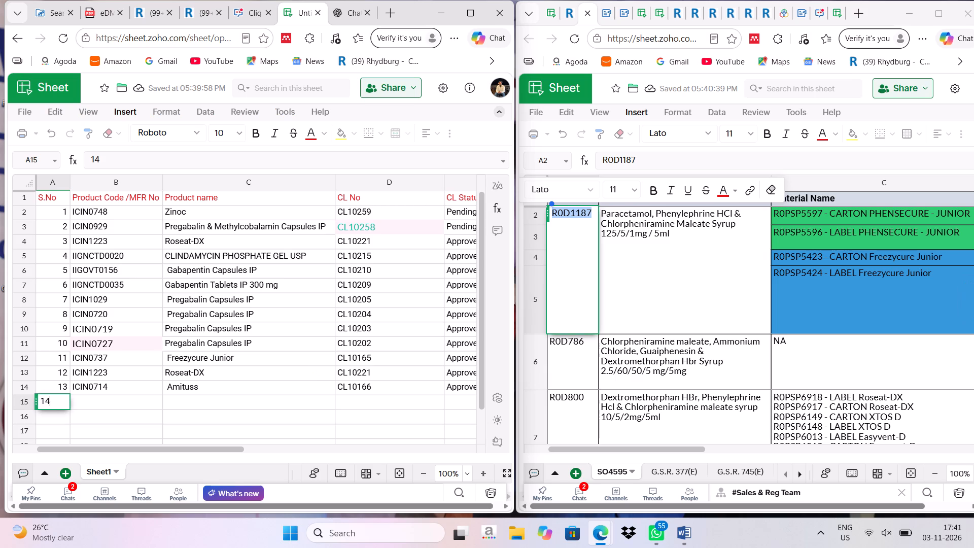
{"action": "key", "text": "Right"}
{"action": "key", "text": "Return"}
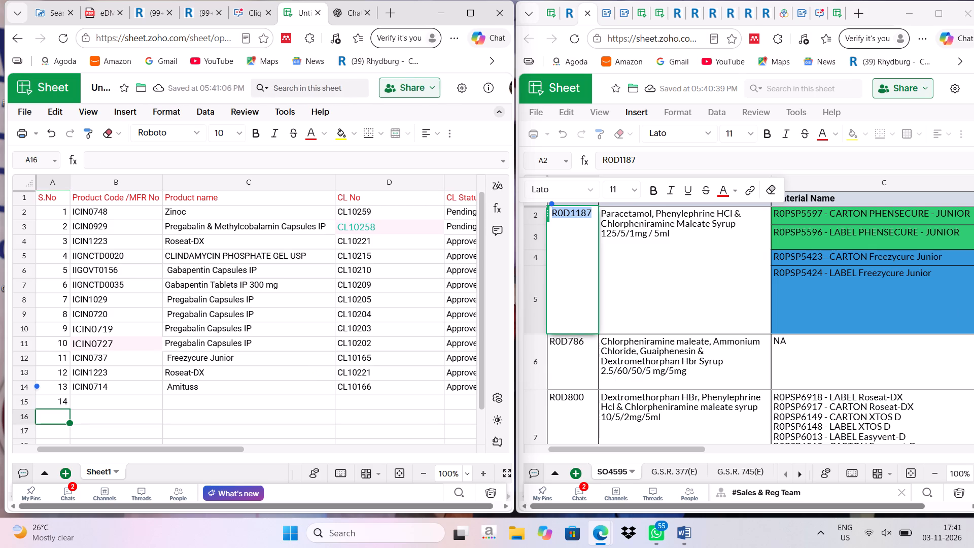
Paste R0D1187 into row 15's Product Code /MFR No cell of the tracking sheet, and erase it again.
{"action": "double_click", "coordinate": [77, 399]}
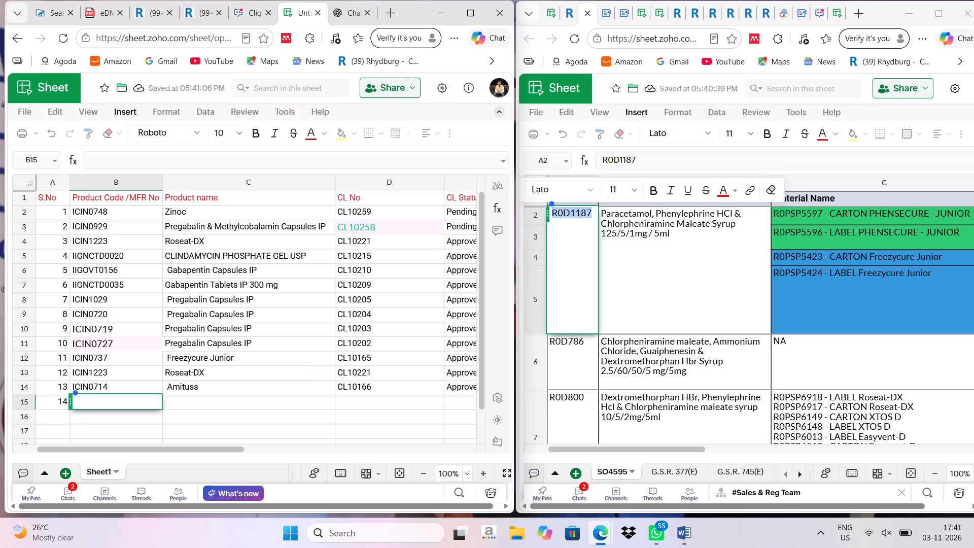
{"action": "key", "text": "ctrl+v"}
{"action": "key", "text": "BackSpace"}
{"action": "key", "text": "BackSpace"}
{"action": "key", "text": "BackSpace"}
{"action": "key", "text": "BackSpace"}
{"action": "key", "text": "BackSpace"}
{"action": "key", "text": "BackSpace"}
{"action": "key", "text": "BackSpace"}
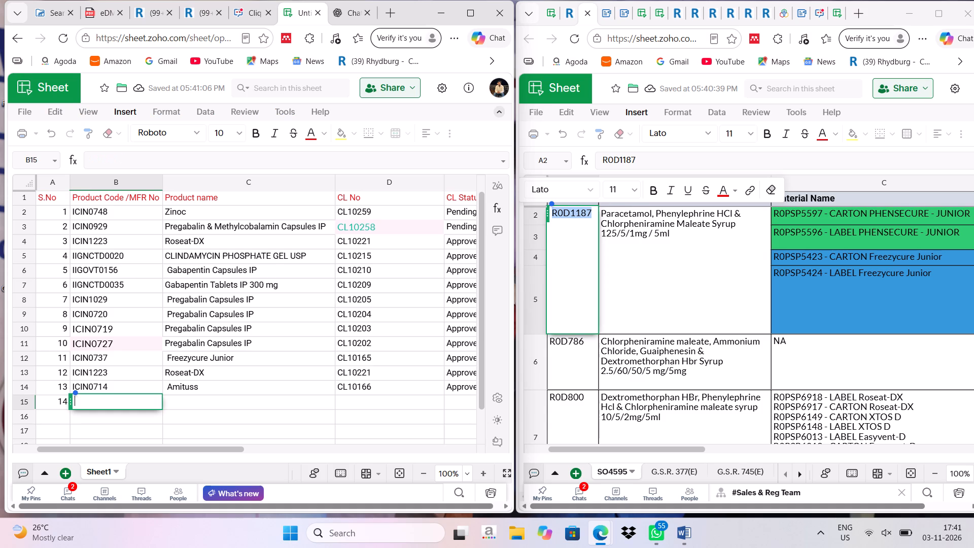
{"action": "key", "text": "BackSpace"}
Widen the Product Code /MFR No column of the tracking sheet to about 290 px.
{"action": "left_click_drag", "start_coordinate": [162, 184], "coordinate": [257, 186]}
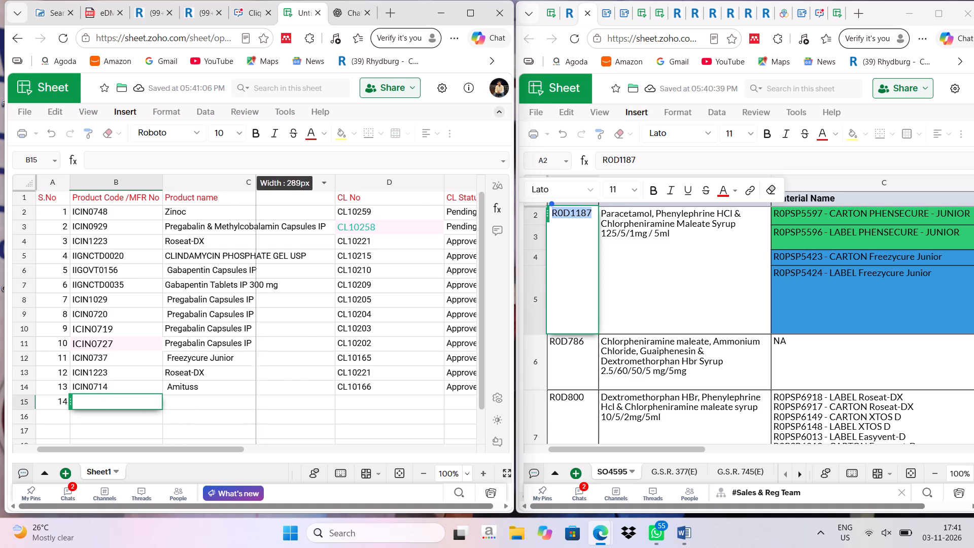
{"action": "left_click_drag", "start_coordinate": [257, 186], "coordinate": [259, 186]}
{"action": "left_click", "coordinate": [82, 394]}
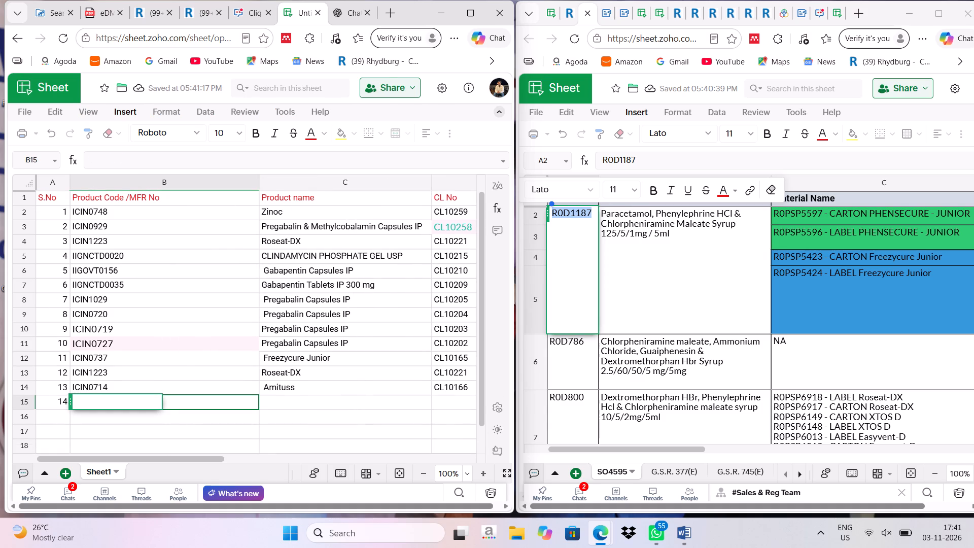
{"action": "left_click", "coordinate": [155, 362]}
{"action": "left_click", "coordinate": [95, 401]}
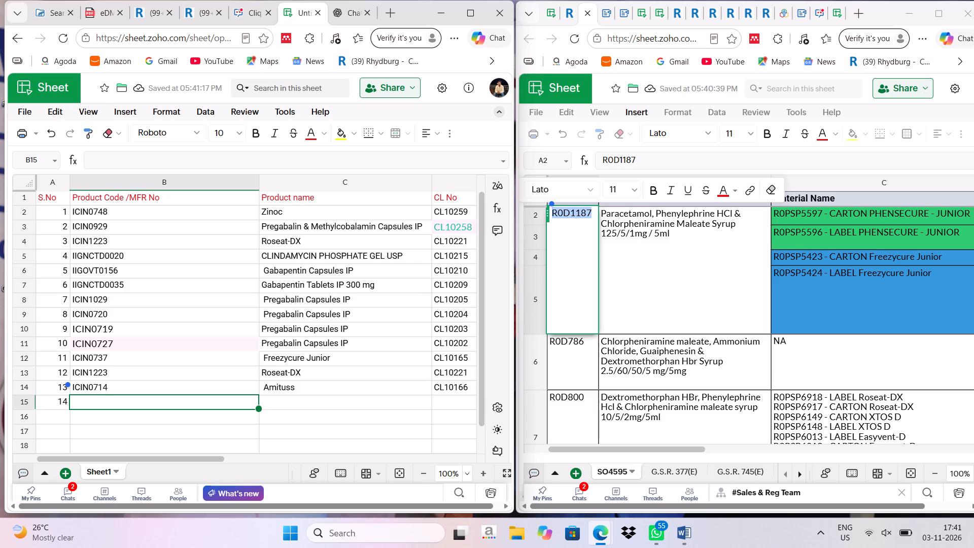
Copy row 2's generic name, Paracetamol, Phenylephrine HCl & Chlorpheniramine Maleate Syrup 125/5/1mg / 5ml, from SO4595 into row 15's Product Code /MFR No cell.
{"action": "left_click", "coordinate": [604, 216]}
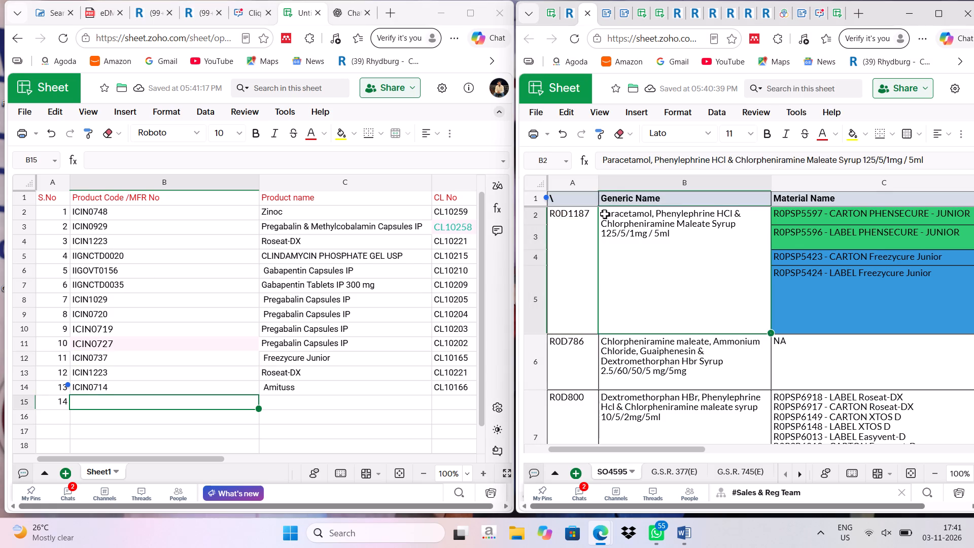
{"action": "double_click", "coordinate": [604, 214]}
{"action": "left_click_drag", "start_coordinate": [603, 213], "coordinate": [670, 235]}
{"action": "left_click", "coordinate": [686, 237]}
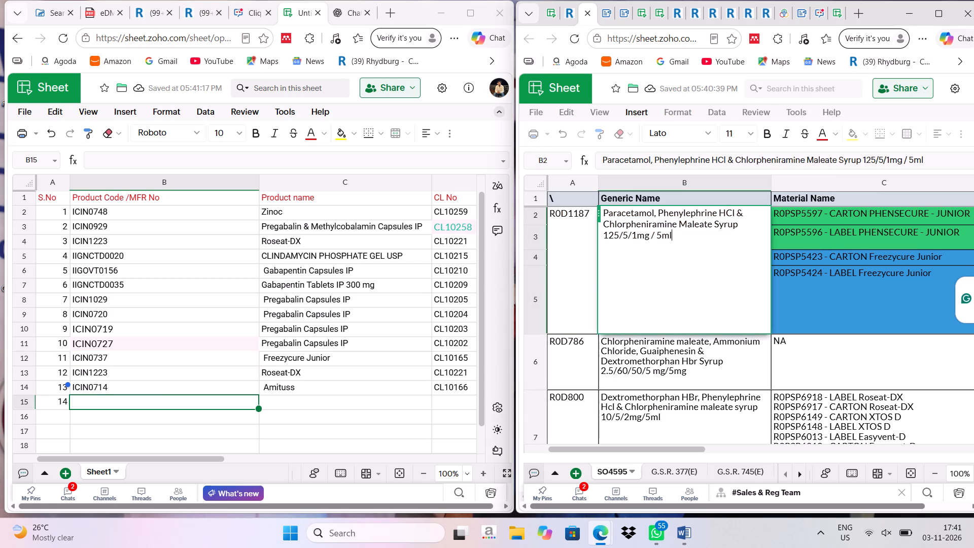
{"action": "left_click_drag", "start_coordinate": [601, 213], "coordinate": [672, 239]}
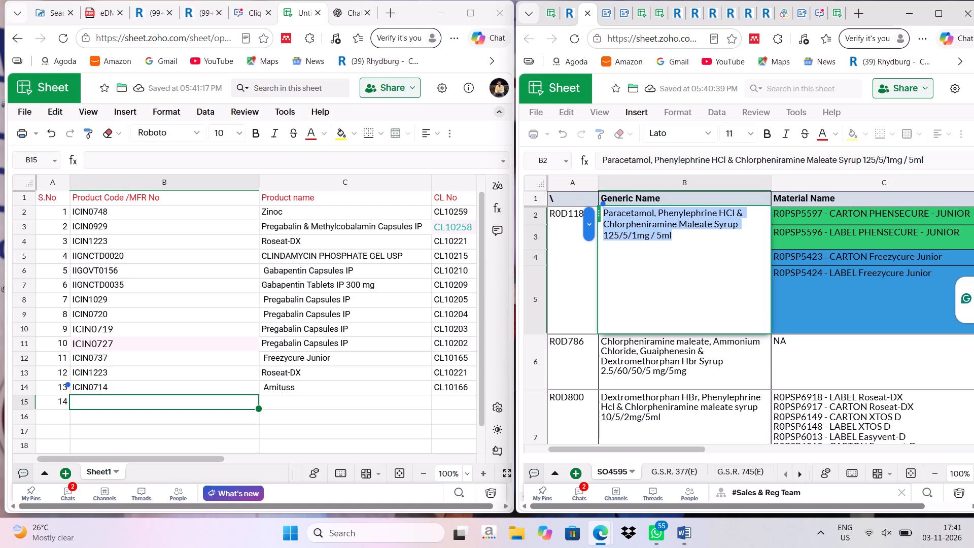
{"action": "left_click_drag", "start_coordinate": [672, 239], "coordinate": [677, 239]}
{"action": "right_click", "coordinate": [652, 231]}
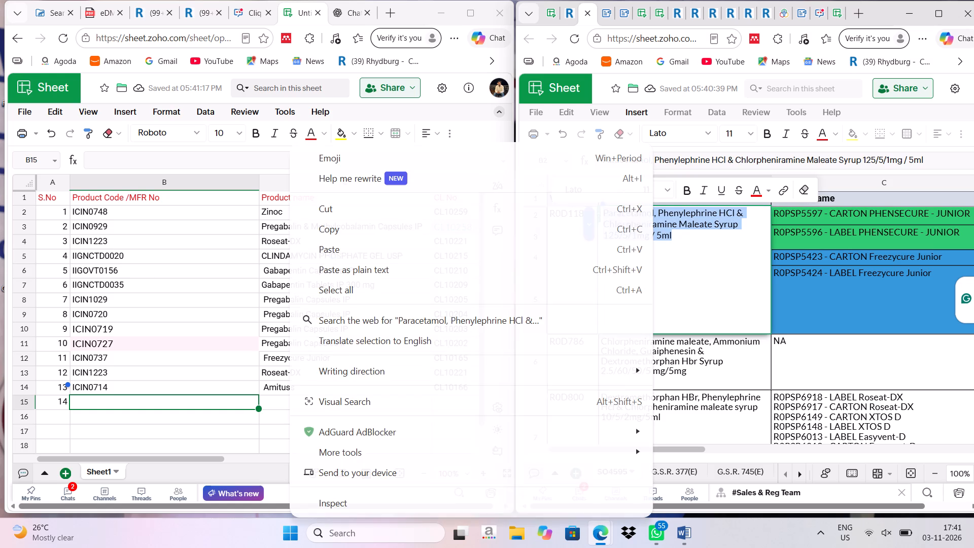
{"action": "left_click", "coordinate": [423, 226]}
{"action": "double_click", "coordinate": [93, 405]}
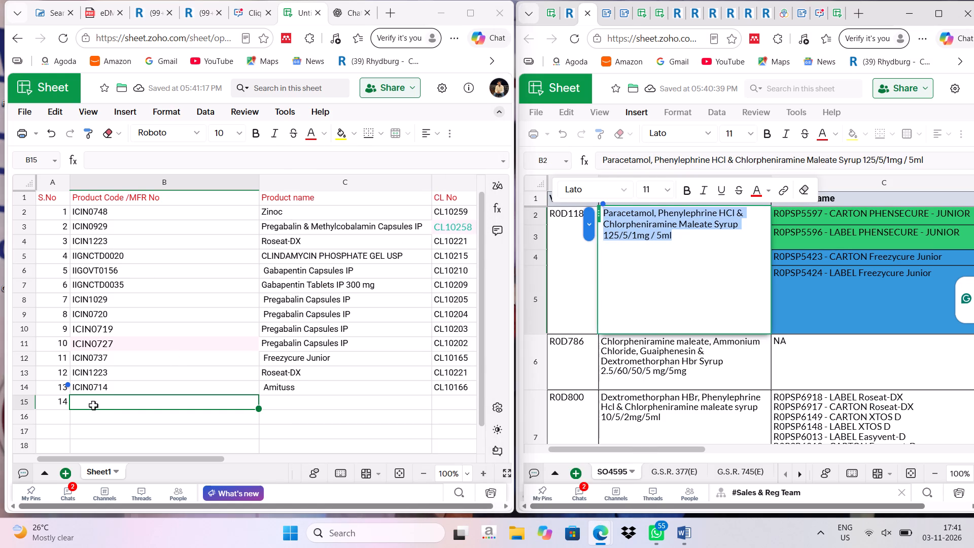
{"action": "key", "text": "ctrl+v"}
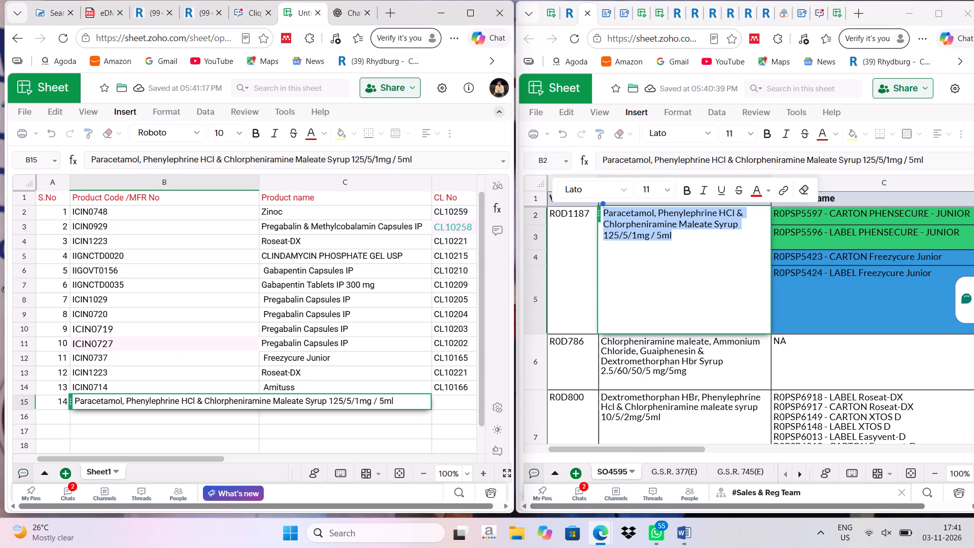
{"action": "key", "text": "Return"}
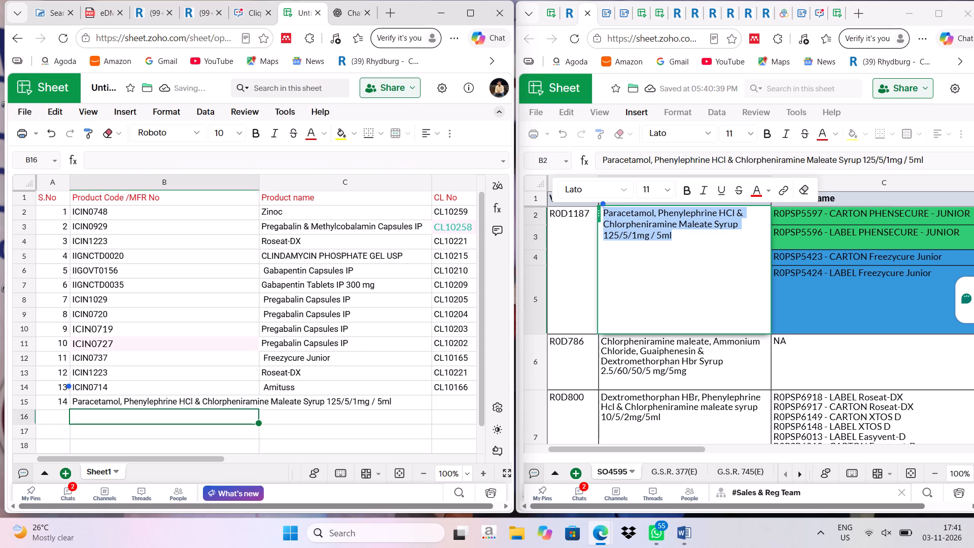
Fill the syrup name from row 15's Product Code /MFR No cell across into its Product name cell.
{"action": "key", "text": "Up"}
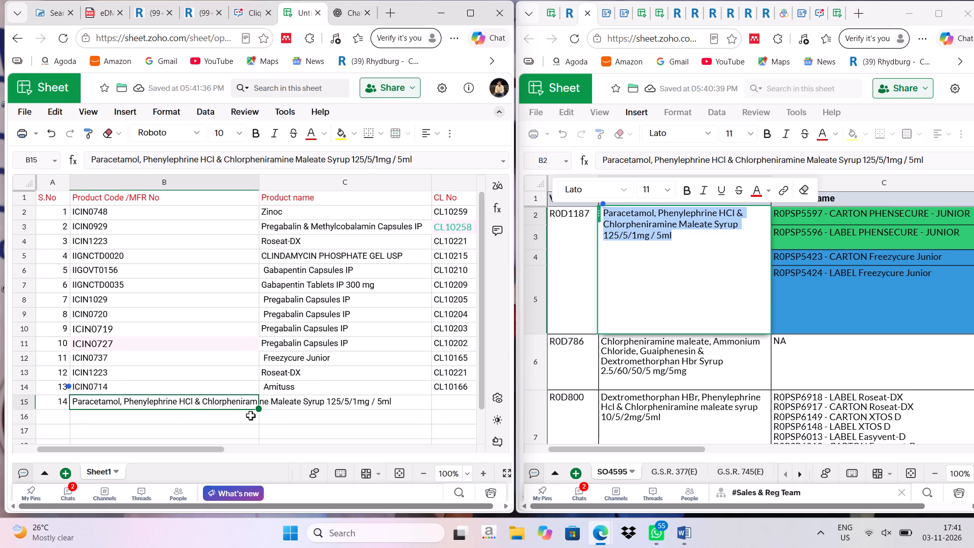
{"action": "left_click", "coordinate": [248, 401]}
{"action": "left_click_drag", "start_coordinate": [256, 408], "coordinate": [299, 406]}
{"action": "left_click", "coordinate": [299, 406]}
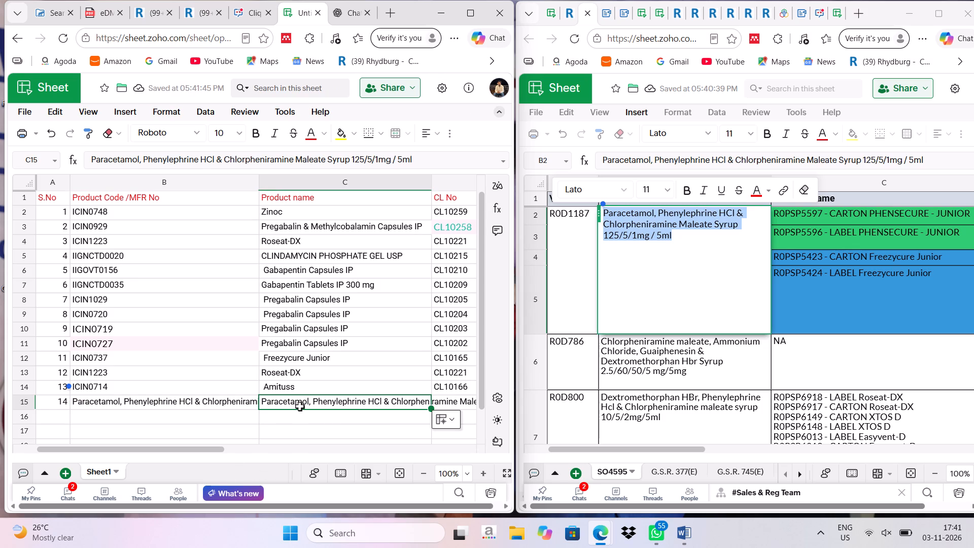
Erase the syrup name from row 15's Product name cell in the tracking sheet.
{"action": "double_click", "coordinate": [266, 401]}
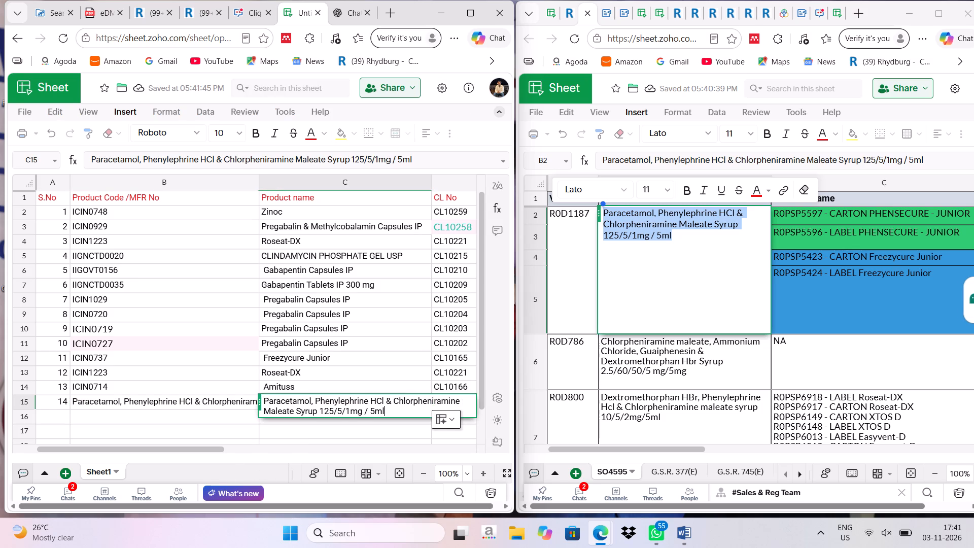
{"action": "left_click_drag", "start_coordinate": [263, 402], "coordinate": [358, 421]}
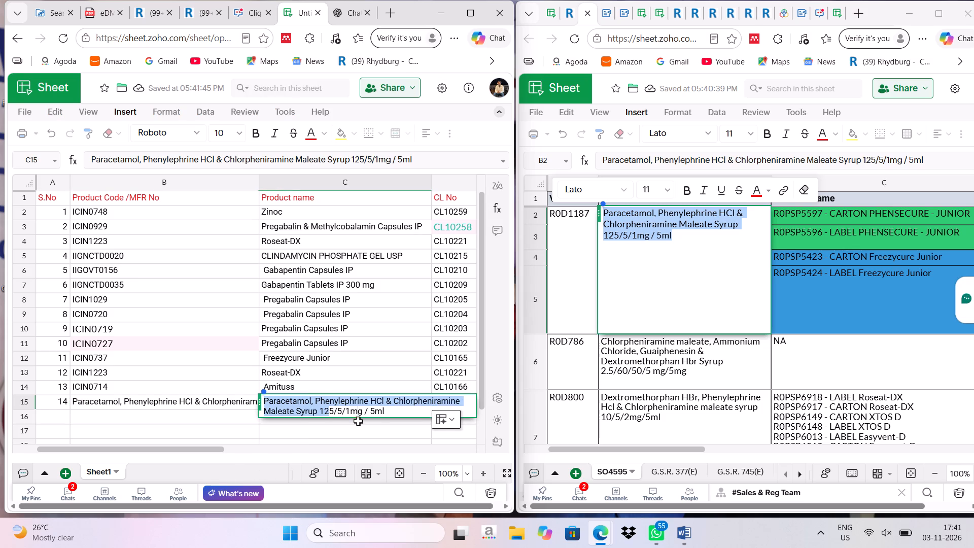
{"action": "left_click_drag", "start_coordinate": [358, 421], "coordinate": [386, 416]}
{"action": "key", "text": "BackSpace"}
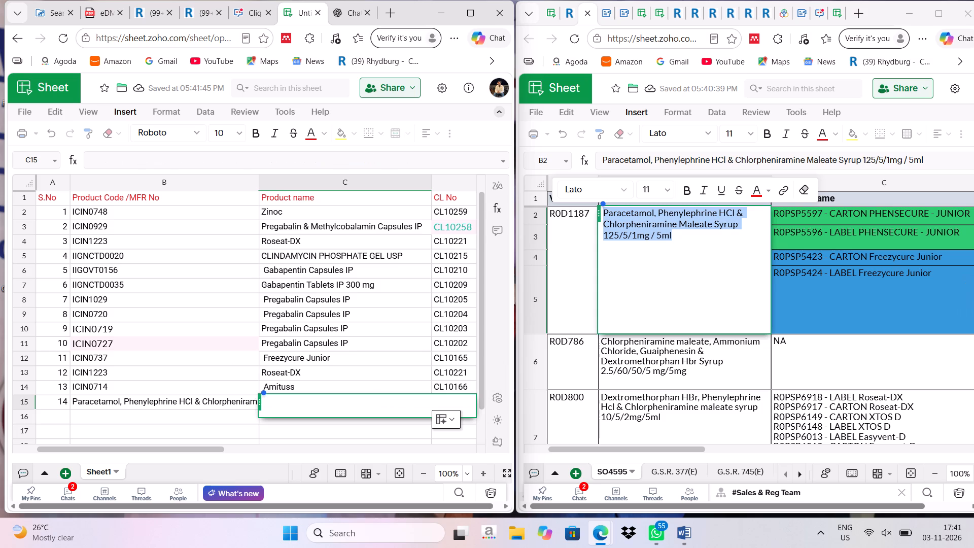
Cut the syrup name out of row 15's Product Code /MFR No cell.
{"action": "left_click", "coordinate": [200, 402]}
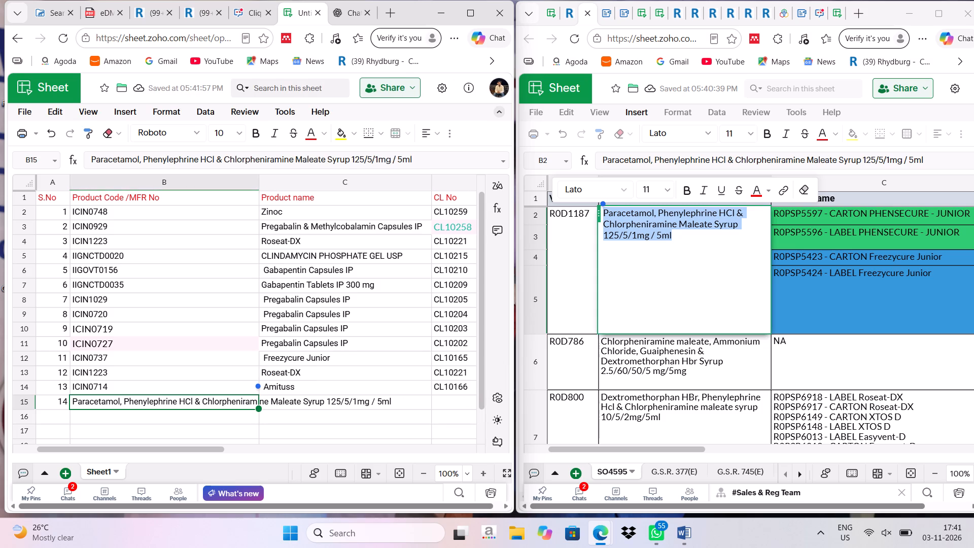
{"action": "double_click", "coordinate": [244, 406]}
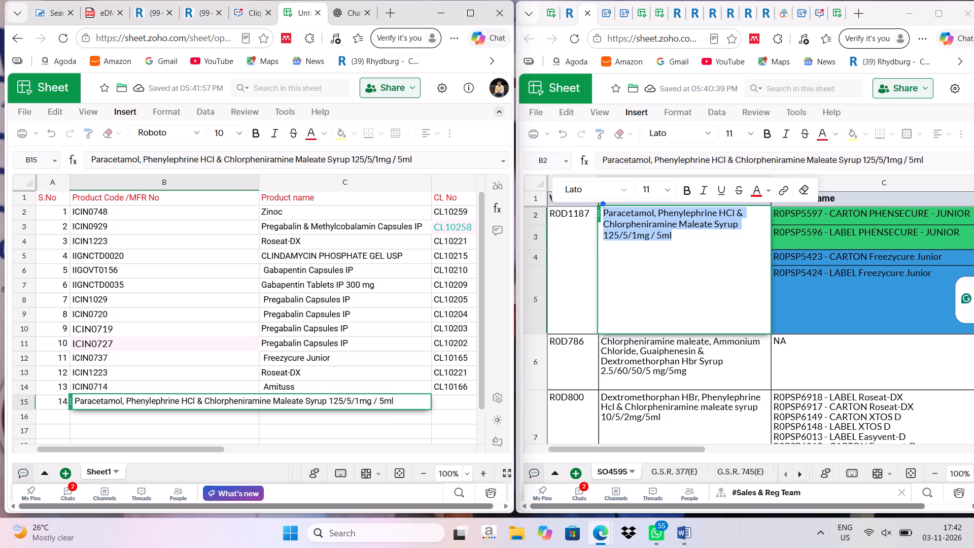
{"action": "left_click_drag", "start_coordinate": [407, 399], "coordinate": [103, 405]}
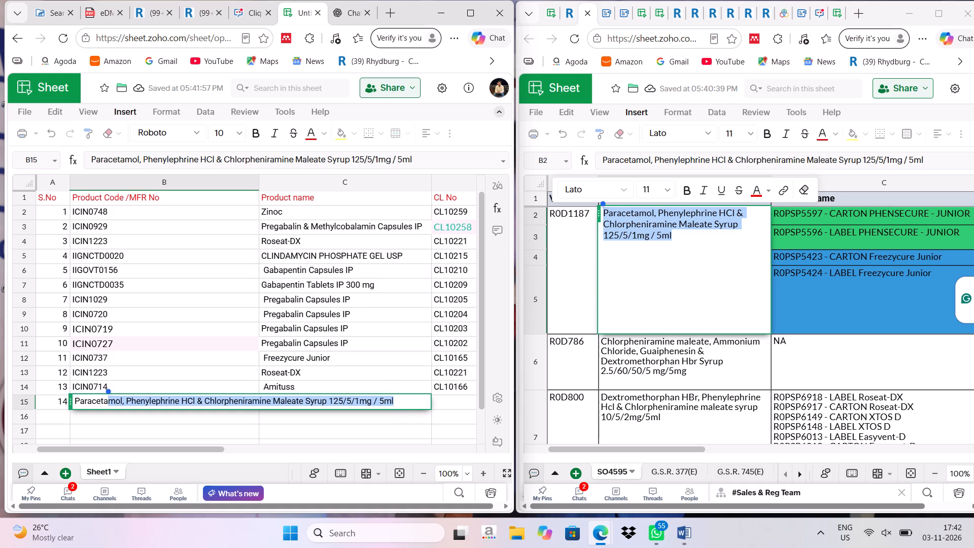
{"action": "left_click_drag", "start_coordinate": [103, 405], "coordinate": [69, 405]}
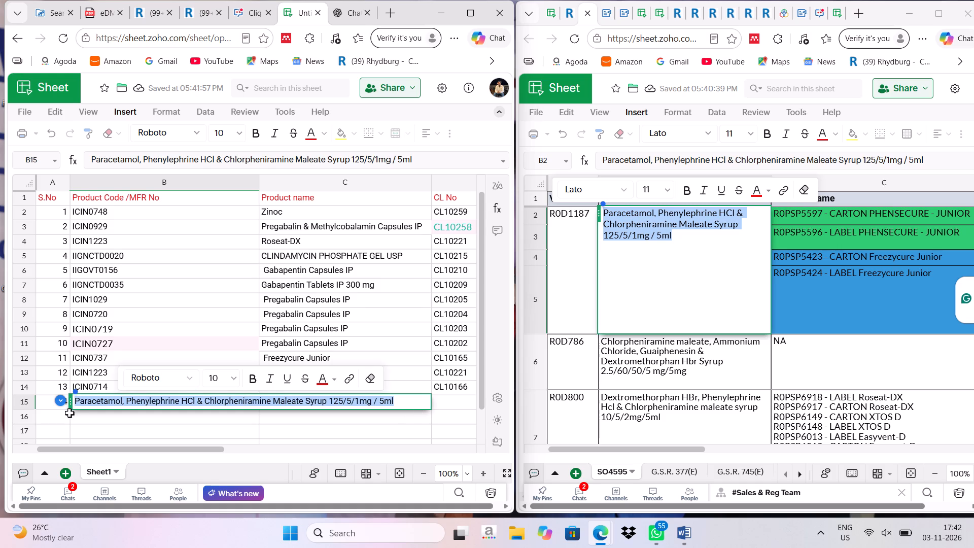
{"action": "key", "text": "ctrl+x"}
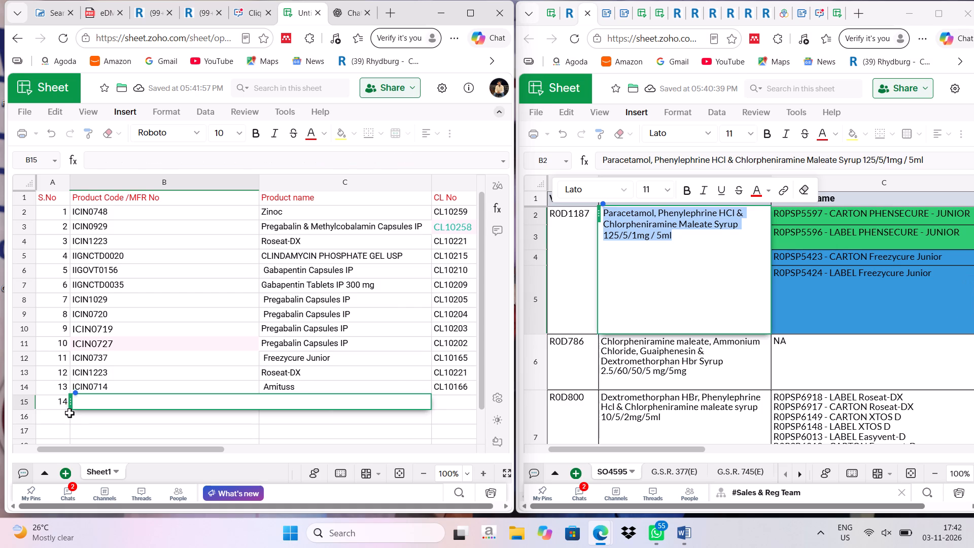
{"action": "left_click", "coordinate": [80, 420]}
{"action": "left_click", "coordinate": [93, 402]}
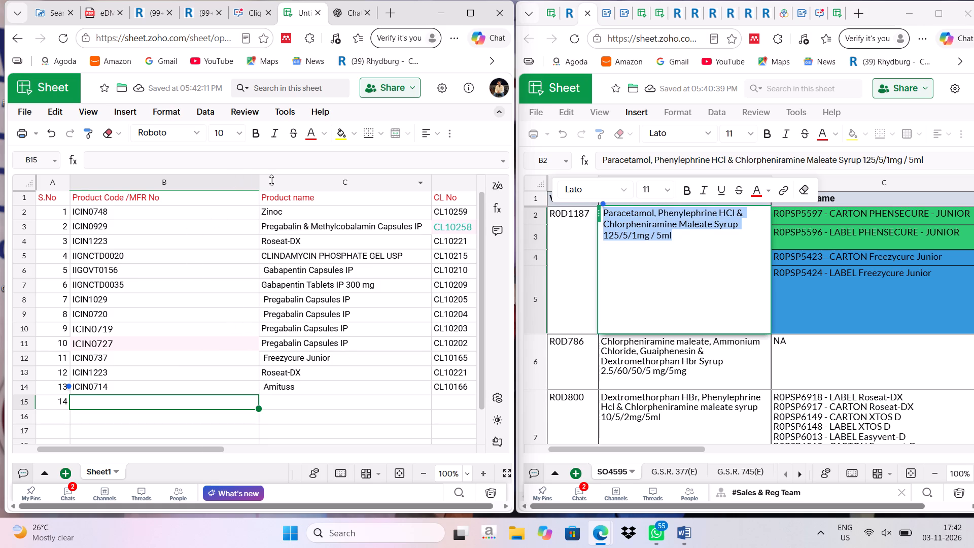
Narrow the Product Code /MFR No column of the tracking sheet, keeping its header fully readable.
{"action": "left_click_drag", "start_coordinate": [258, 184], "coordinate": [226, 184]}
{"action": "left_click_drag", "start_coordinate": [226, 185], "coordinate": [216, 185]}
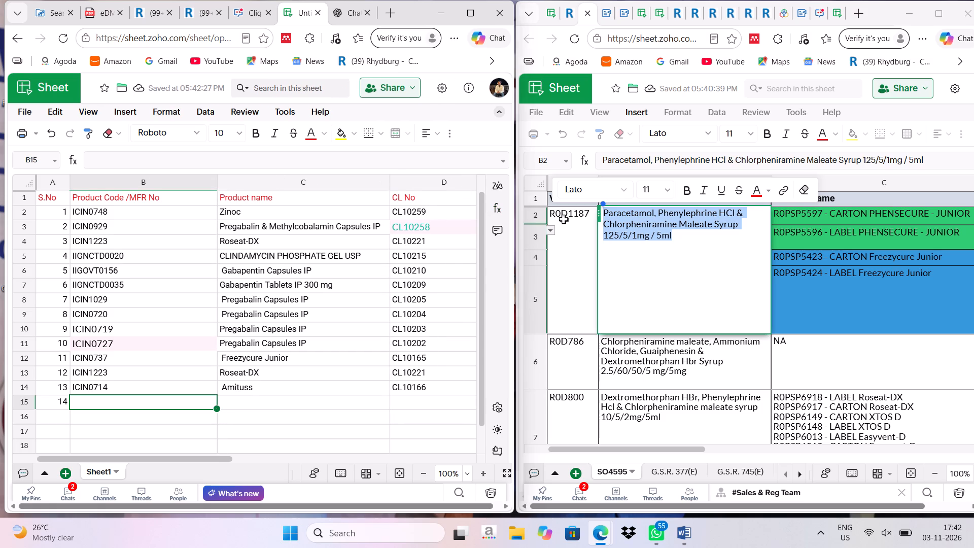
Copy the code R0D1187 from row 2 of the SO4595 sheet into row 15's Product Code /MFR No cell.
{"action": "left_click", "coordinate": [563, 219]}
{"action": "double_click", "coordinate": [552, 215]}
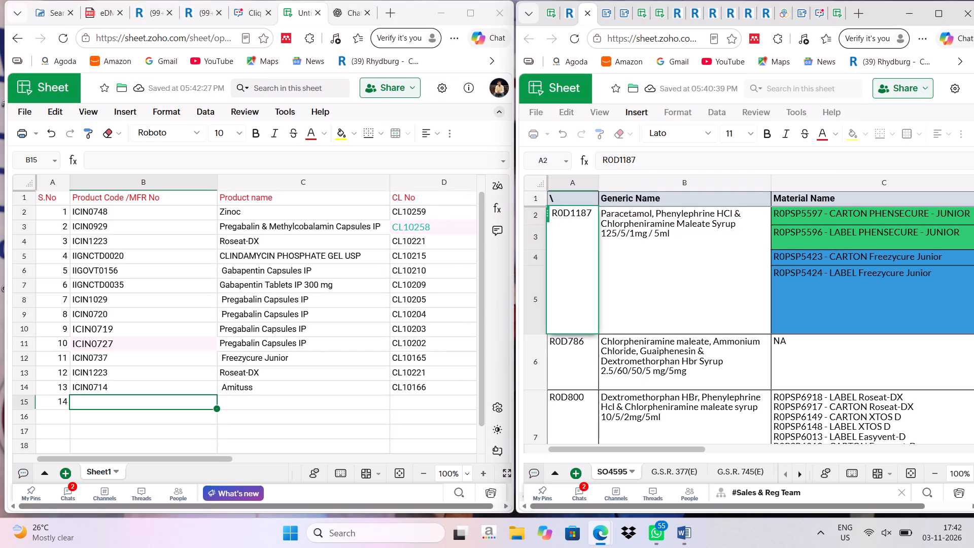
{"action": "left_click_drag", "start_coordinate": [552, 216], "coordinate": [592, 216]}
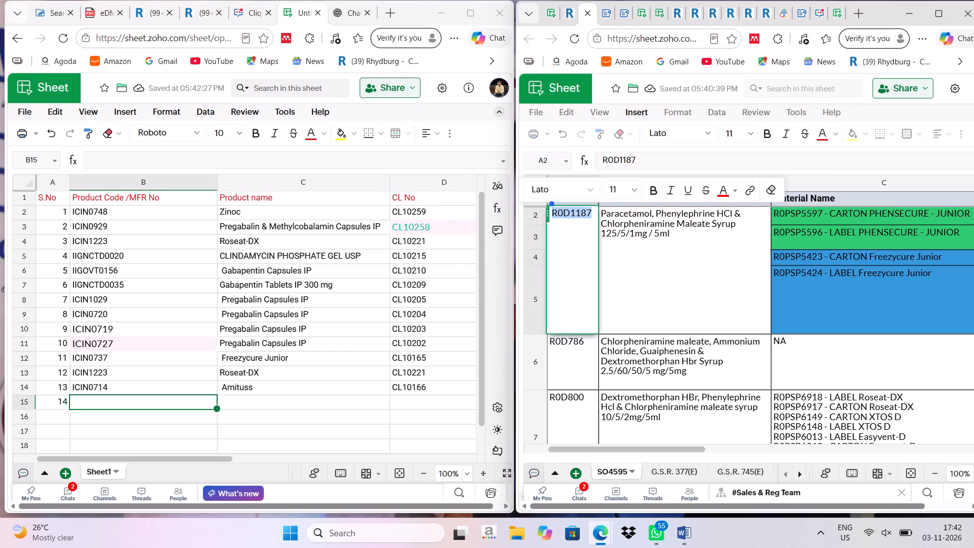
{"action": "right_click", "coordinate": [570, 216]}
{"action": "left_click", "coordinate": [601, 227]}
{"action": "double_click", "coordinate": [87, 404]}
{"action": "key", "text": "ctrl+v"}
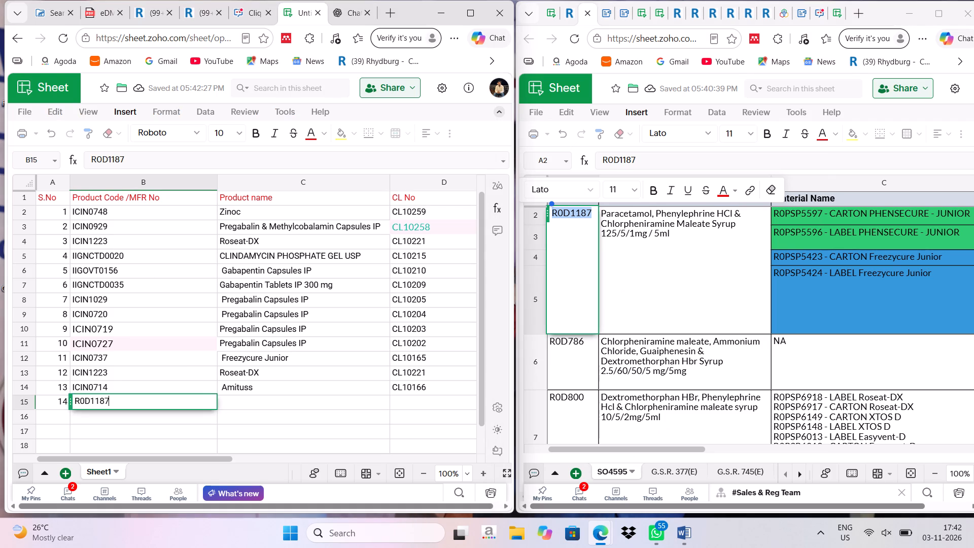
{"action": "left_click", "coordinate": [239, 402]}
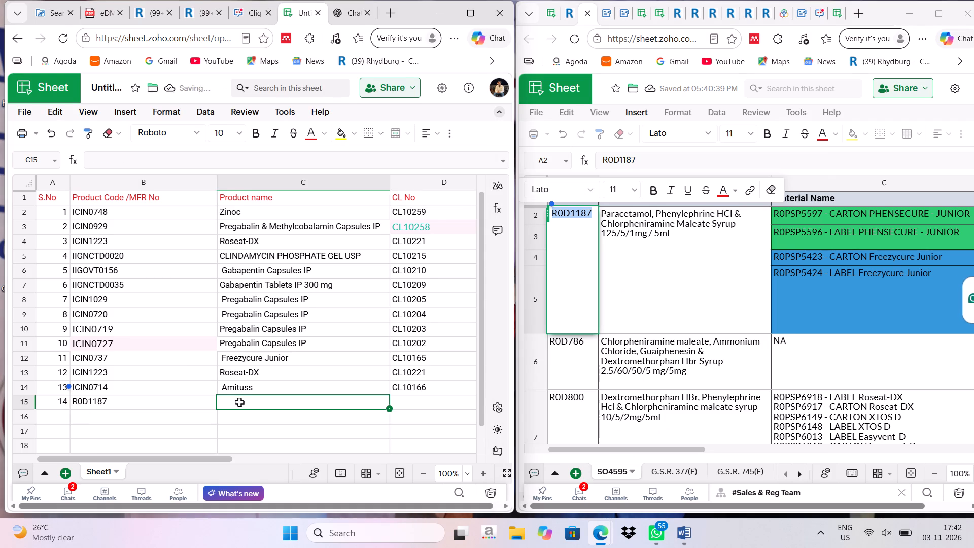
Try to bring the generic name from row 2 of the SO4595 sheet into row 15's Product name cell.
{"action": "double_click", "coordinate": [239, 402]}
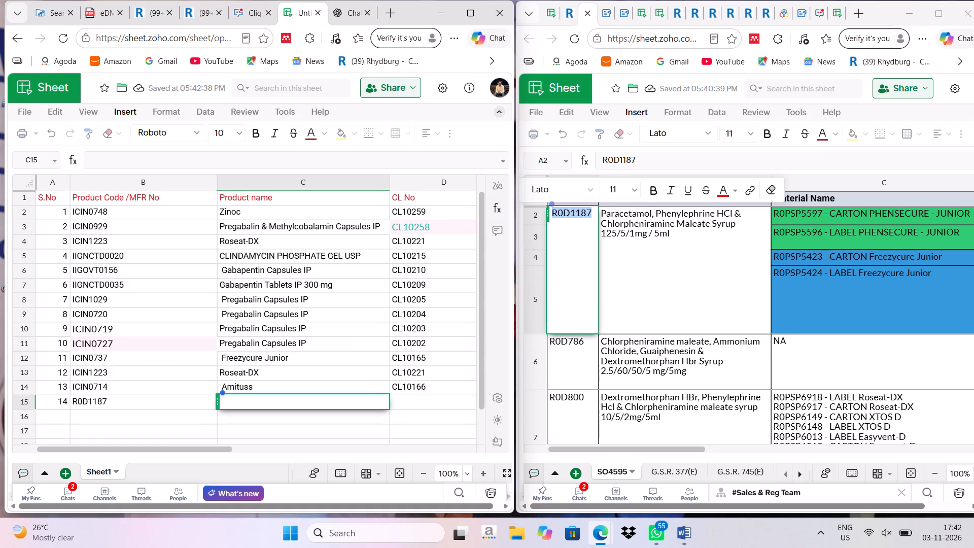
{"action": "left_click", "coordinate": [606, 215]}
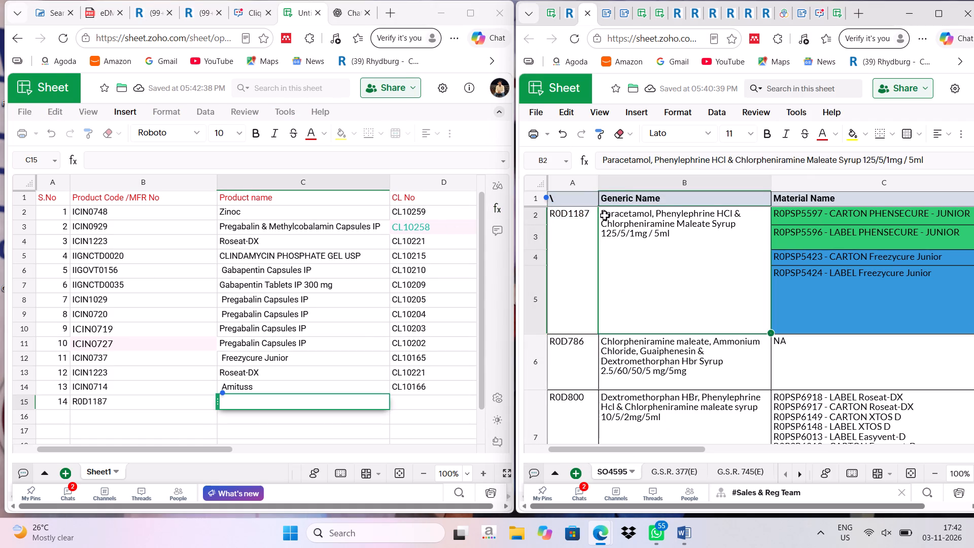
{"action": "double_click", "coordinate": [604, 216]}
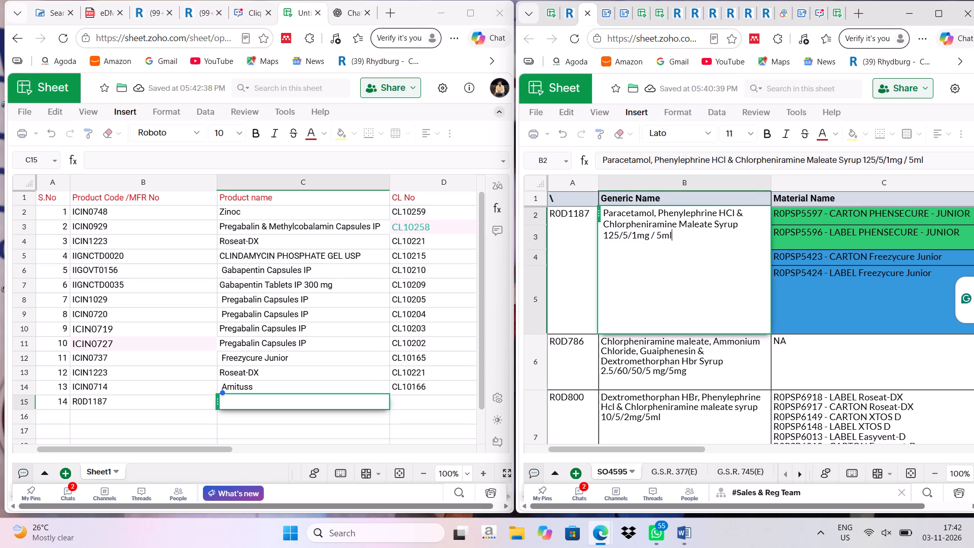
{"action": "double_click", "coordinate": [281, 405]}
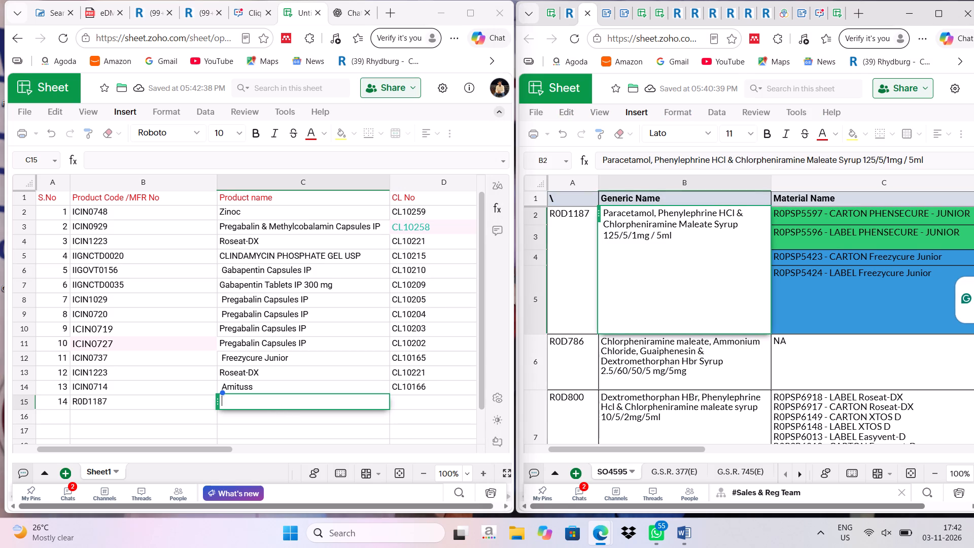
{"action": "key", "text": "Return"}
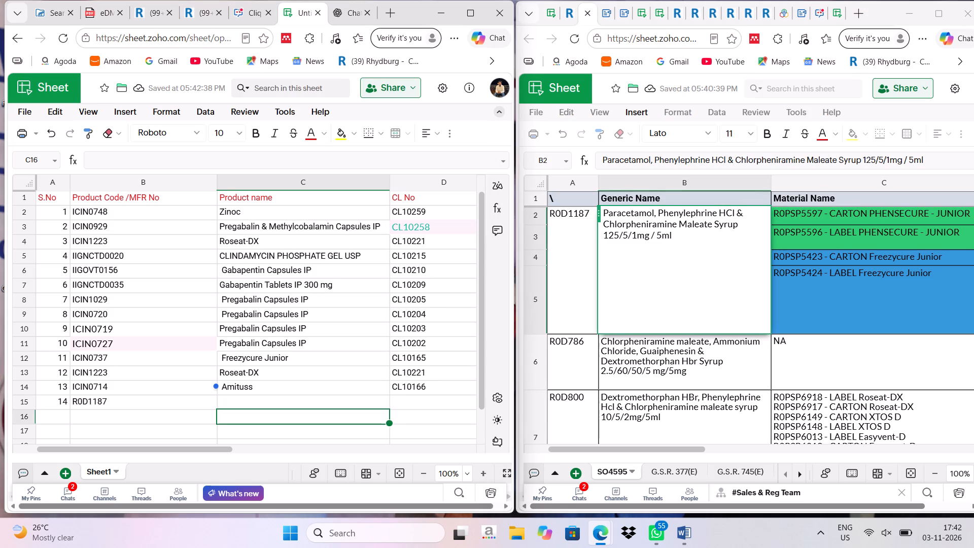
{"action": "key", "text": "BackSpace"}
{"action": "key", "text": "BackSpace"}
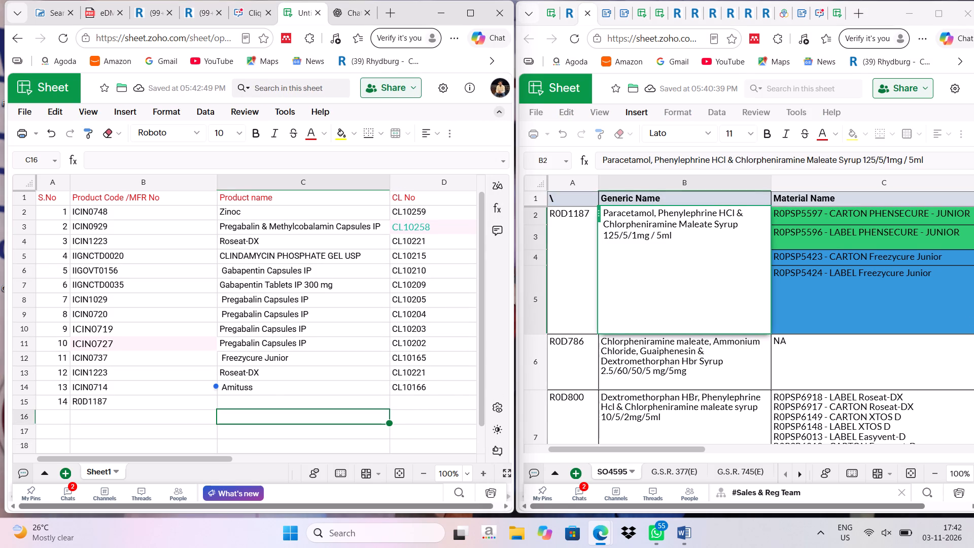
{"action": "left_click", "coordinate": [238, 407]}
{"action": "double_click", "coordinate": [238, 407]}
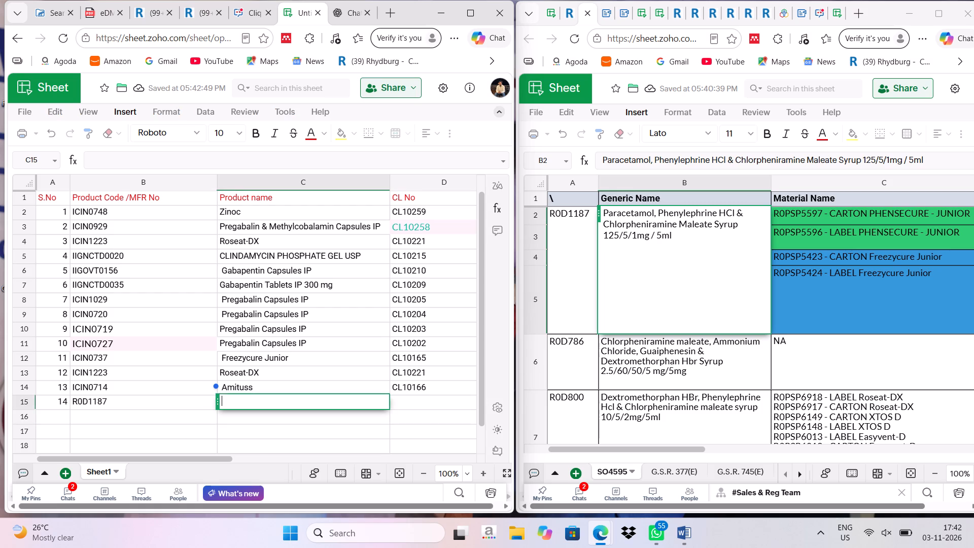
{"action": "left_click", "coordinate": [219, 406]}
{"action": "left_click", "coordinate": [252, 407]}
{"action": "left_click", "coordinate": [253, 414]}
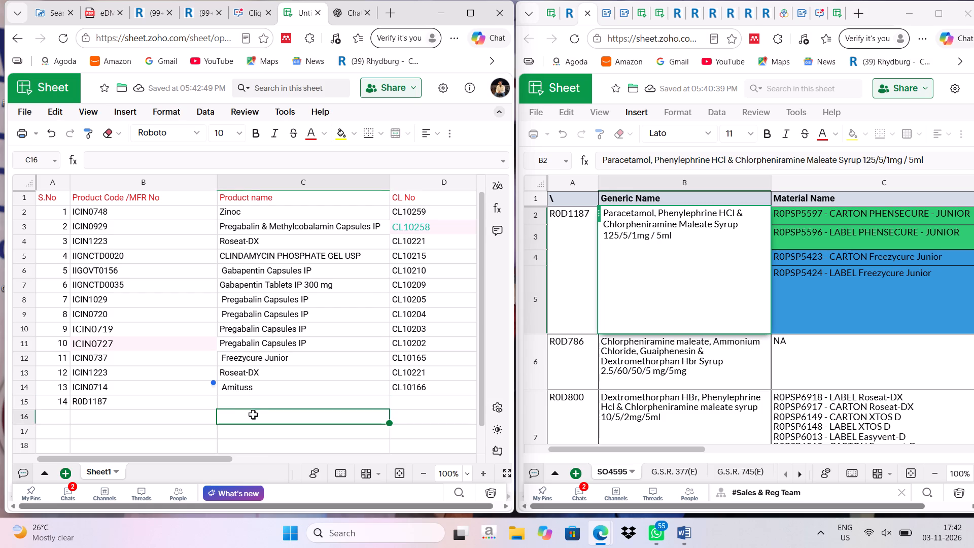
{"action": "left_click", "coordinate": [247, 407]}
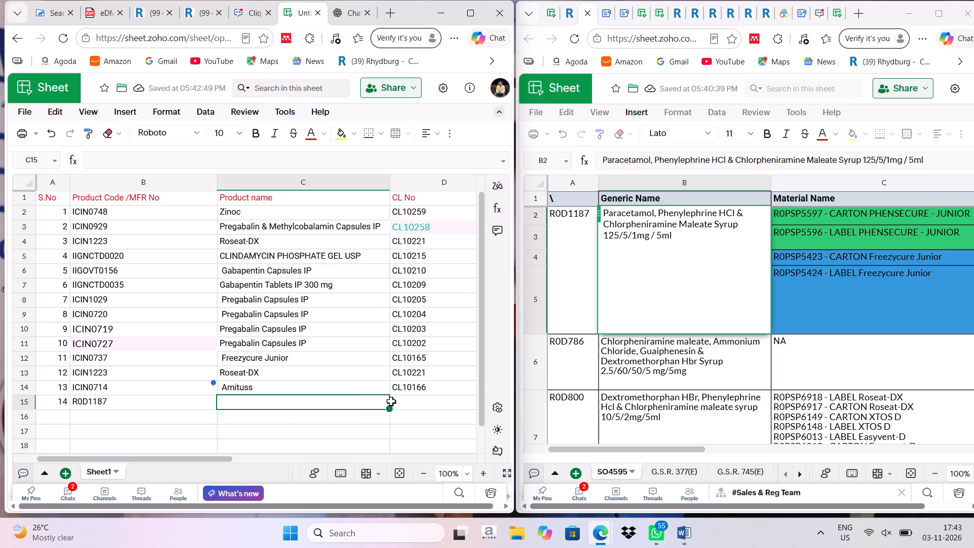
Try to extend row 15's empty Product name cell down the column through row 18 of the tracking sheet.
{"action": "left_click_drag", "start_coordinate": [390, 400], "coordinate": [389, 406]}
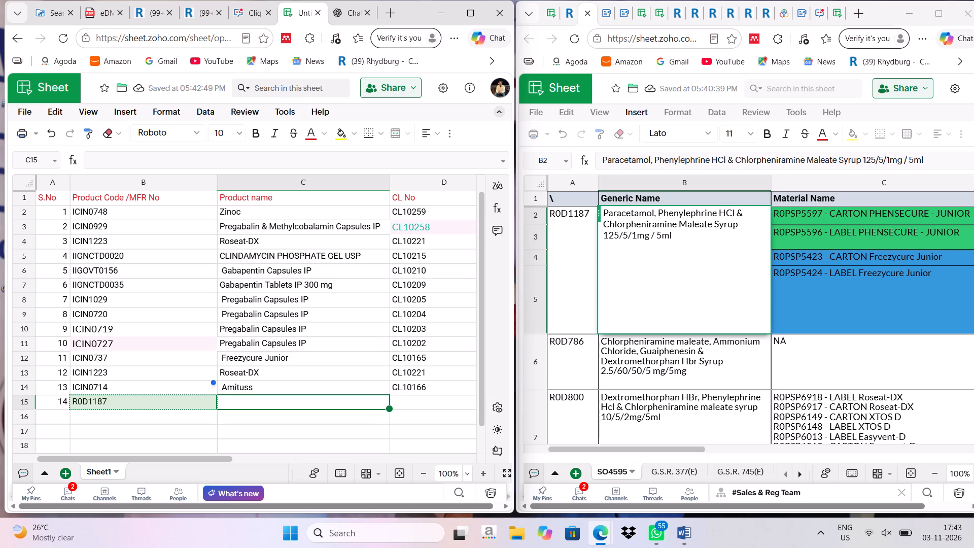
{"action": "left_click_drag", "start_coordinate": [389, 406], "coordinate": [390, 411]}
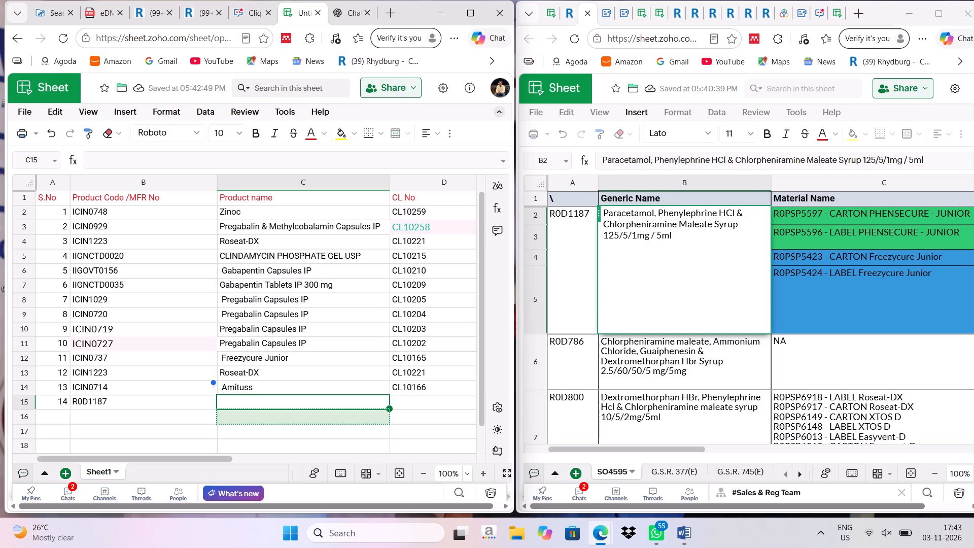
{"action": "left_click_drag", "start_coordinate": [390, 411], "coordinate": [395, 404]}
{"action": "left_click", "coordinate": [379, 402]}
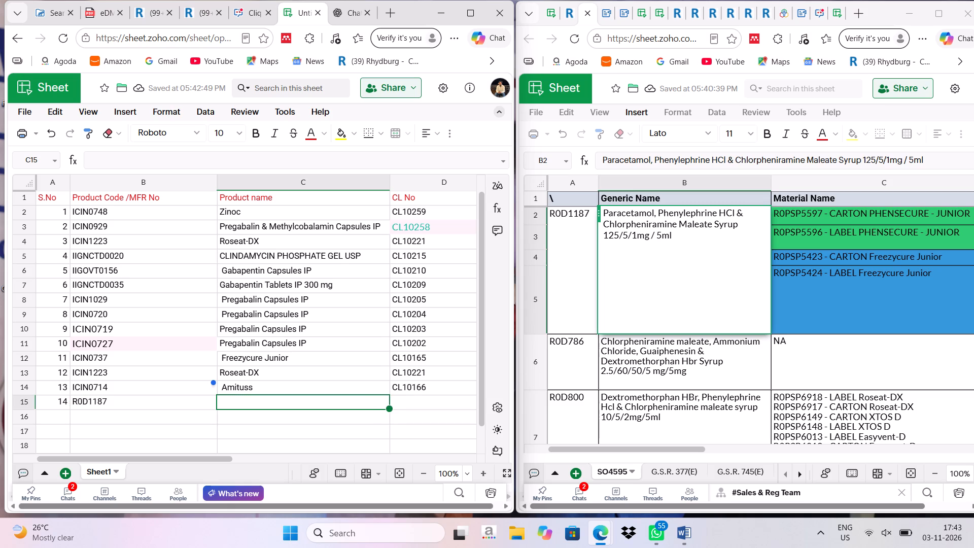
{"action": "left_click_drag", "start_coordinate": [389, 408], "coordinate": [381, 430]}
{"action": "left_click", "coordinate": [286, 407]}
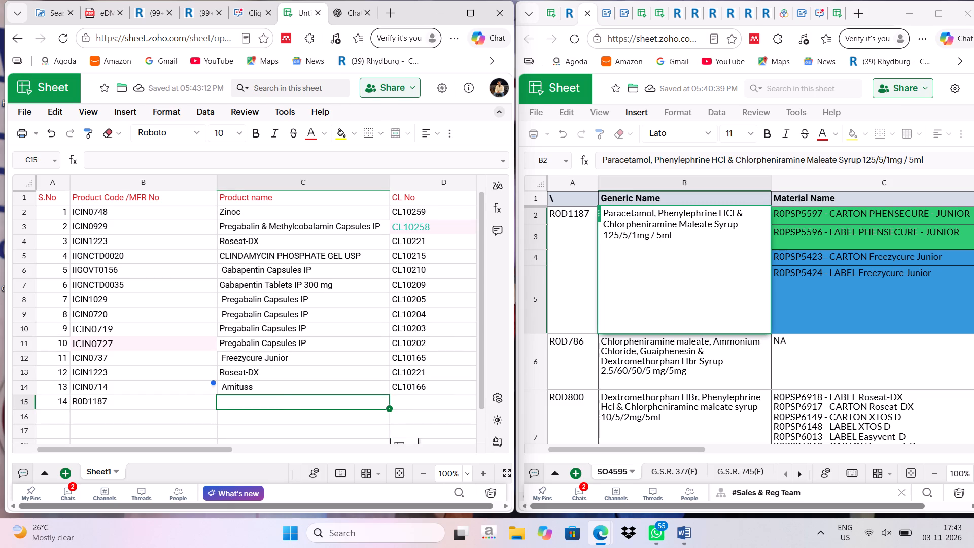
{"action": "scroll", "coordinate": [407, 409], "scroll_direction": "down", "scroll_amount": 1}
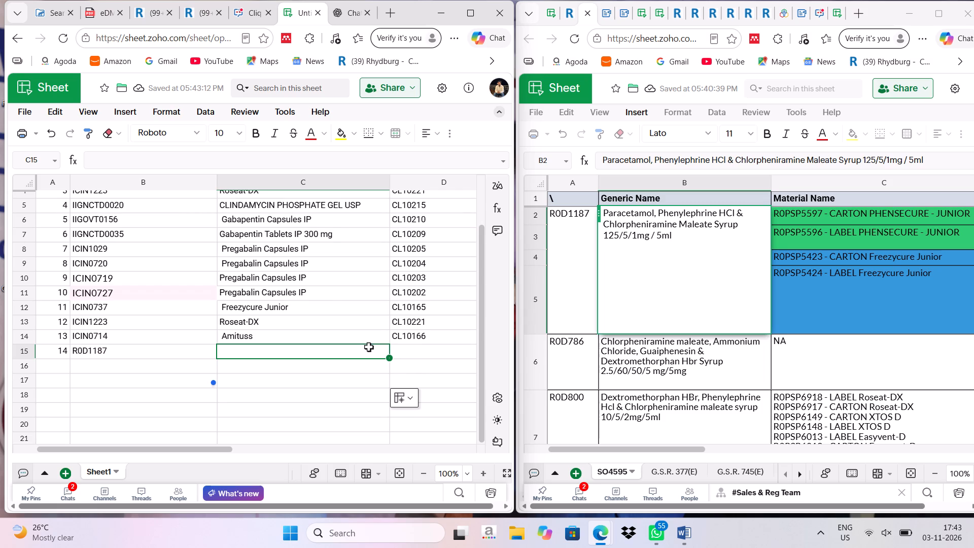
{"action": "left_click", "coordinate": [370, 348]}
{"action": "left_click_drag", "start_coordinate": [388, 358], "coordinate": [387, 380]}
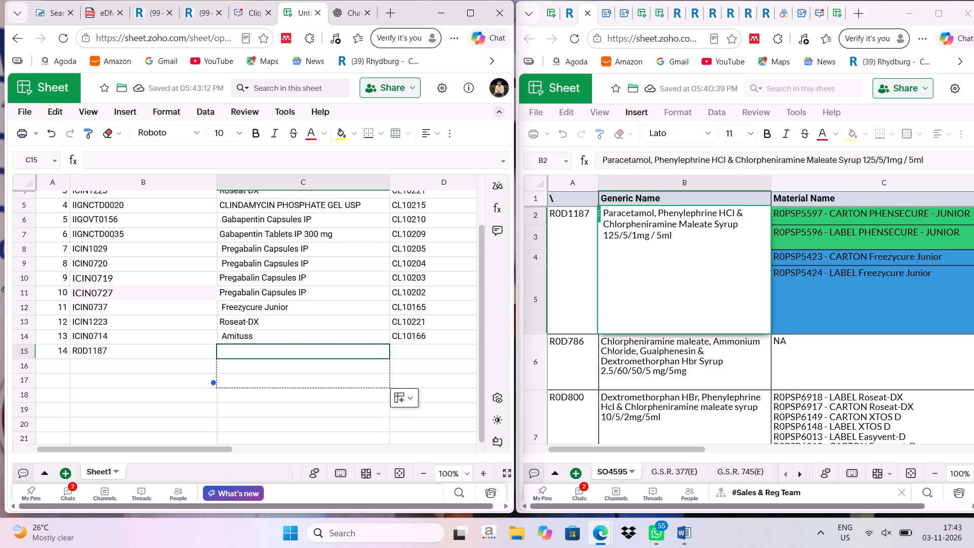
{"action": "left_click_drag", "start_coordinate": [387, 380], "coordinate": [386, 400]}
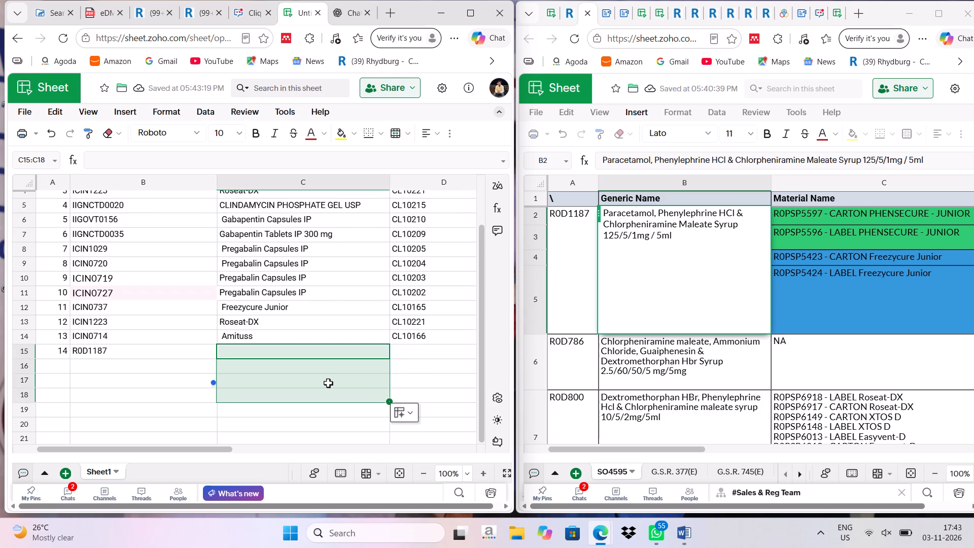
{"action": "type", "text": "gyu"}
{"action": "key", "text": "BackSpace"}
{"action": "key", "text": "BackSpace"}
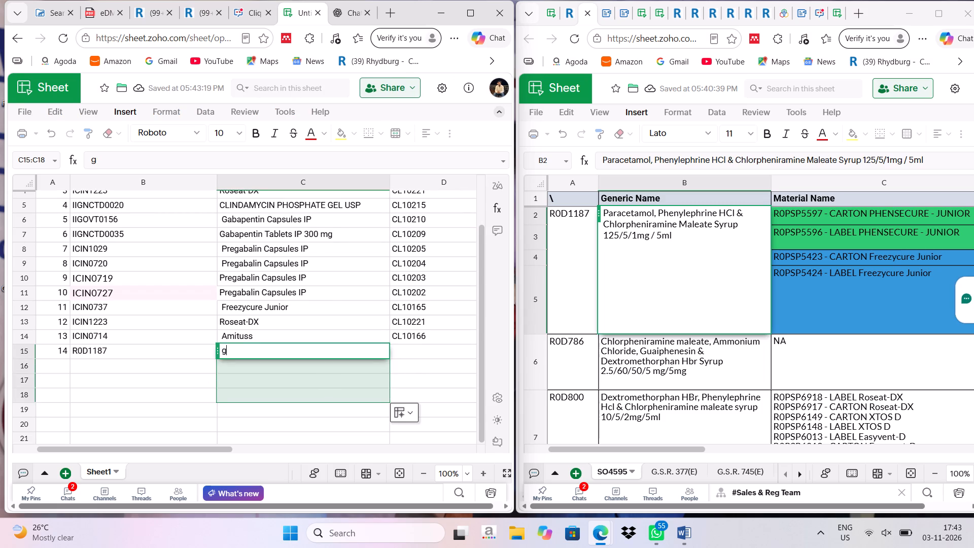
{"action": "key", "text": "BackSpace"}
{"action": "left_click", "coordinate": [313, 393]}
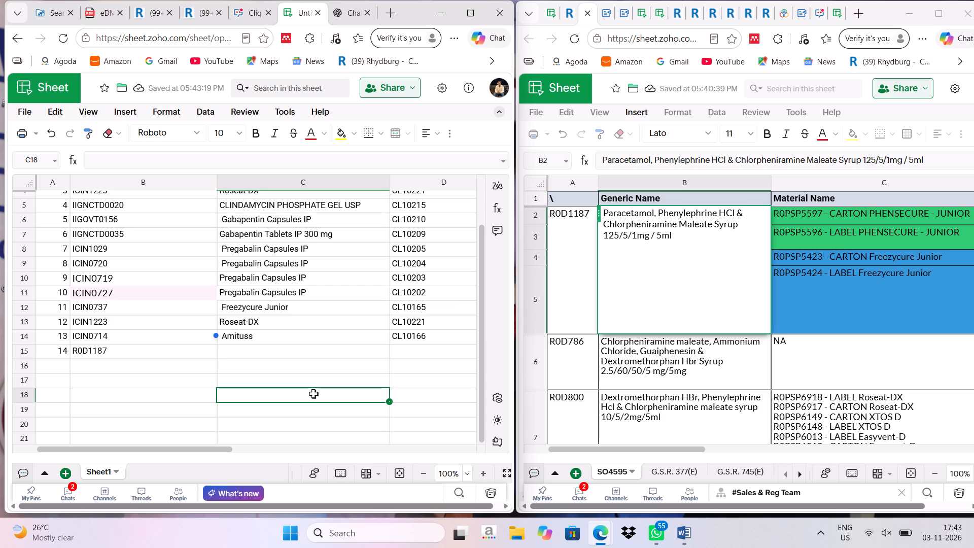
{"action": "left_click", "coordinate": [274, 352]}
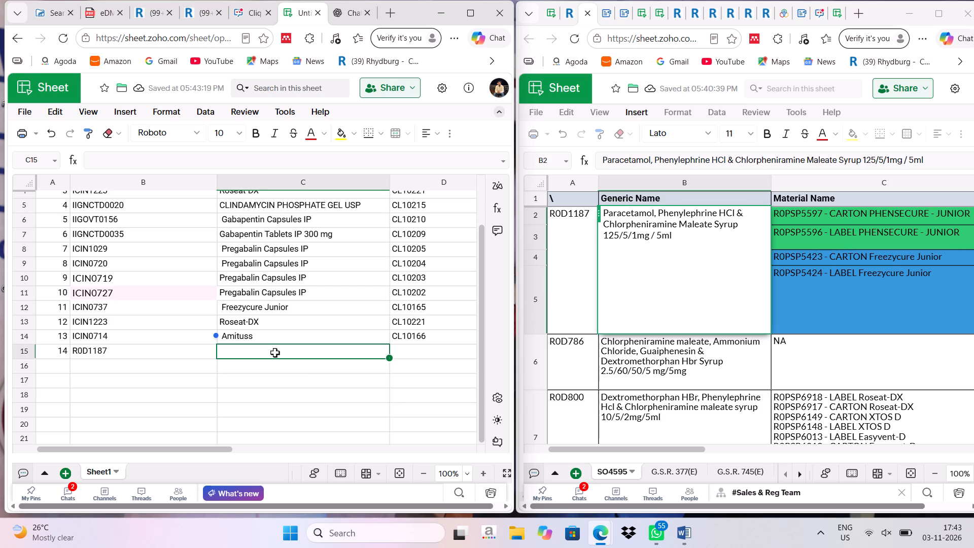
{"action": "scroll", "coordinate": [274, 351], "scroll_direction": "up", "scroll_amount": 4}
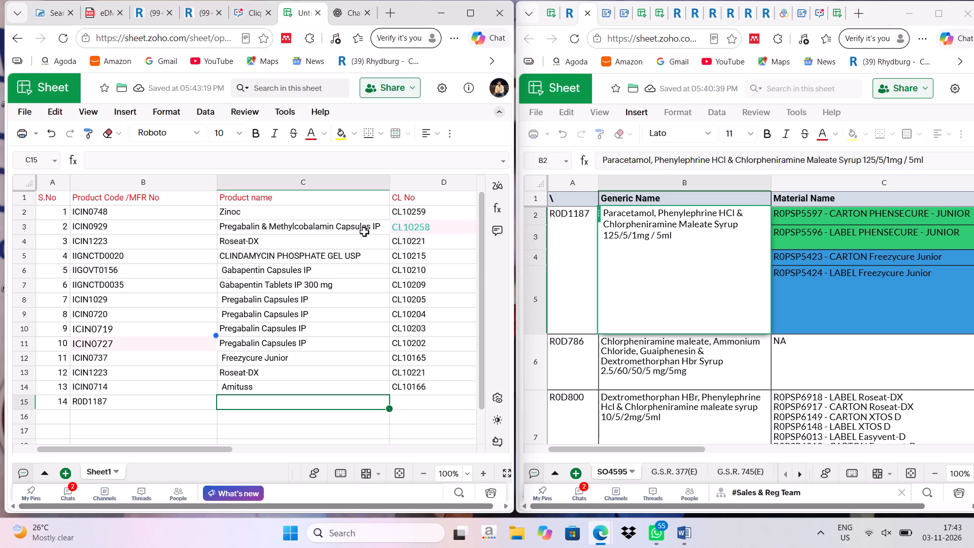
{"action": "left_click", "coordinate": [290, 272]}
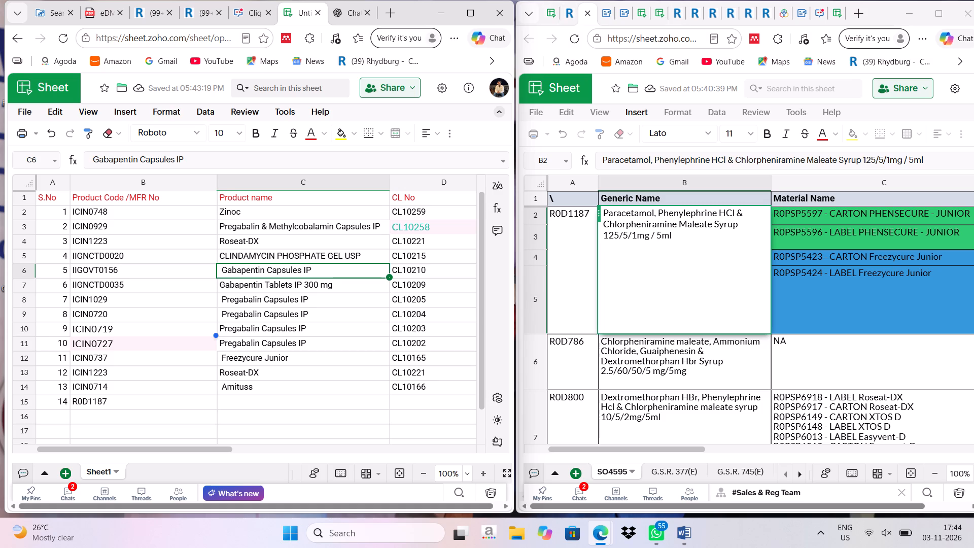
Switch to Cliq and review the conversation containing the clindamycin gel artwork notes and the shared impacted-products list.
{"action": "left_click", "coordinate": [817, 17]}
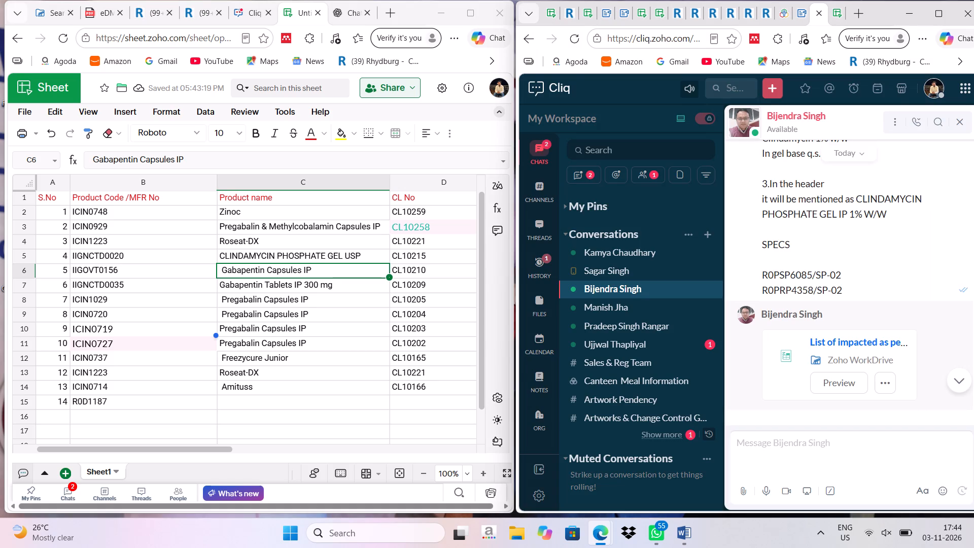
{"action": "scroll", "coordinate": [838, 264], "scroll_direction": "up", "scroll_amount": 8}
{"action": "scroll", "coordinate": [838, 264], "scroll_direction": "down", "scroll_amount": 6}
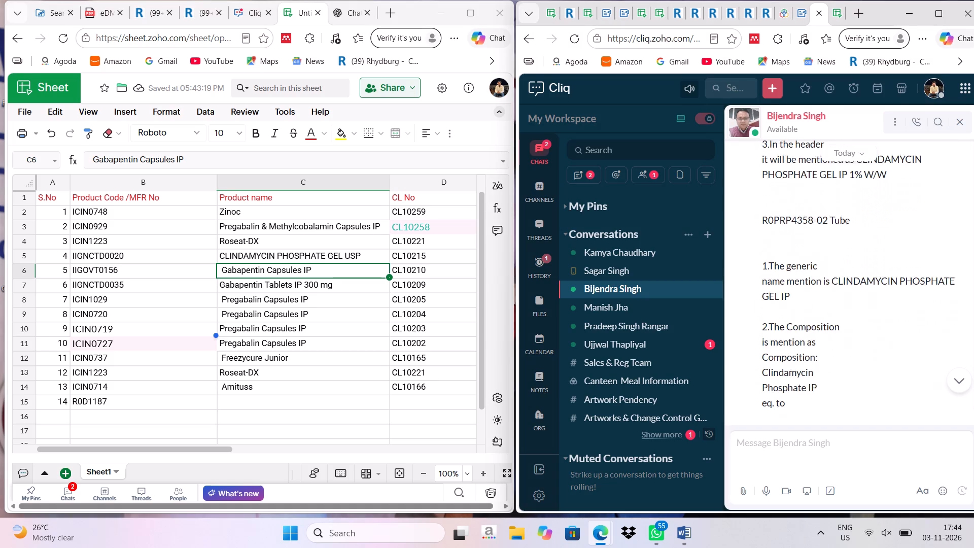
{"action": "scroll", "coordinate": [838, 264], "scroll_direction": "down", "scroll_amount": 3}
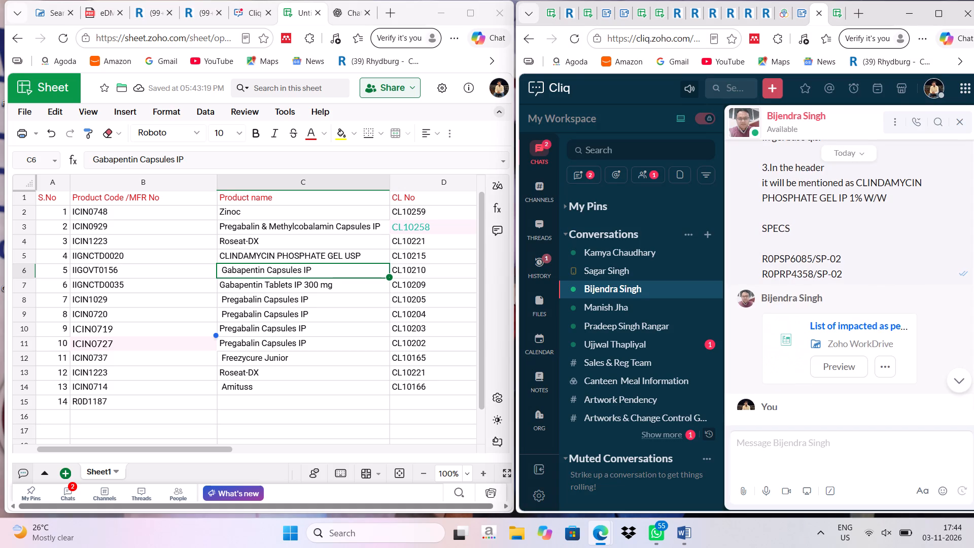
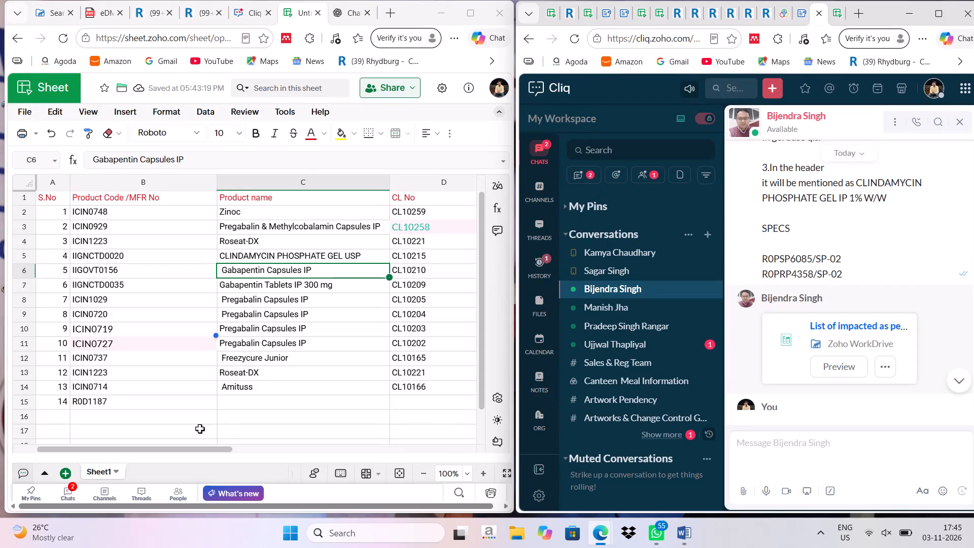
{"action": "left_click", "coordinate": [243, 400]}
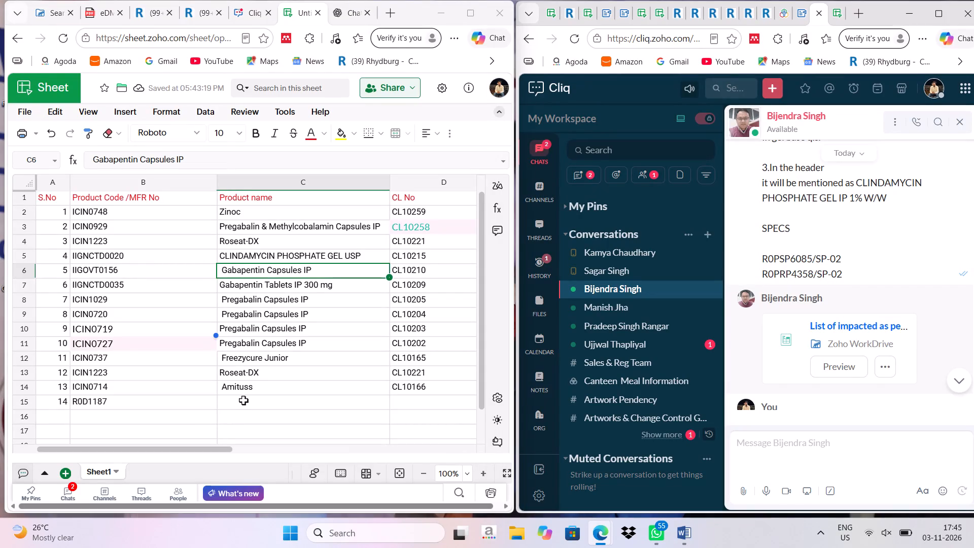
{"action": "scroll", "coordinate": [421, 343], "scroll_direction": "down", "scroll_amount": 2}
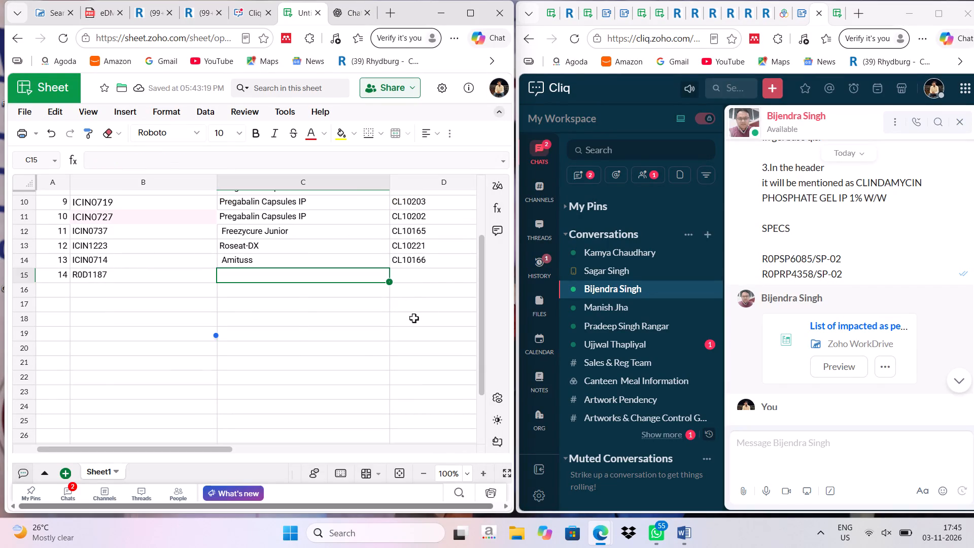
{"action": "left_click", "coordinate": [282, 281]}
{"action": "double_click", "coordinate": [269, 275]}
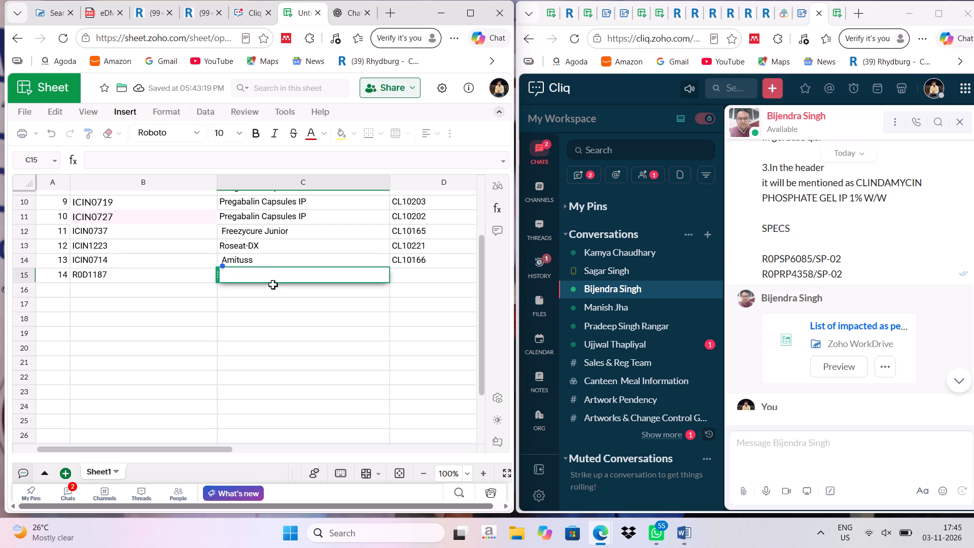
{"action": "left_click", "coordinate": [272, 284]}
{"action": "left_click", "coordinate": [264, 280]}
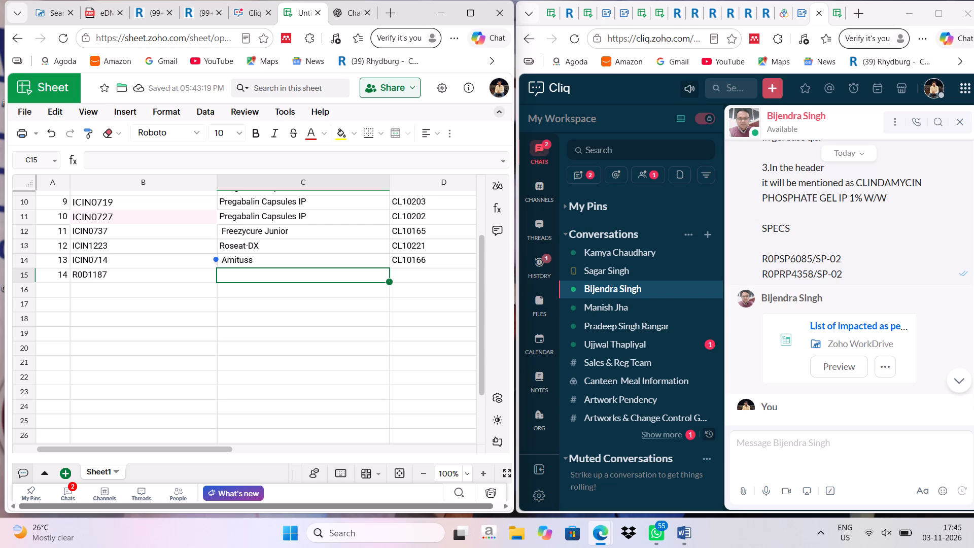
Review the Cliq conversation's artwork notes for IIGNCTD0020 Clindamycin Phosphate Gel and the earlier ICIN0727 Pregabalin Capsules entry.
{"action": "scroll", "coordinate": [874, 247], "scroll_direction": "down", "scroll_amount": 1}
{"action": "scroll", "coordinate": [874, 247], "scroll_direction": "up", "scroll_amount": 19}
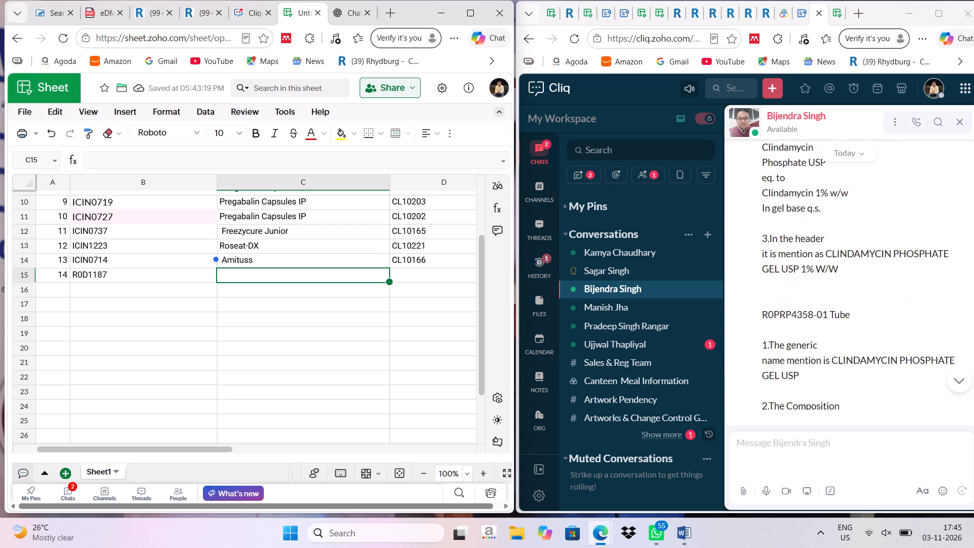
{"action": "scroll", "coordinate": [874, 247], "scroll_direction": "up", "scroll_amount": 16}
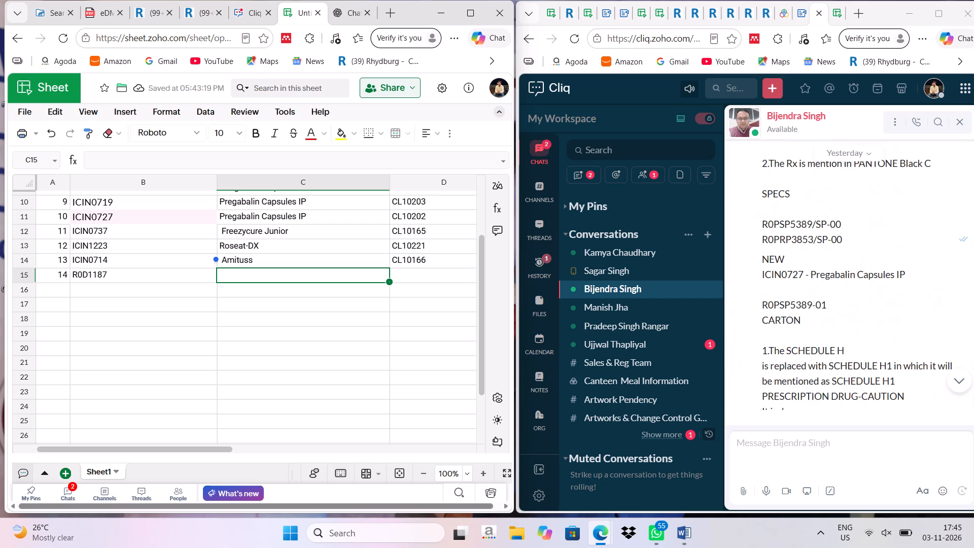
{"action": "scroll", "coordinate": [874, 247], "scroll_direction": "up", "scroll_amount": 7}
{"action": "scroll", "coordinate": [874, 247], "scroll_direction": "down", "scroll_amount": 18}
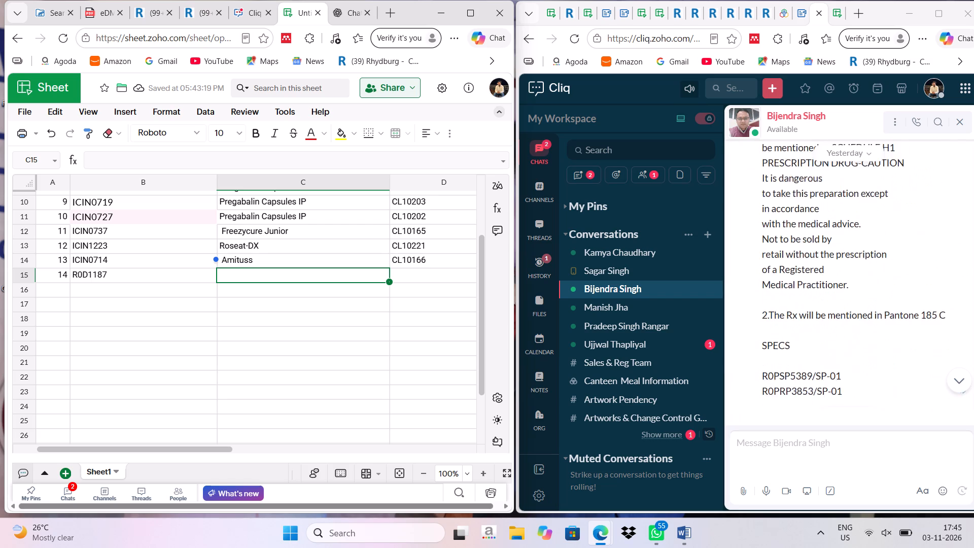
{"action": "scroll", "coordinate": [875, 245], "scroll_direction": "down", "scroll_amount": 17}
{"action": "scroll", "coordinate": [875, 259], "scroll_direction": "up", "scroll_amount": 5}
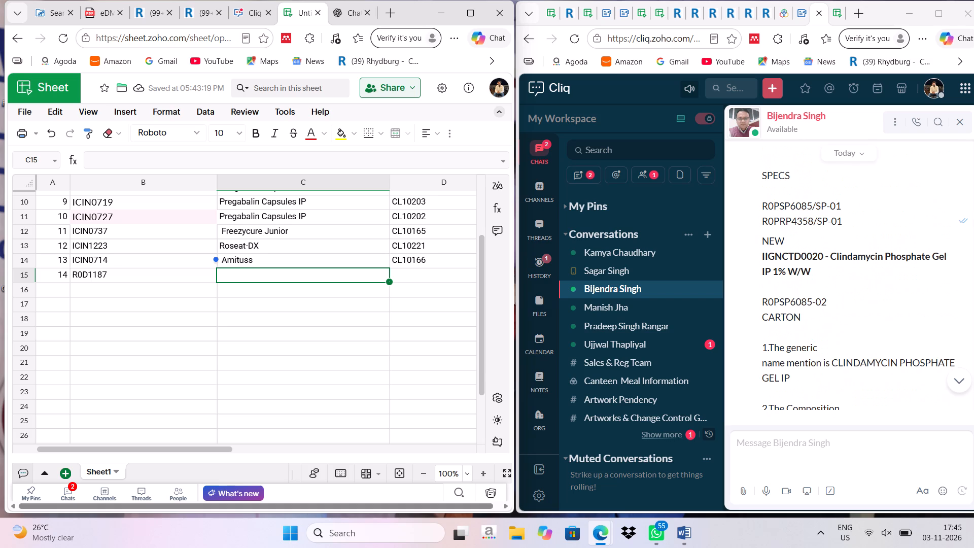
{"action": "scroll", "coordinate": [875, 259], "scroll_direction": "up", "scroll_amount": 10}
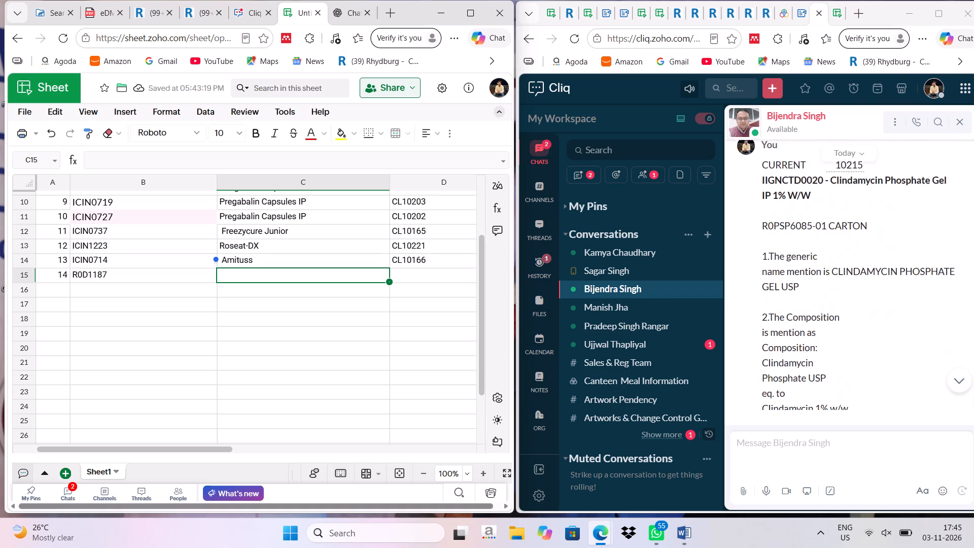
{"action": "scroll", "coordinate": [875, 259], "scroll_direction": "up", "scroll_amount": 5}
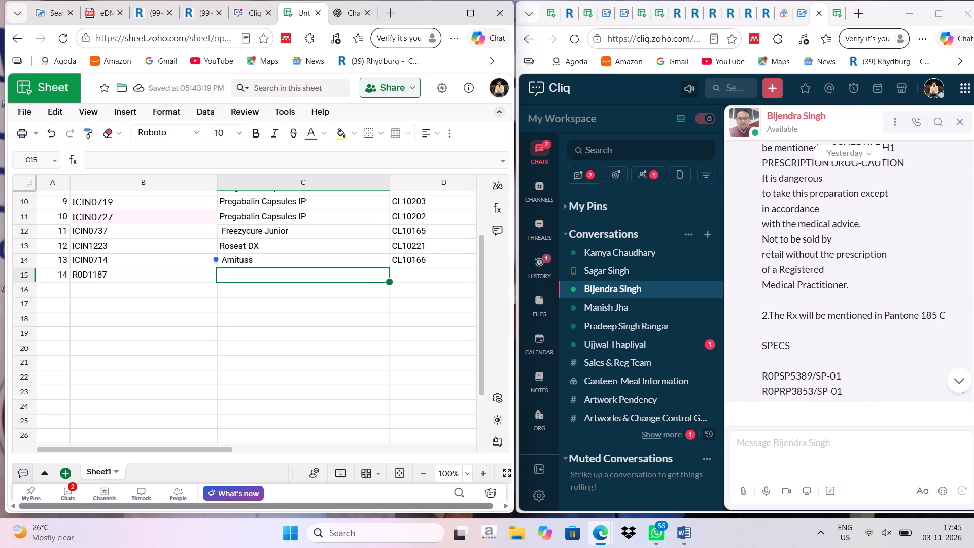
{"action": "scroll", "coordinate": [822, 290], "scroll_direction": "up", "scroll_amount": 7}
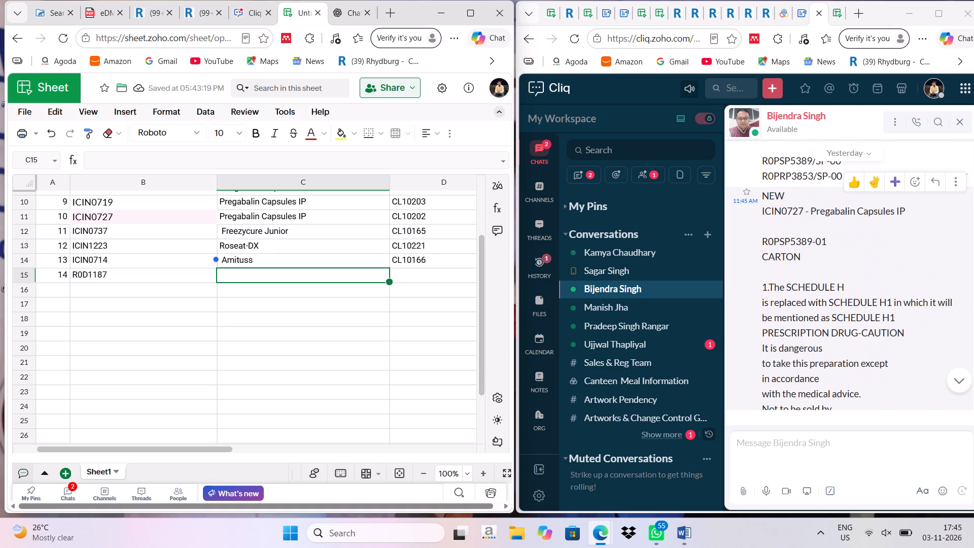
{"action": "scroll", "coordinate": [822, 290], "scroll_direction": "up", "scroll_amount": 2}
{"action": "scroll", "coordinate": [822, 290], "scroll_direction": "down", "scroll_amount": 2}
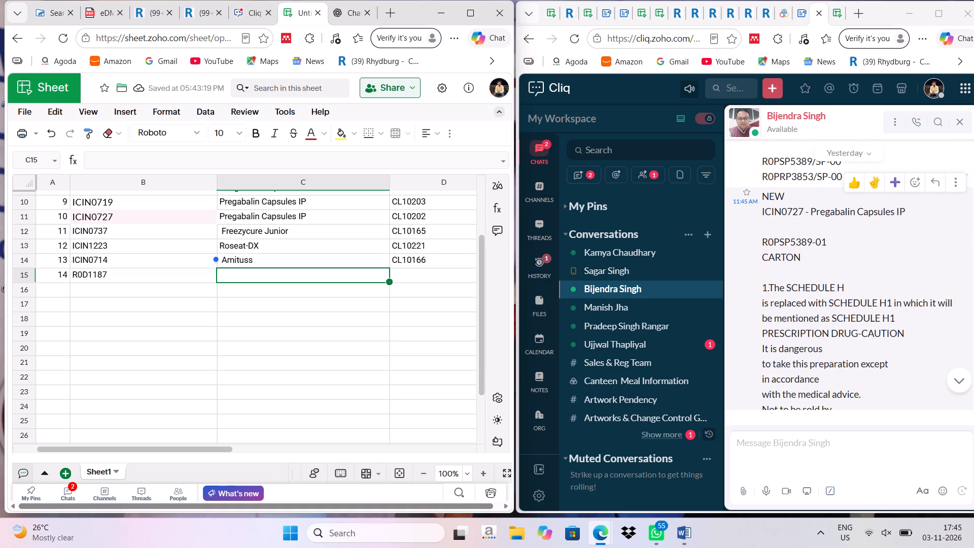
{"action": "scroll", "coordinate": [822, 290], "scroll_direction": "down", "scroll_amount": 18}
{"action": "scroll", "coordinate": [824, 300], "scroll_direction": "up", "scroll_amount": 5}
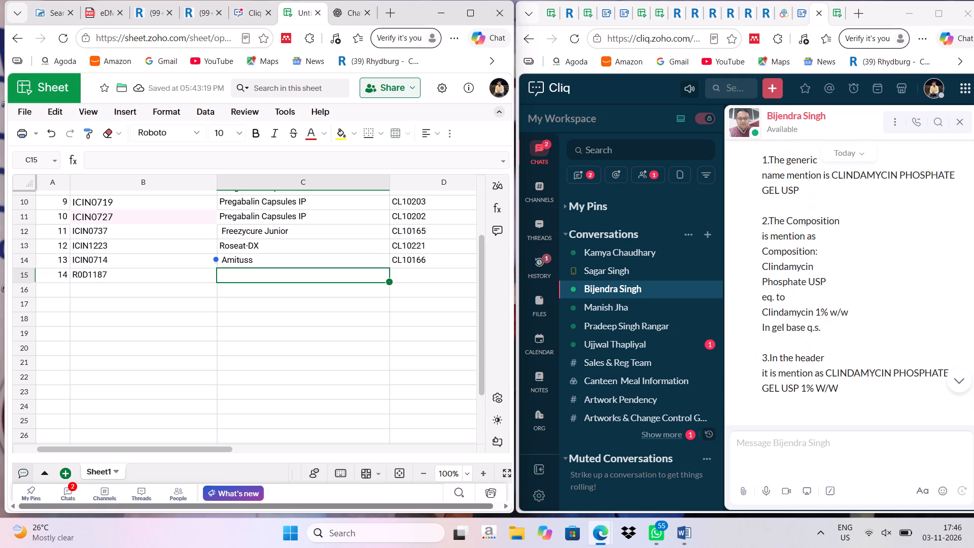
{"action": "scroll", "coordinate": [824, 300], "scroll_direction": "up", "scroll_amount": 3}
{"action": "scroll", "coordinate": [824, 300], "scroll_direction": "down", "scroll_amount": 4}
{"action": "scroll", "coordinate": [823, 300], "scroll_direction": "up", "scroll_amount": 2}
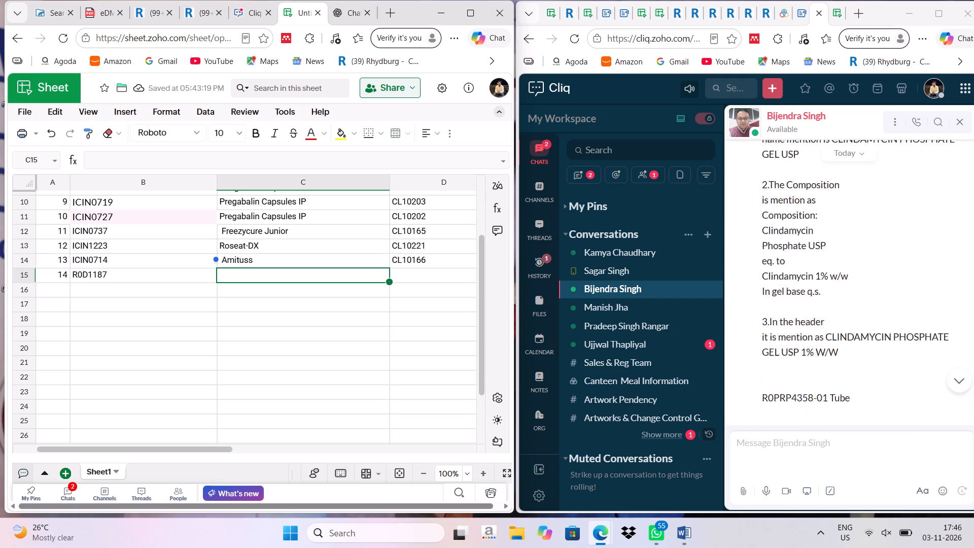
{"action": "scroll", "coordinate": [823, 300], "scroll_direction": "up", "scroll_amount": 1}
{"action": "scroll", "coordinate": [823, 300], "scroll_direction": "down", "scroll_amount": 11}
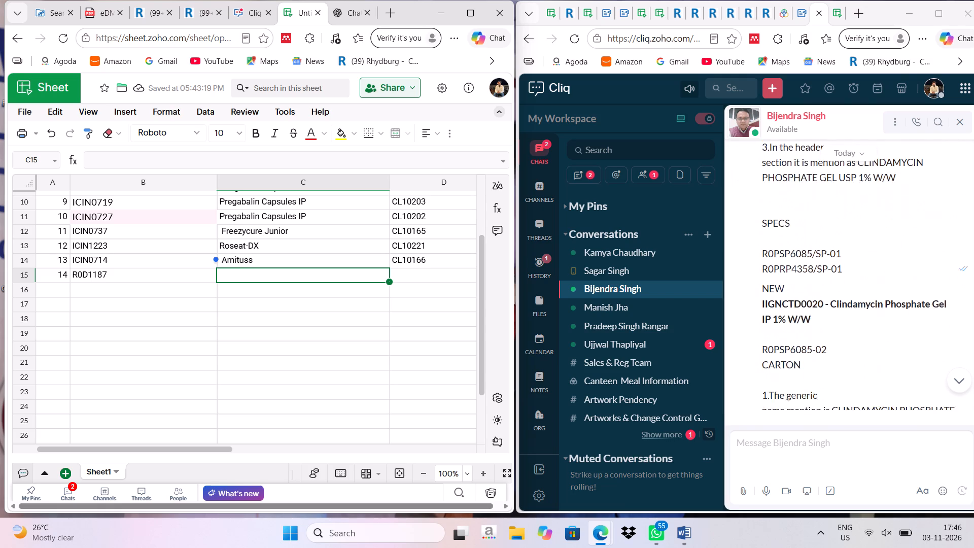
{"action": "scroll", "coordinate": [823, 300], "scroll_direction": "down", "scroll_amount": 11}
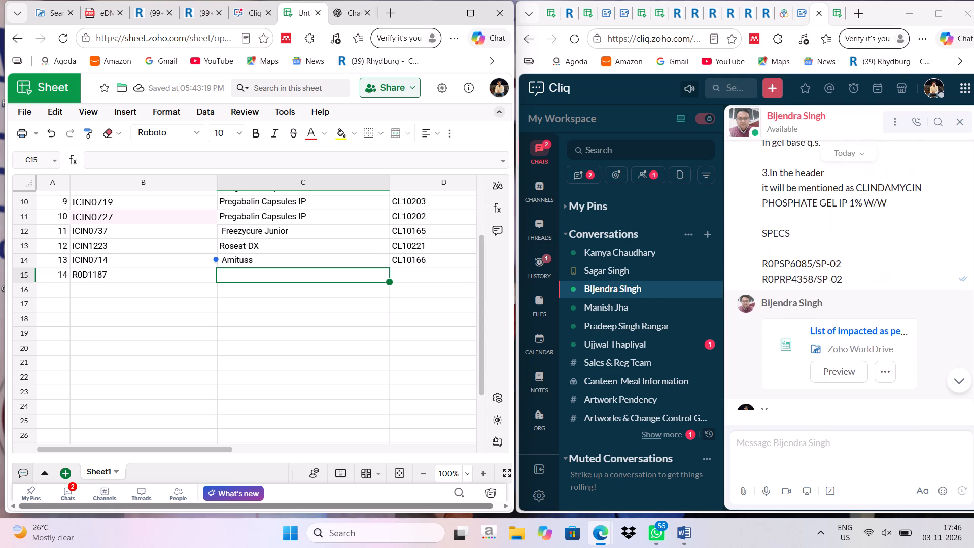
Review the Cliq conversation's artwork notes for IIGOVT0156 Gabapentin Capsules and ICIN0720 Pregabalin Capsules, through the spreadsheet-sharing messages.
{"action": "scroll", "coordinate": [823, 300], "scroll_direction": "down", "scroll_amount": 5}
{"action": "scroll", "coordinate": [823, 300], "scroll_direction": "up", "scroll_amount": 1}
{"action": "scroll", "coordinate": [823, 300], "scroll_direction": "down", "scroll_amount": 4}
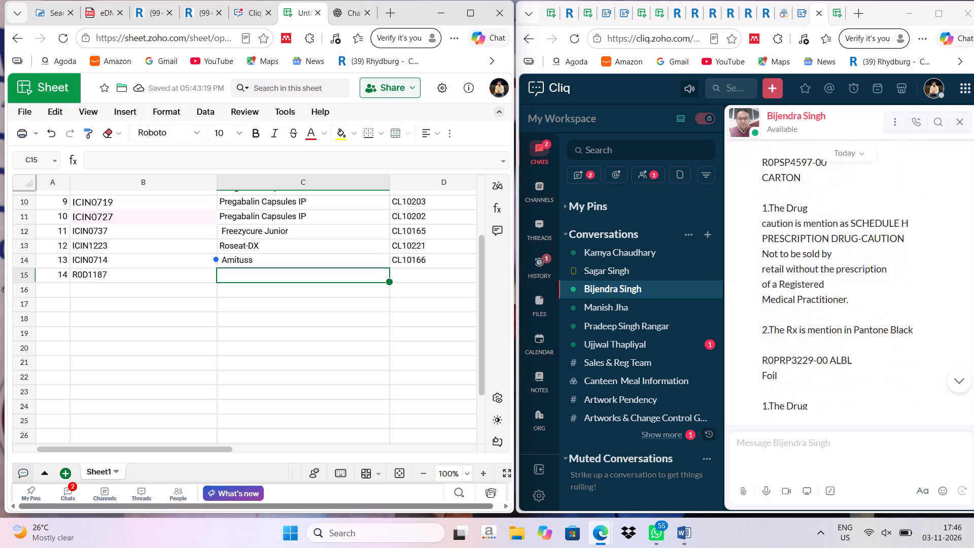
{"action": "scroll", "coordinate": [823, 300], "scroll_direction": "down", "scroll_amount": 13}
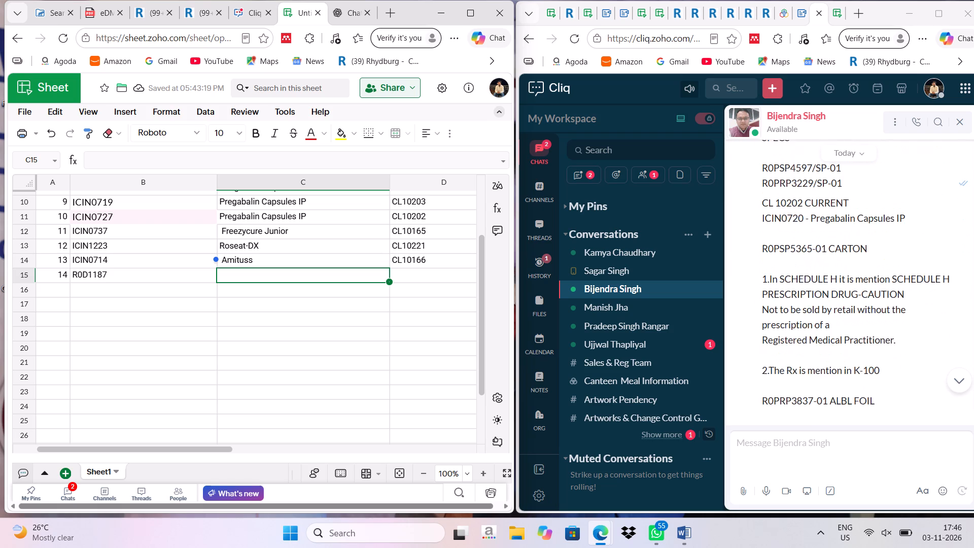
{"action": "scroll", "coordinate": [823, 300], "scroll_direction": "down", "scroll_amount": 5}
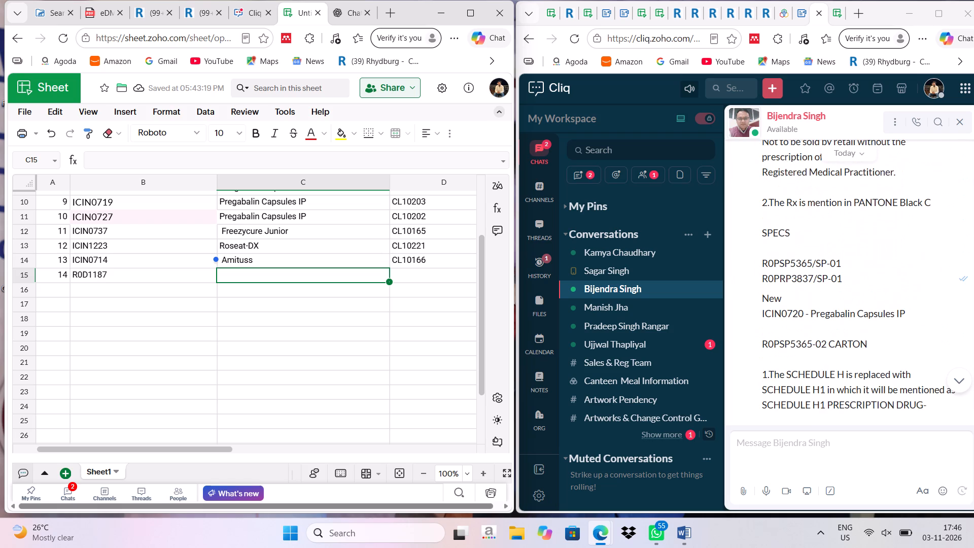
{"action": "scroll", "coordinate": [823, 300], "scroll_direction": "down", "scroll_amount": 9}
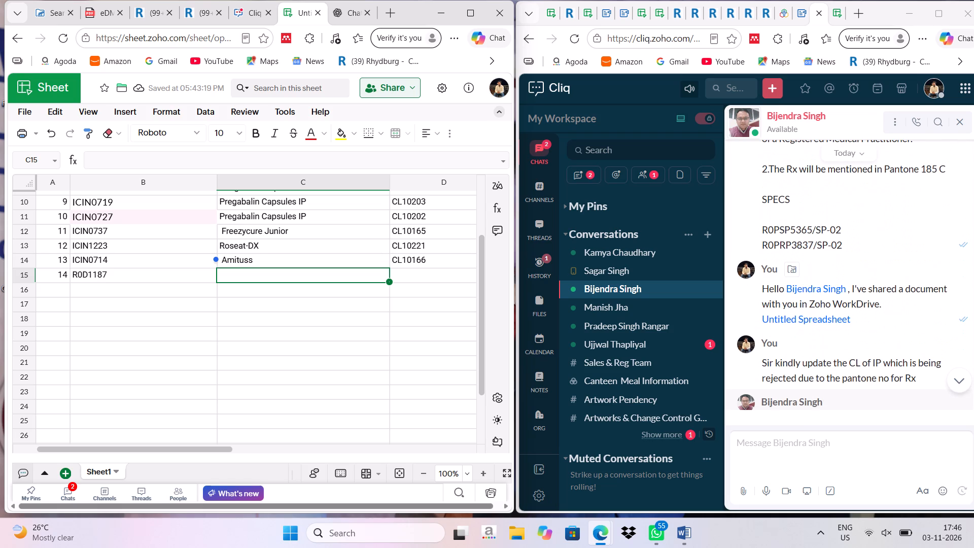
{"action": "scroll", "coordinate": [823, 300], "scroll_direction": "down", "scroll_amount": 2}
Look back through the older Cliq messages to October 31, returning to the current CL10202 note for ICIN0727.
{"action": "scroll", "coordinate": [823, 300], "scroll_direction": "up", "scroll_amount": 9}
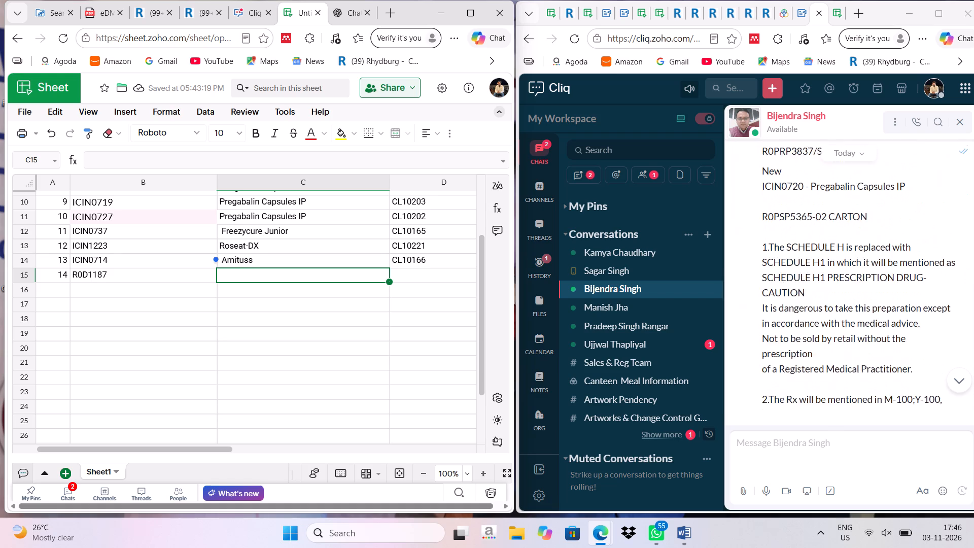
{"action": "scroll", "coordinate": [823, 300], "scroll_direction": "up", "scroll_amount": 16}
{"action": "scroll", "coordinate": [823, 300], "scroll_direction": "up", "scroll_amount": 11}
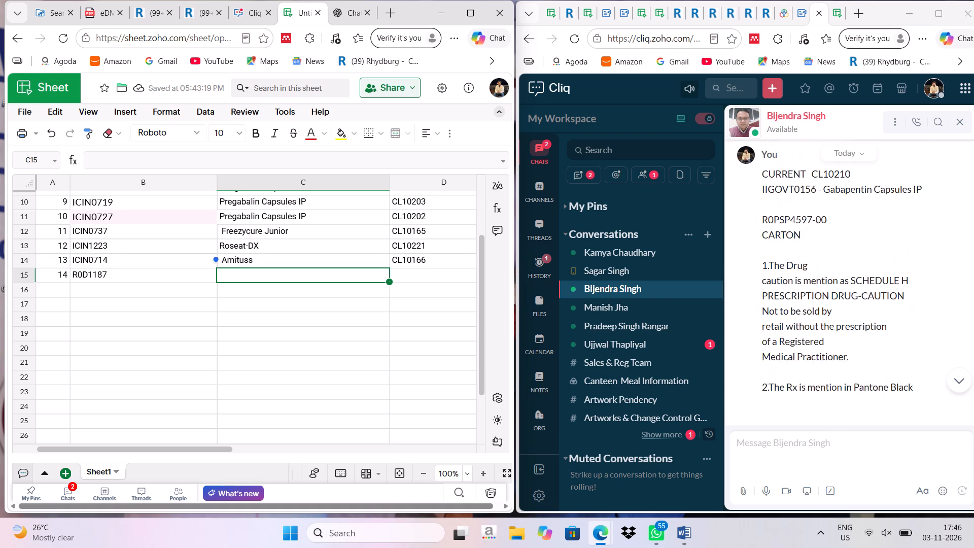
{"action": "scroll", "coordinate": [823, 300], "scroll_direction": "up", "scroll_amount": 15}
{"action": "scroll", "coordinate": [823, 300], "scroll_direction": "up", "scroll_amount": 13}
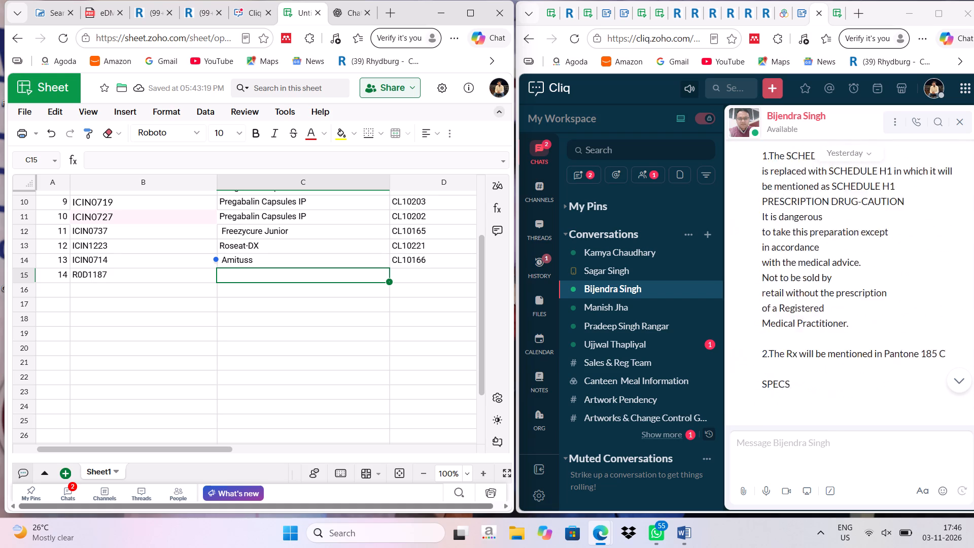
{"action": "scroll", "coordinate": [823, 300], "scroll_direction": "up", "scroll_amount": 15}
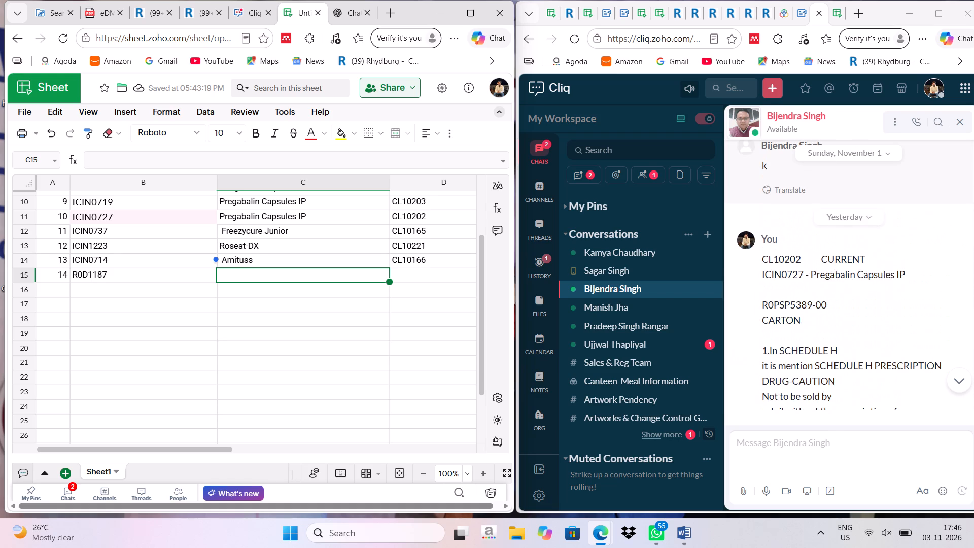
{"action": "scroll", "coordinate": [823, 300], "scroll_direction": "up", "scroll_amount": 4}
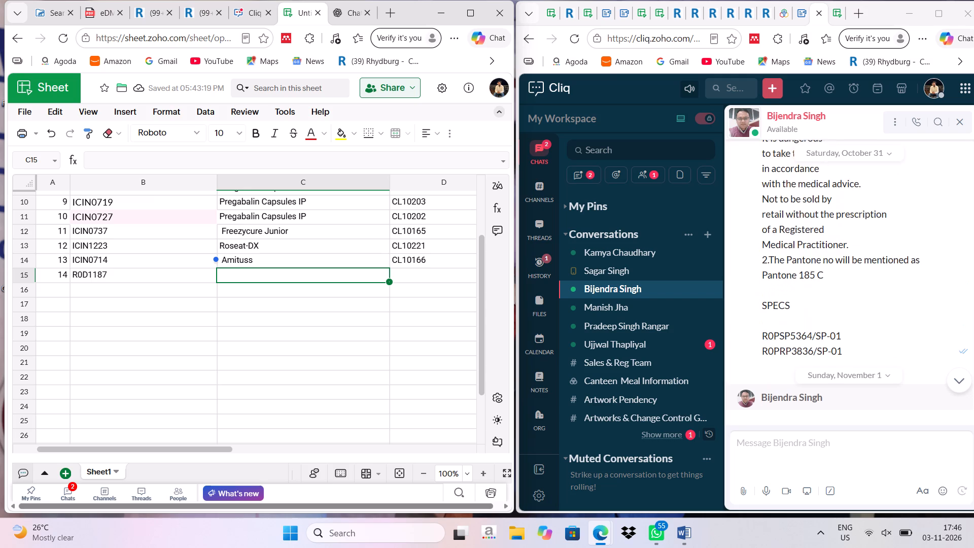
{"action": "scroll", "coordinate": [823, 300], "scroll_direction": "up", "scroll_amount": 1}
{"action": "scroll", "coordinate": [823, 300], "scroll_direction": "down", "scroll_amount": 7}
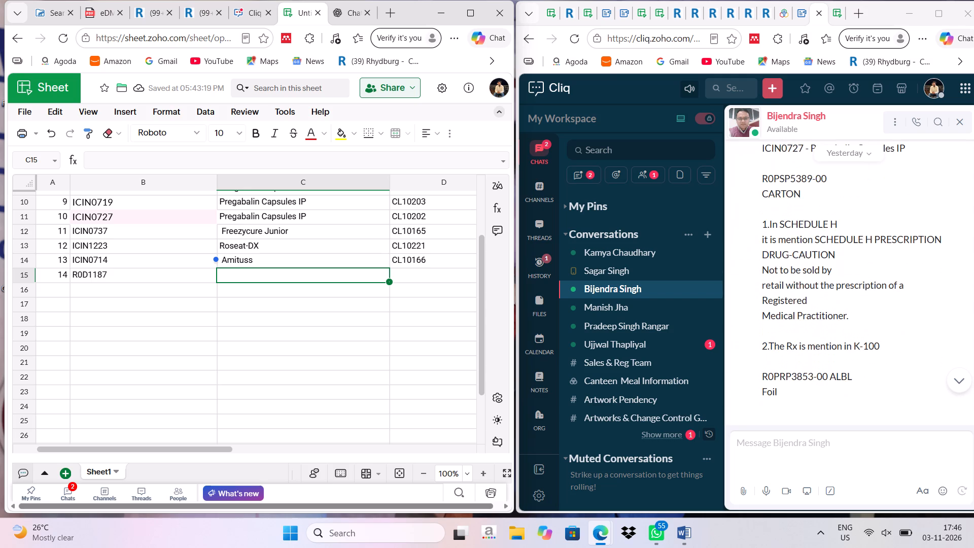
{"action": "scroll", "coordinate": [823, 300], "scroll_direction": "up", "scroll_amount": 1}
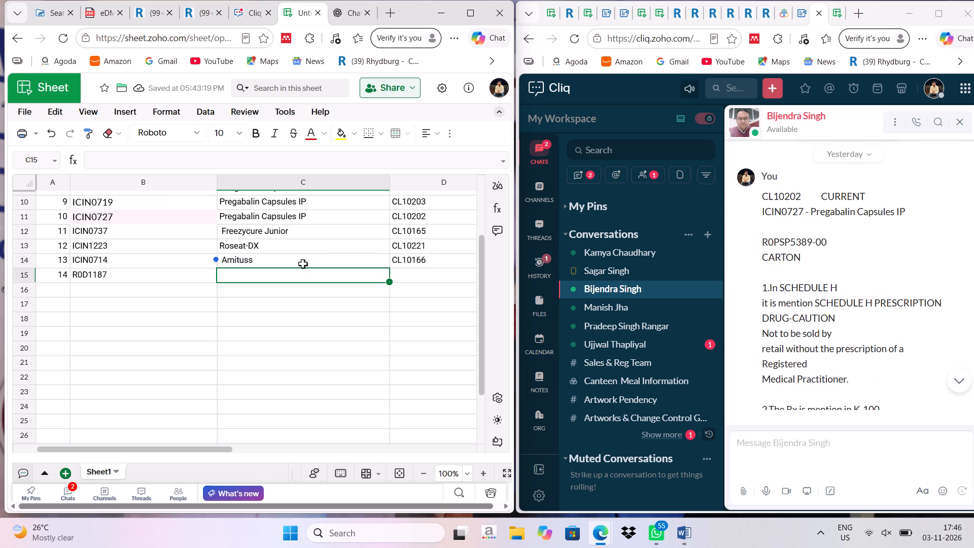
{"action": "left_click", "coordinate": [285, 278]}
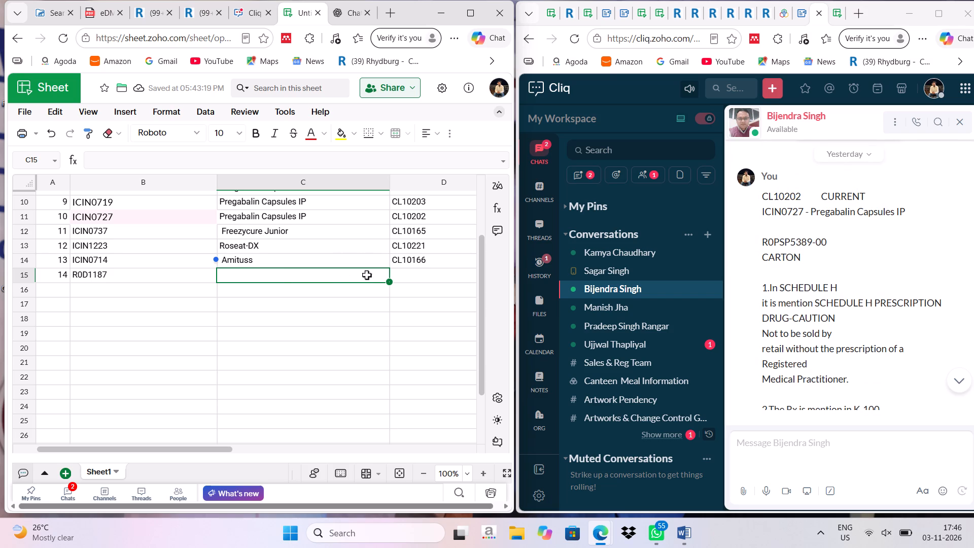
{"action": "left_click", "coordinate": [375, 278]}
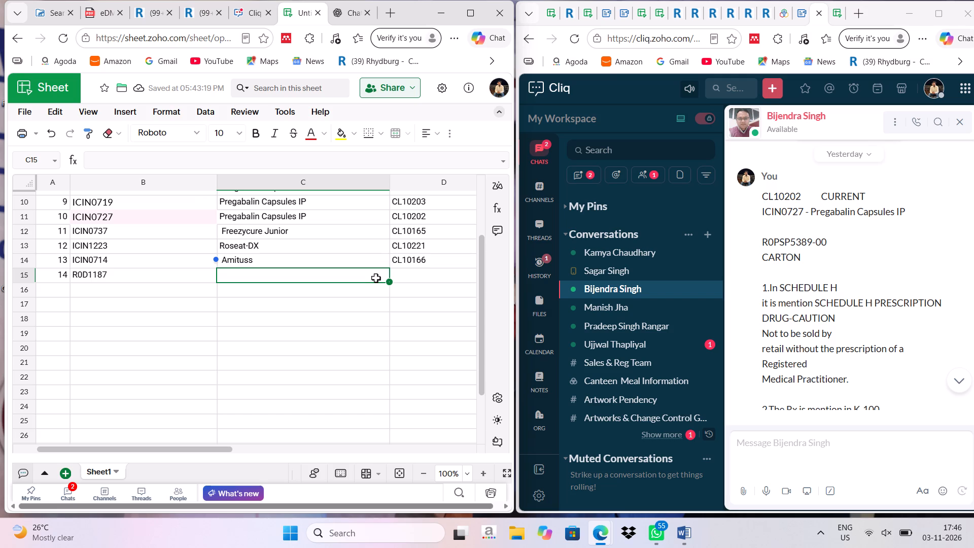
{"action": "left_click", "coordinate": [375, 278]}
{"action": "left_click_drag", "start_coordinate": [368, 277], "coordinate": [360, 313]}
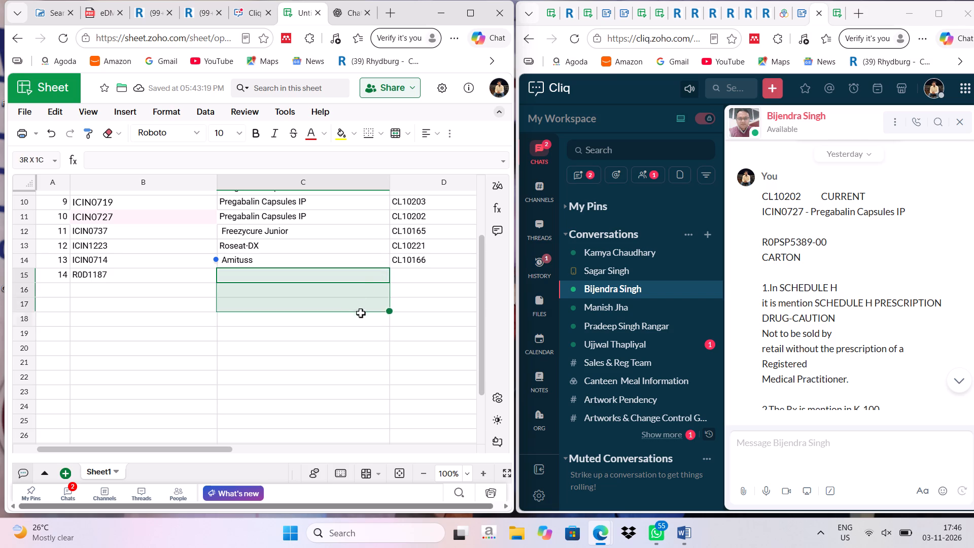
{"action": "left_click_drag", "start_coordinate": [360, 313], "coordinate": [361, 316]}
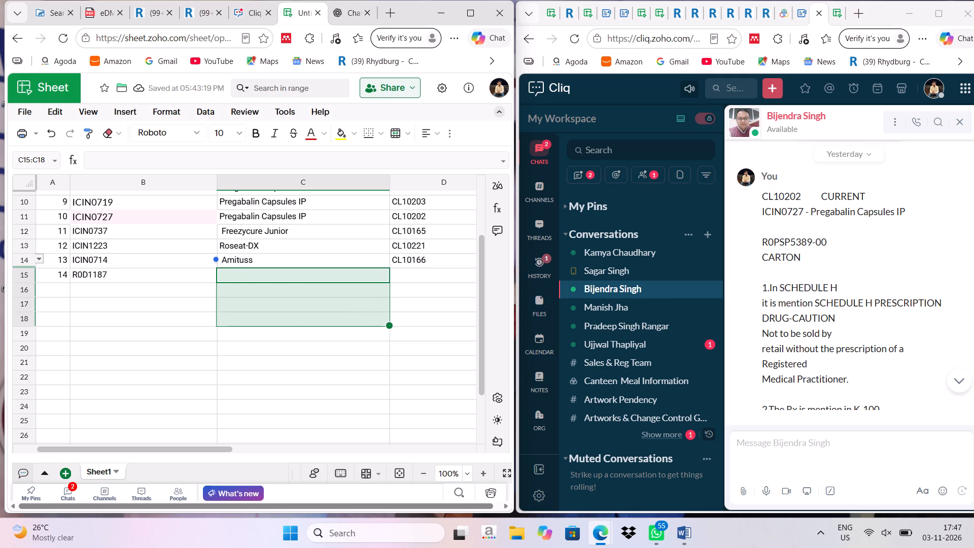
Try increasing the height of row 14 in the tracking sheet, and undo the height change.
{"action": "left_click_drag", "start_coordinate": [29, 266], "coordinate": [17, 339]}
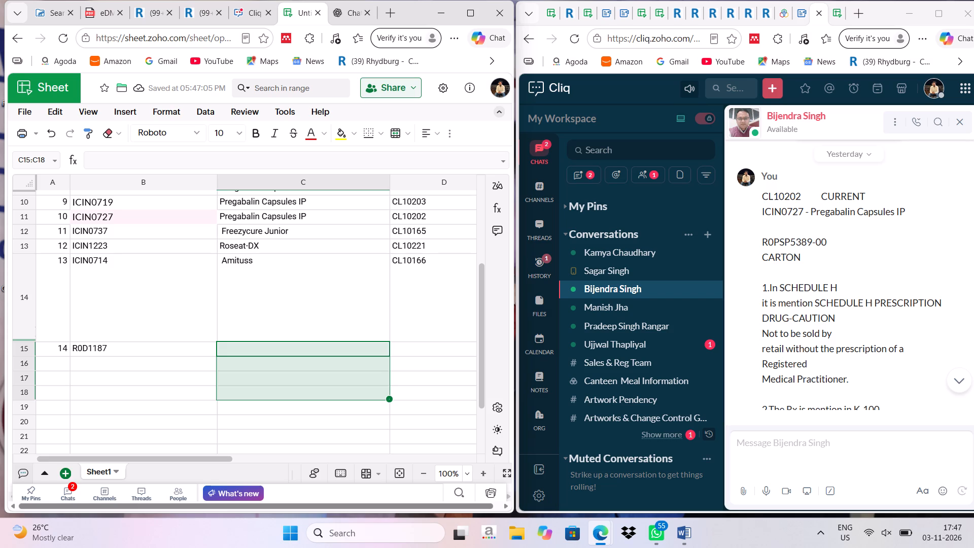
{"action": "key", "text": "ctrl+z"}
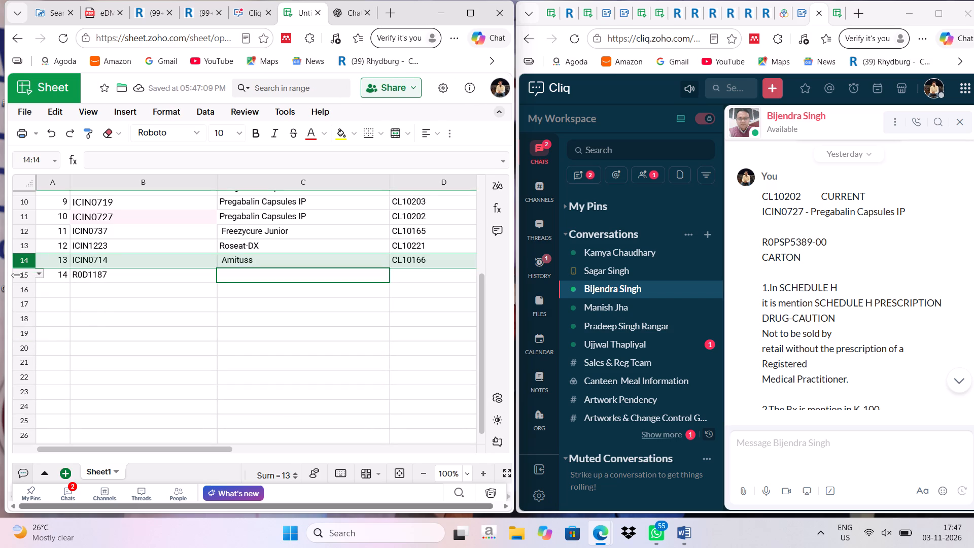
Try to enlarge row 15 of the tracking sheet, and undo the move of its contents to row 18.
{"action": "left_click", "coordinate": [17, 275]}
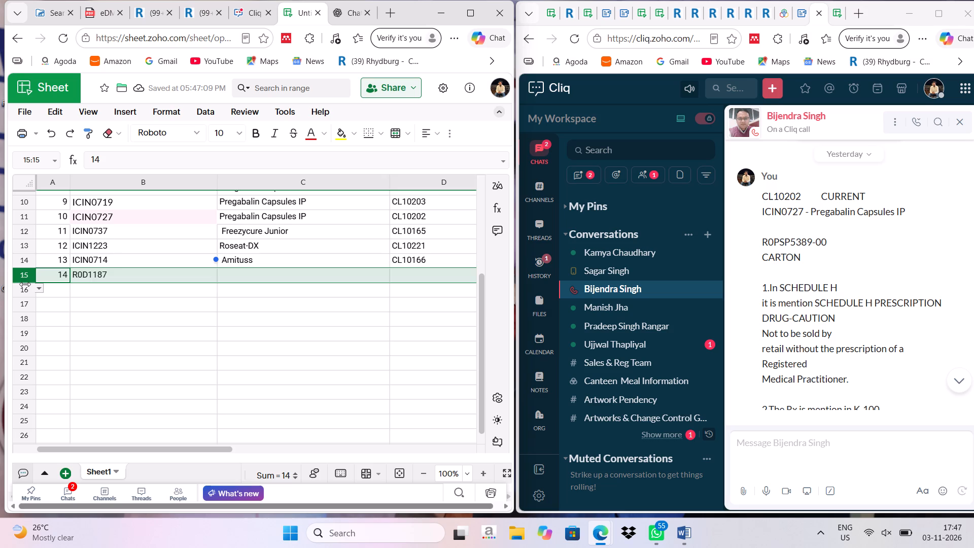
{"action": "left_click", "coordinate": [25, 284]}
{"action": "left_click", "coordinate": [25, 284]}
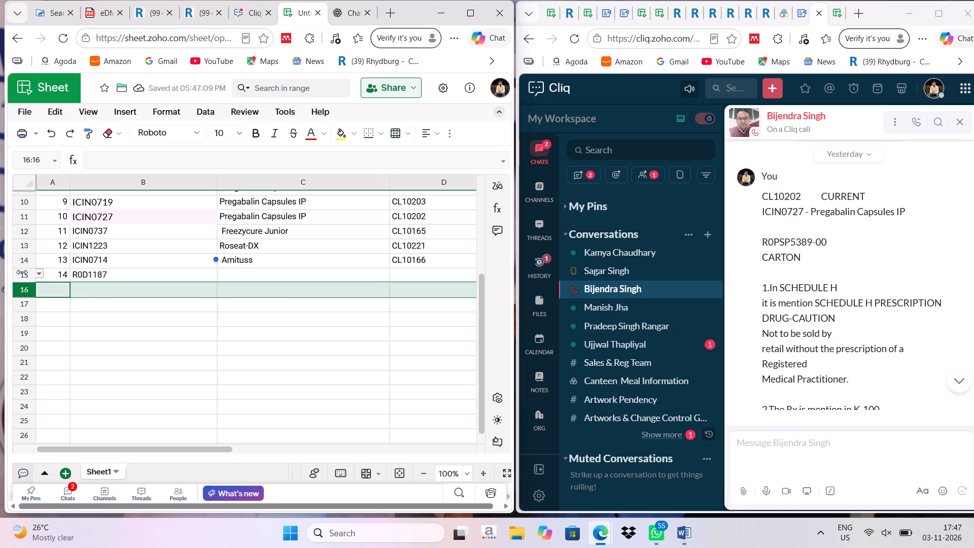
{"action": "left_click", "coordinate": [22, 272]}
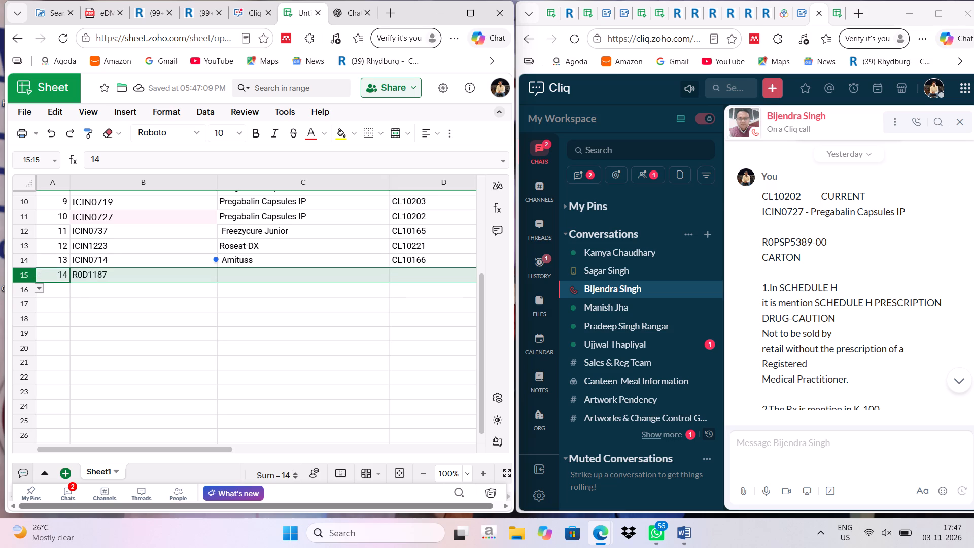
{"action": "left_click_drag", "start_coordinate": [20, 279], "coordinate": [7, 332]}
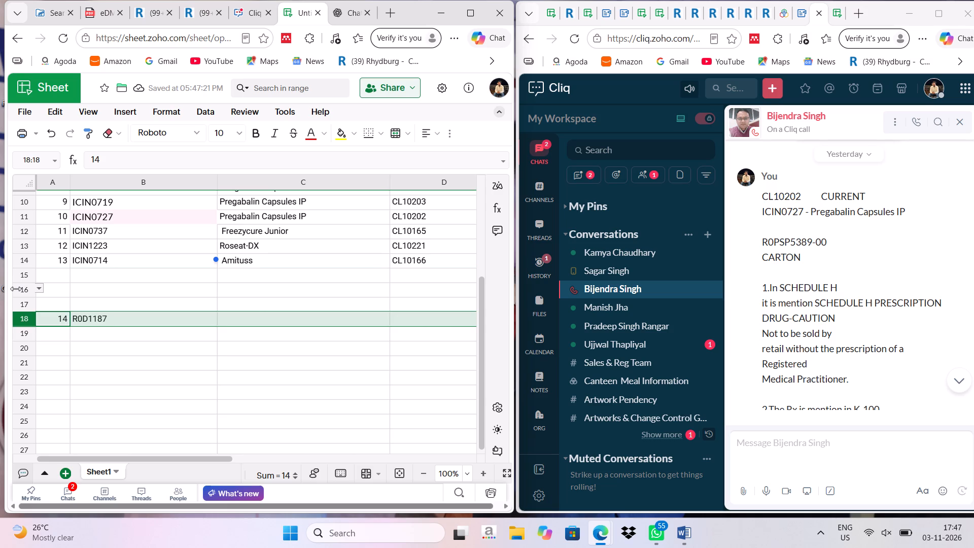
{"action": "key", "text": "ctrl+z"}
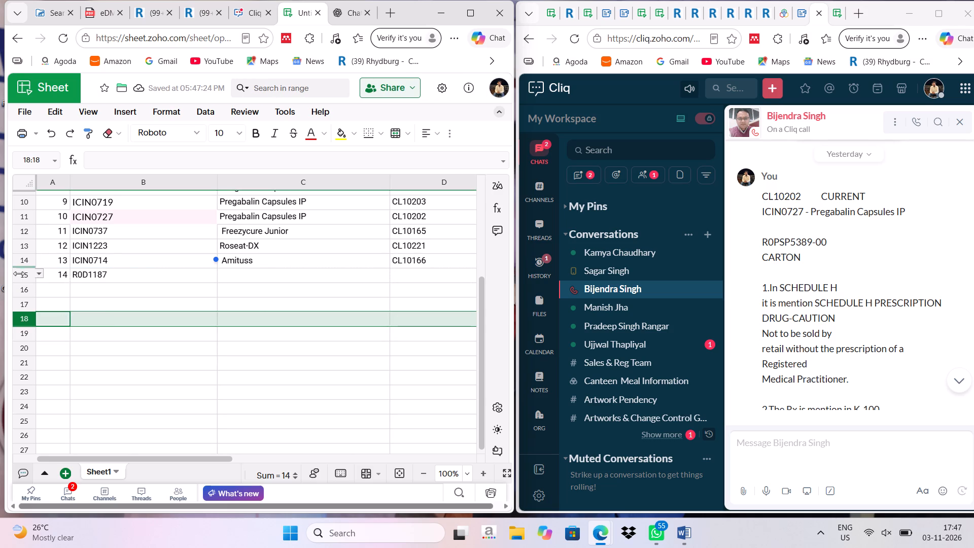
Increase the height of row 15, the R0D1187 entry, to about four times the standard row height.
{"action": "left_click", "coordinate": [20, 276]}
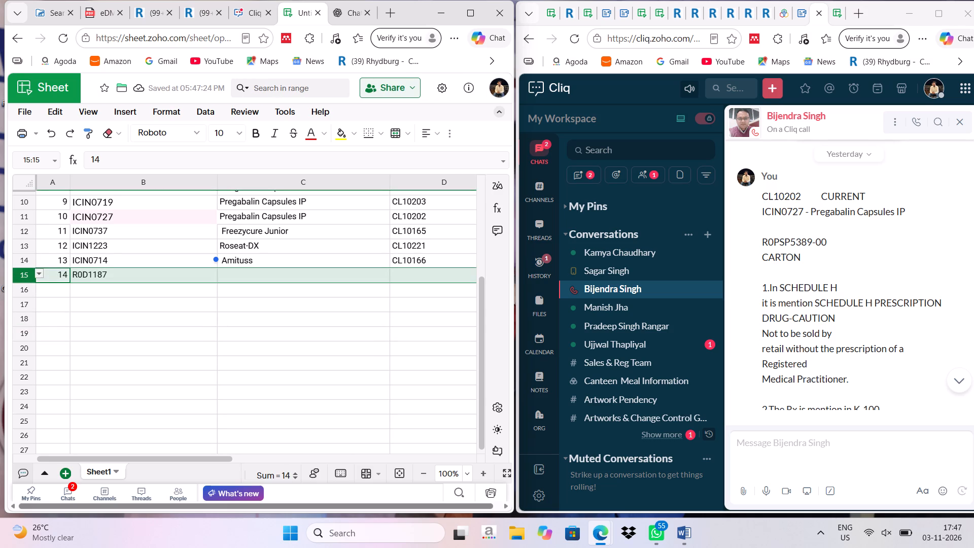
{"action": "left_click_drag", "start_coordinate": [27, 282], "coordinate": [23, 327]}
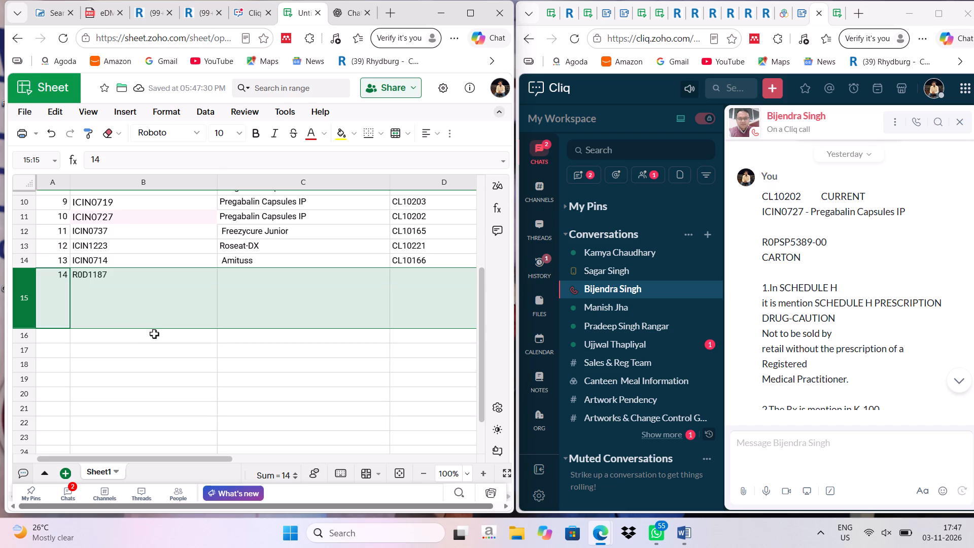
Copy the R0D1187 generic name, Paracetamol, Phenylephrine HCl & Chlorpheniramine Maleate Syrup 125/5/1mg / 5ml, from the SO4595 impacted-products sheet.
{"action": "left_click", "coordinate": [249, 307]}
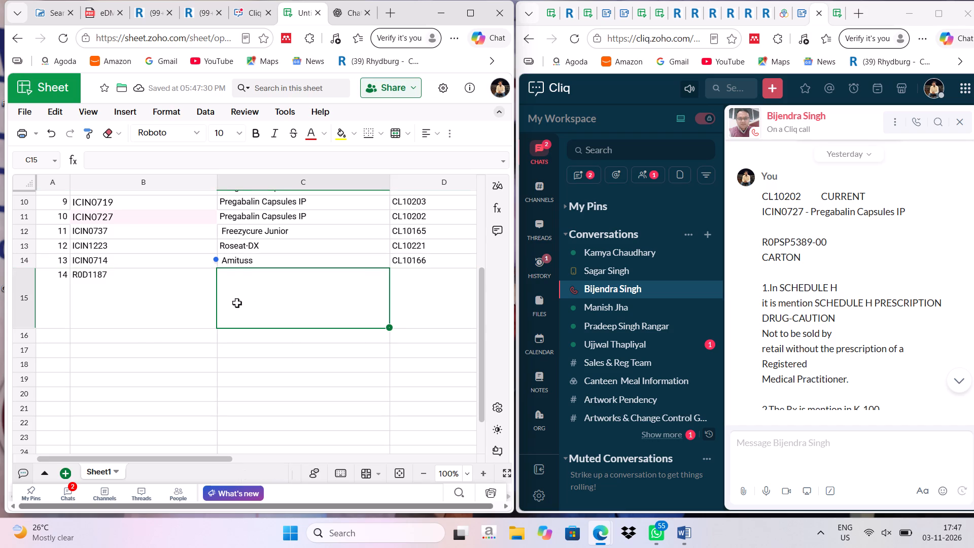
{"action": "left_click", "coordinate": [832, 13]}
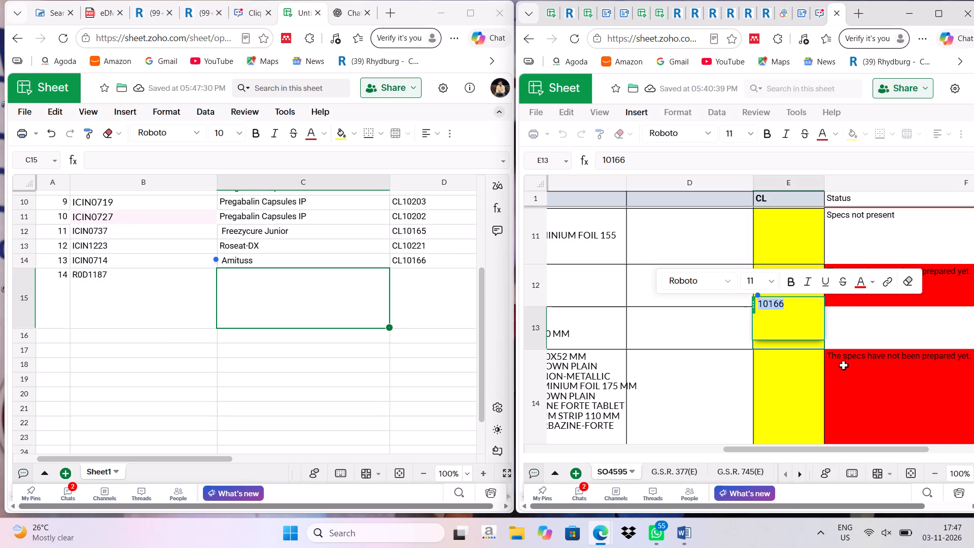
{"action": "left_click", "coordinate": [812, 379]}
{"action": "scroll", "coordinate": [797, 330], "scroll_direction": "right", "scroll_amount": 4}
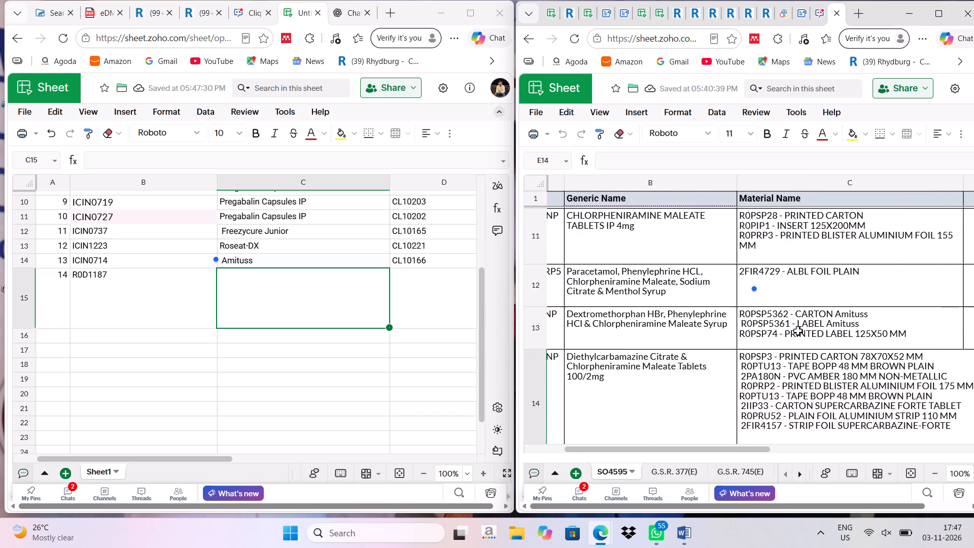
{"action": "scroll", "coordinate": [797, 330], "scroll_direction": "right", "scroll_amount": 7}
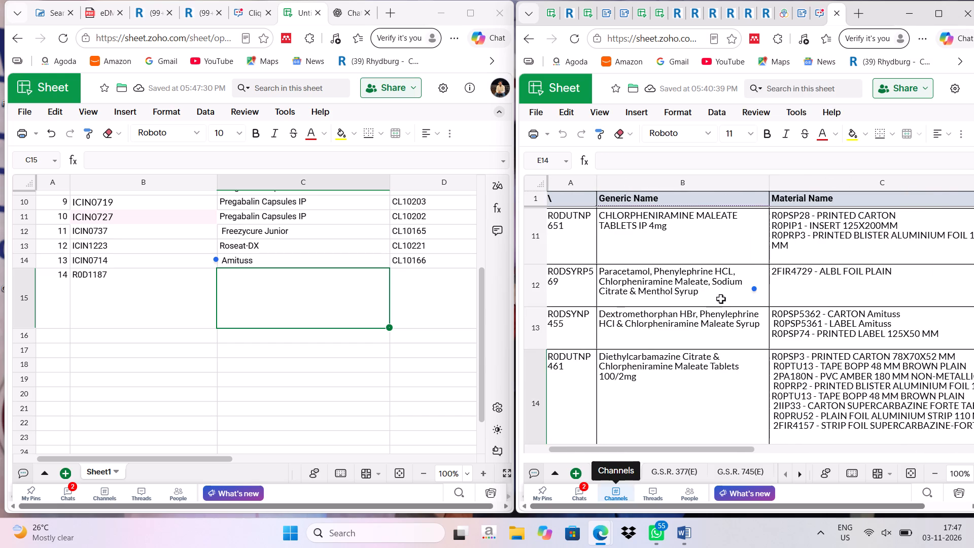
{"action": "scroll", "coordinate": [720, 298], "scroll_direction": "right", "scroll_amount": 2}
{"action": "scroll", "coordinate": [735, 250], "scroll_direction": "up", "scroll_amount": 14}
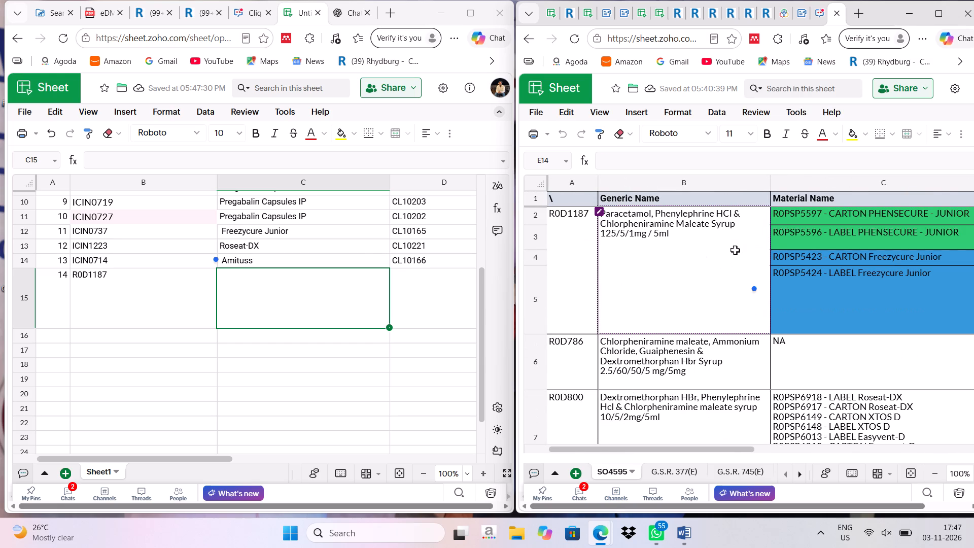
{"action": "left_click", "coordinate": [611, 223]}
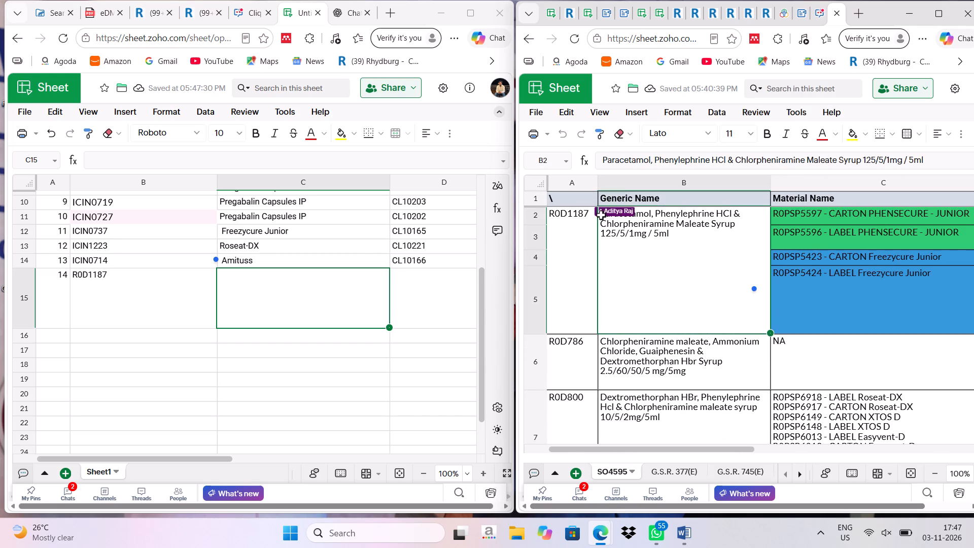
{"action": "double_click", "coordinate": [615, 218]}
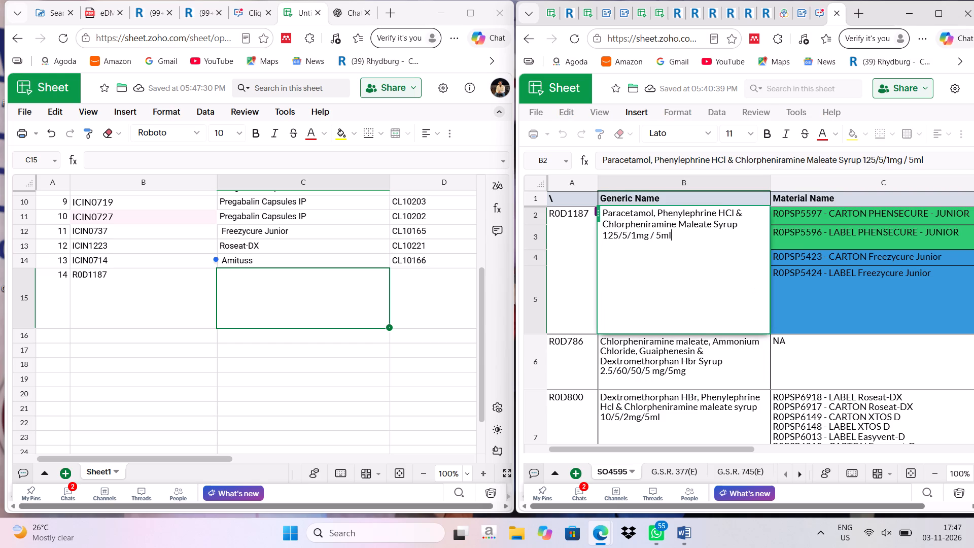
{"action": "left_click_drag", "start_coordinate": [603, 211], "coordinate": [658, 230]}
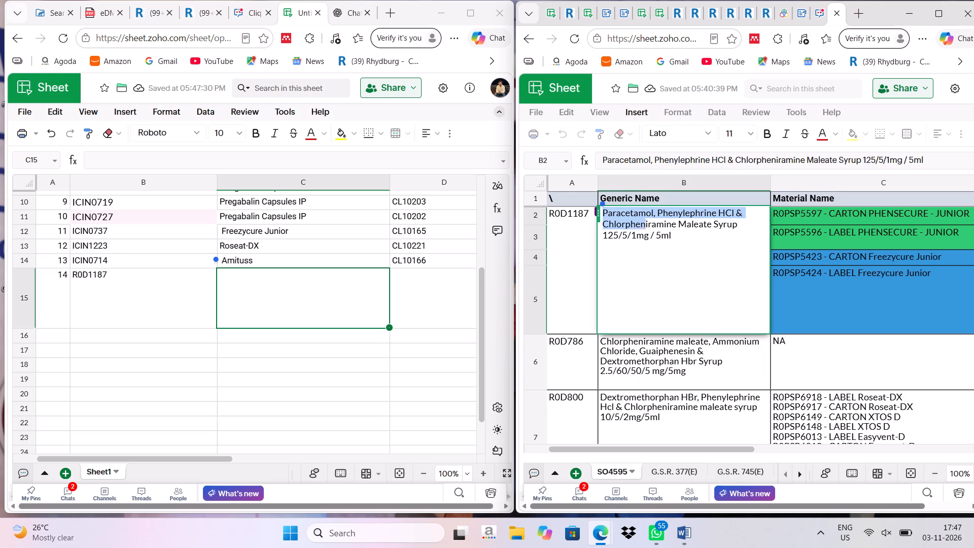
{"action": "left_click_drag", "start_coordinate": [658, 230], "coordinate": [706, 243]}
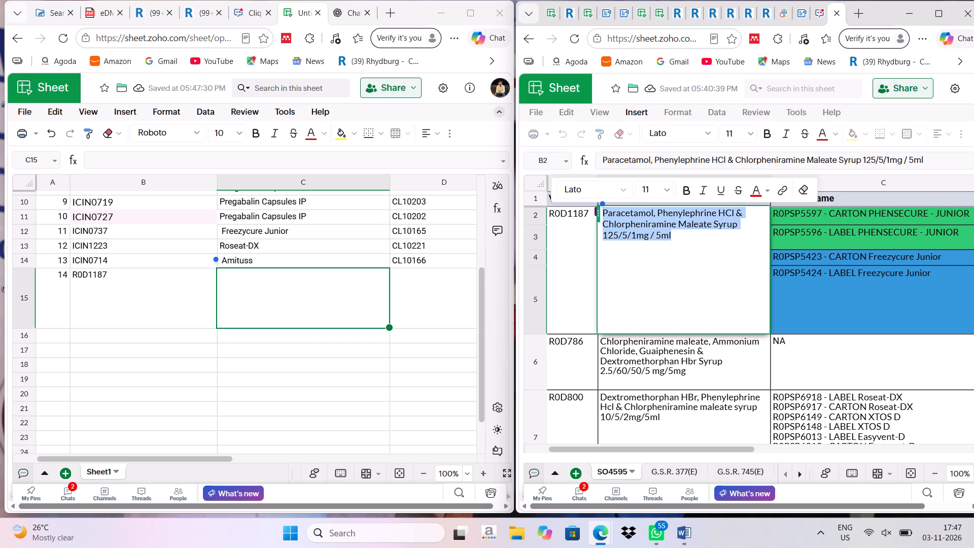
{"action": "right_click", "coordinate": [646, 221]}
Paste the copied generic name into cell C15 of the tracking sheet as the R0D1187 product name.
{"action": "left_click", "coordinate": [386, 225]}
{"action": "left_click", "coordinate": [236, 275]}
{"action": "double_click", "coordinate": [234, 280]}
{"action": "left_click", "coordinate": [234, 280]}
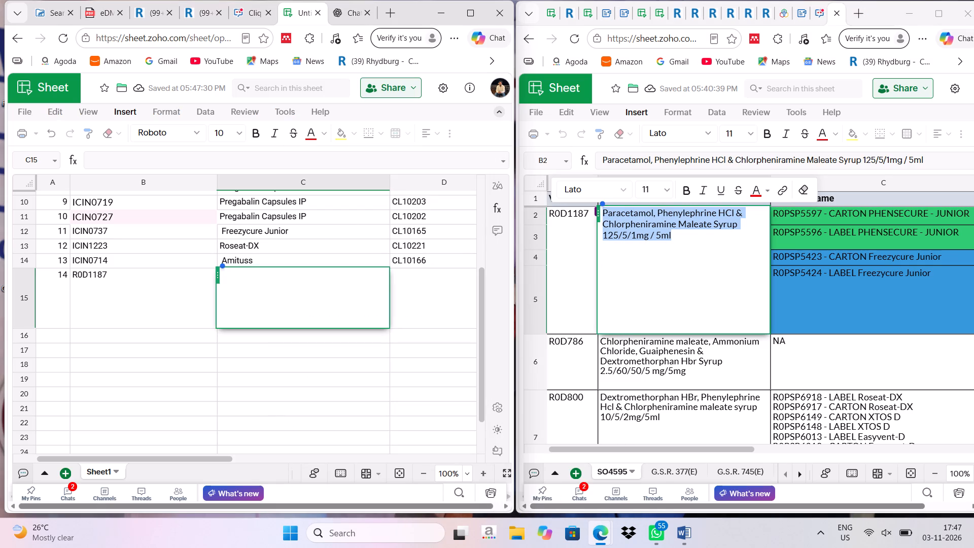
{"action": "key", "text": "ctrl+v"}
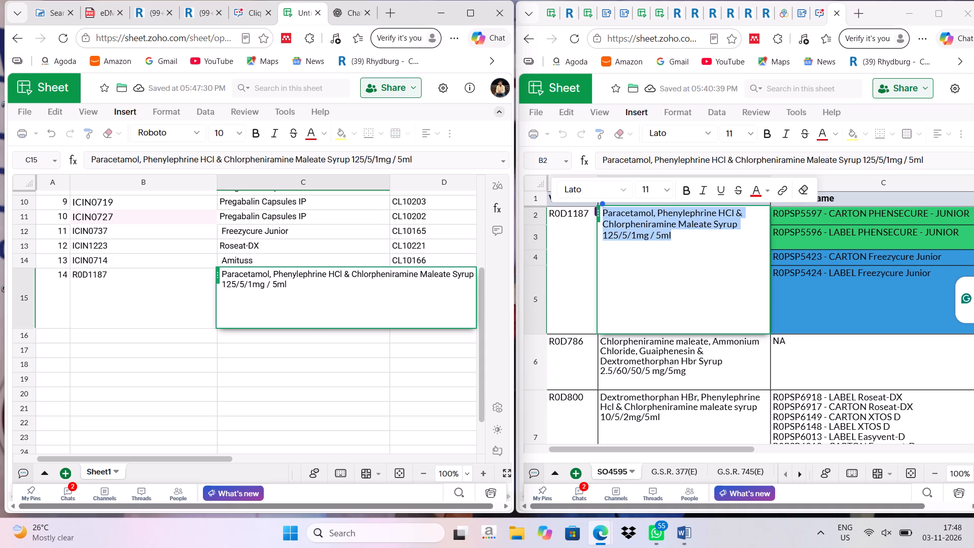
{"action": "left_click", "coordinate": [360, 357]}
Set the product name in cell C15 to wrap within its column.
{"action": "left_click", "coordinate": [341, 298]}
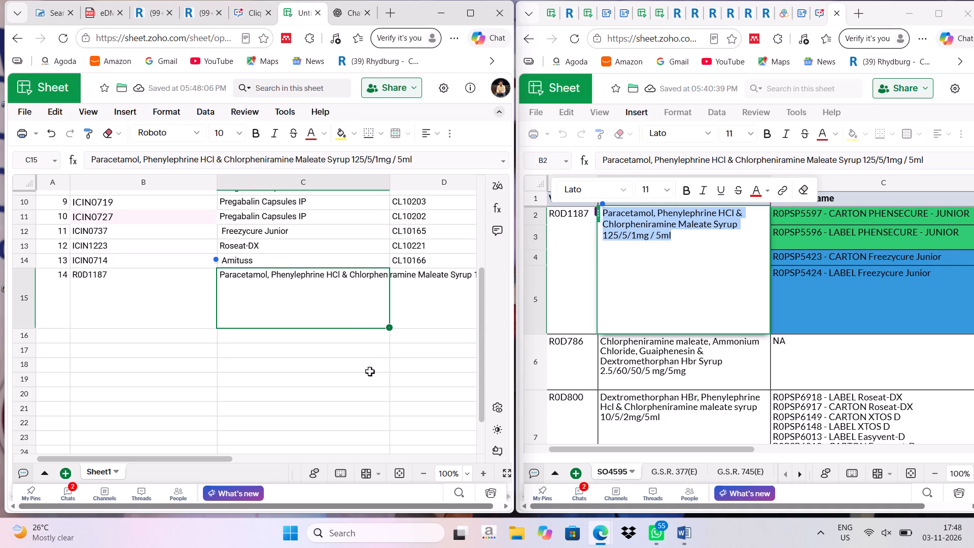
{"action": "scroll", "coordinate": [369, 371], "scroll_direction": "left", "scroll_amount": 1}
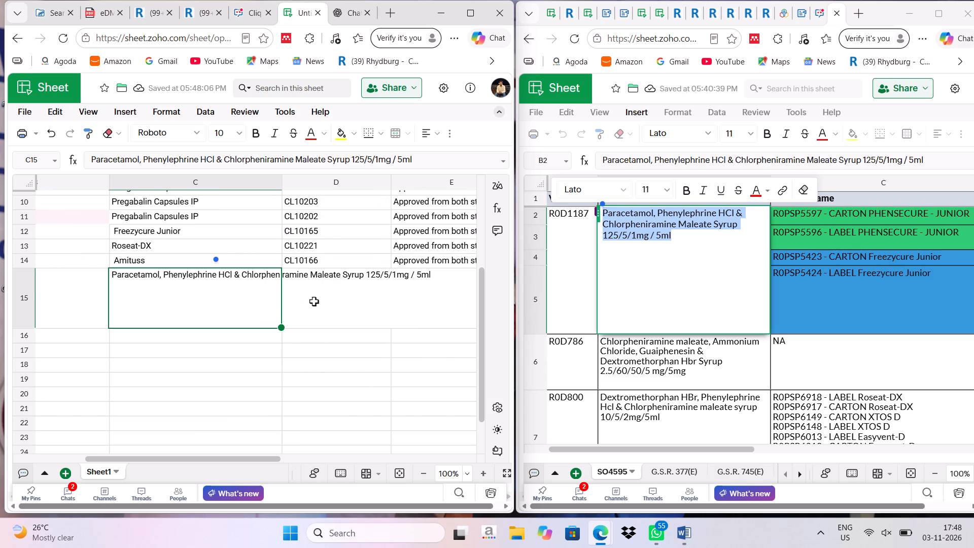
{"action": "left_click", "coordinate": [477, 23]}
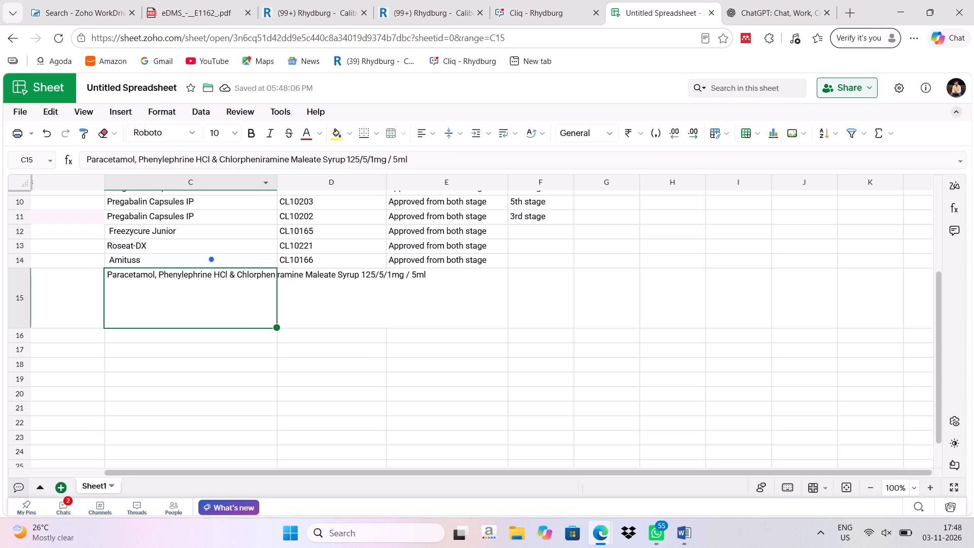
{"action": "left_click", "coordinate": [503, 133]}
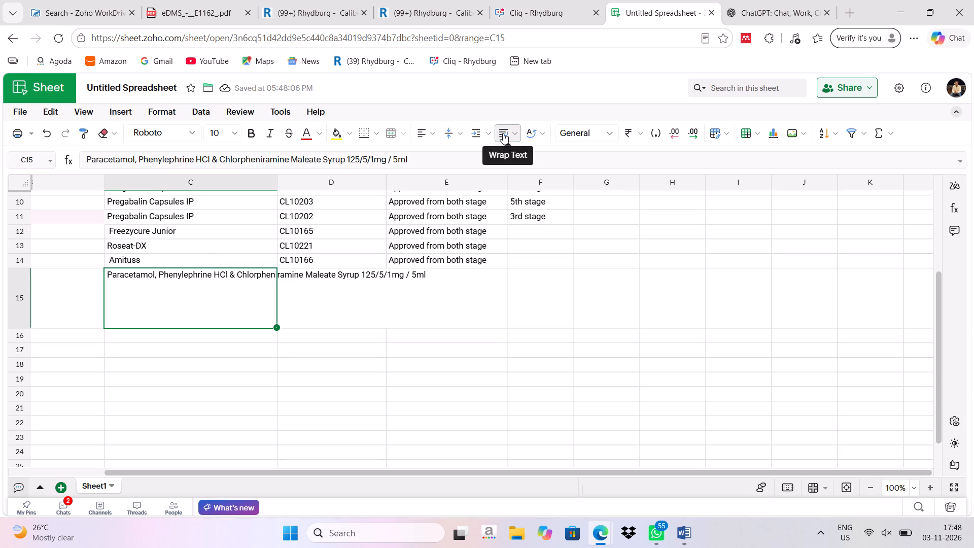
{"action": "left_click", "coordinate": [533, 172]}
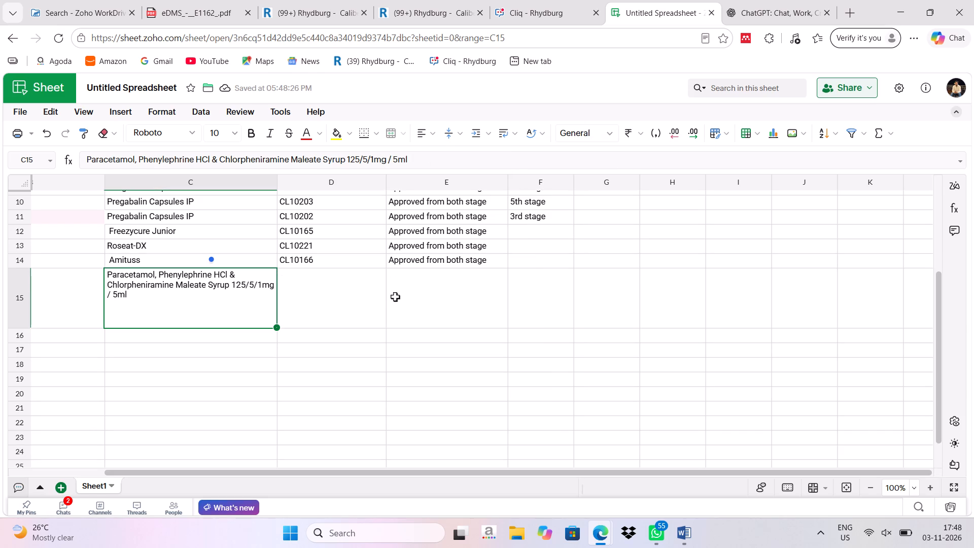
{"action": "left_click", "coordinate": [500, 130]}
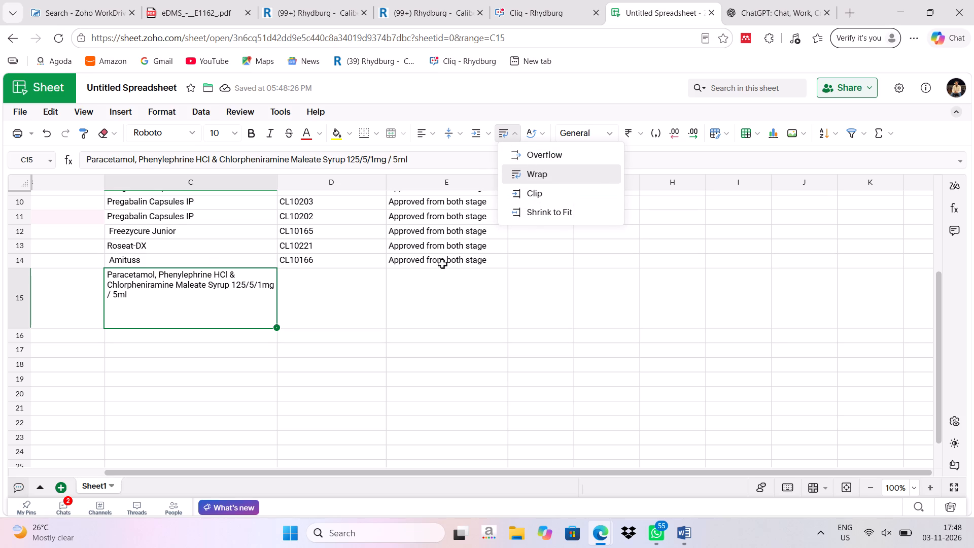
{"action": "left_click", "coordinate": [296, 307]}
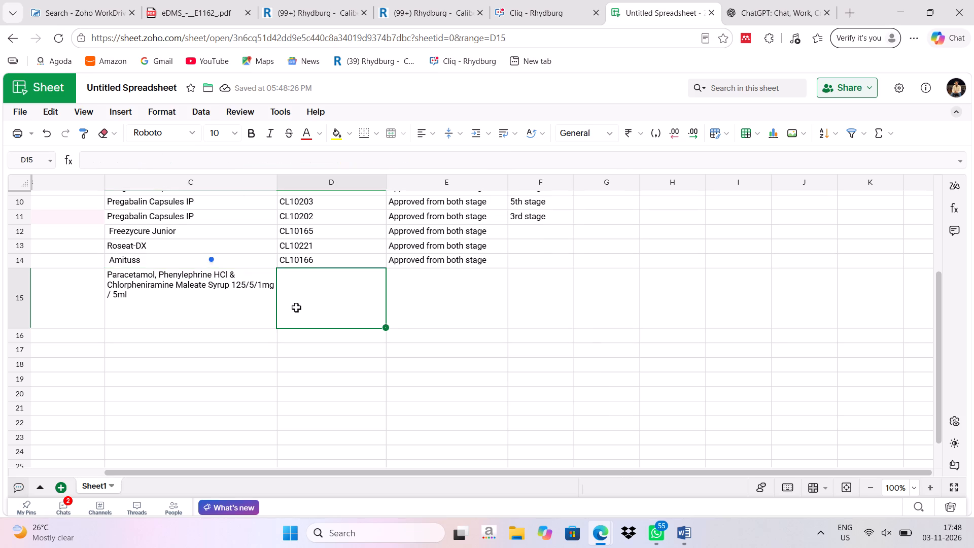
Copy the status remark "In the Artwork it is already mentioned..." for the PHENSECURE - JUNIOR label, cell F3 of the SO4595 sheet.
{"action": "scroll", "coordinate": [196, 301], "scroll_direction": "right", "scroll_amount": 3}
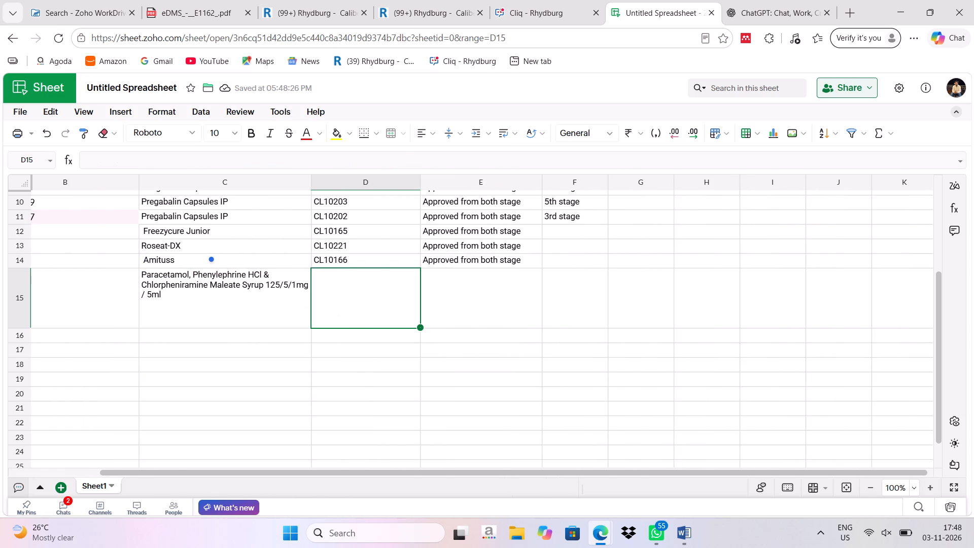
{"action": "left_click", "coordinate": [935, 10]}
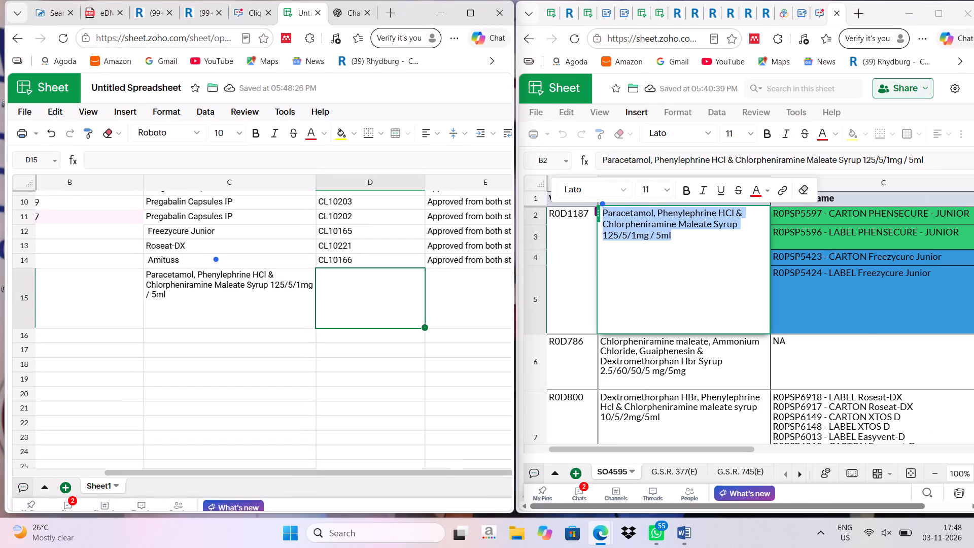
{"action": "left_click", "coordinate": [676, 272]}
{"action": "scroll", "coordinate": [676, 272], "scroll_direction": "left", "scroll_amount": 1}
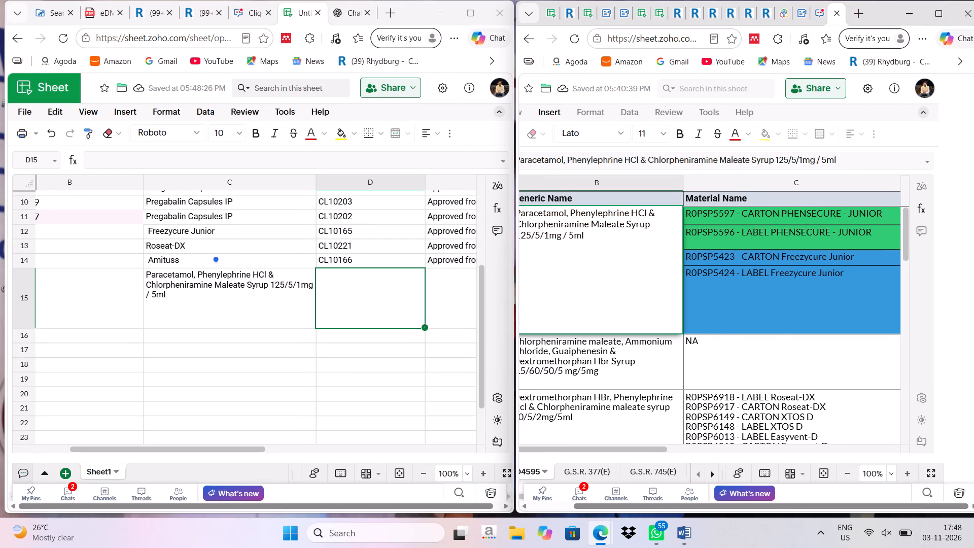
{"action": "scroll", "coordinate": [676, 272], "scroll_direction": "left", "scroll_amount": 2}
{"action": "scroll", "coordinate": [751, 405], "scroll_direction": "right", "scroll_amount": 1}
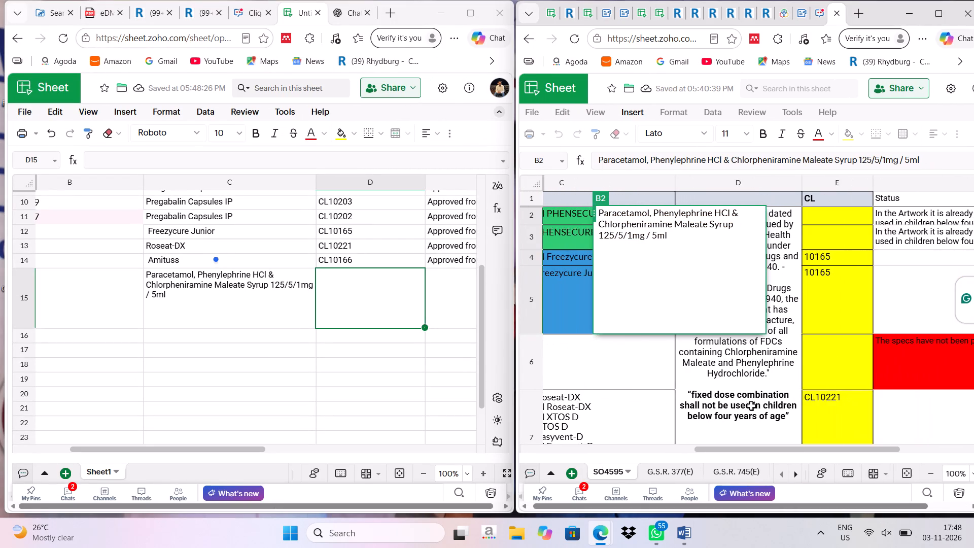
{"action": "scroll", "coordinate": [751, 405], "scroll_direction": "right", "scroll_amount": 1}
{"action": "left_click", "coordinate": [751, 405]}
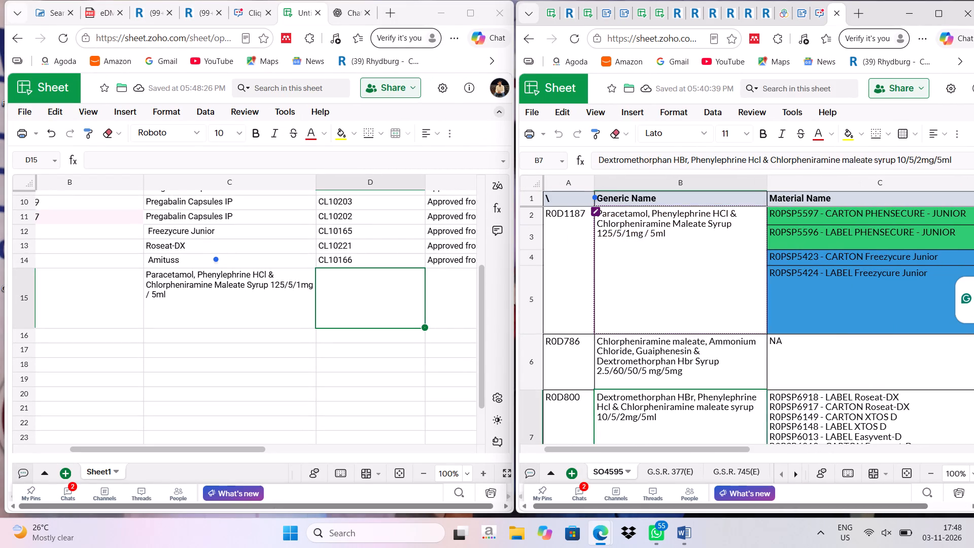
{"action": "scroll", "coordinate": [751, 405], "scroll_direction": "left", "scroll_amount": 7}
{"action": "scroll", "coordinate": [751, 405], "scroll_direction": "right", "scroll_amount": 13}
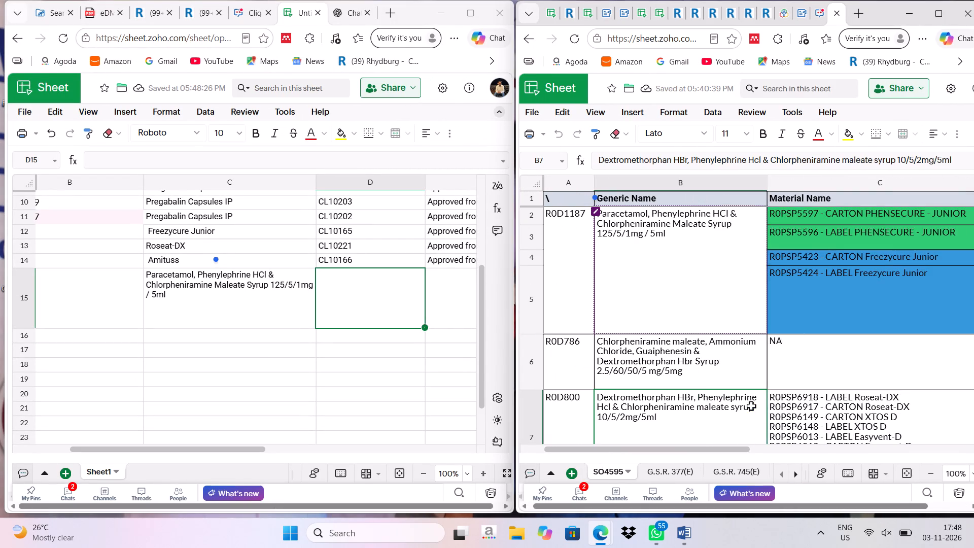
{"action": "scroll", "coordinate": [773, 310], "scroll_direction": "left", "scroll_amount": 3}
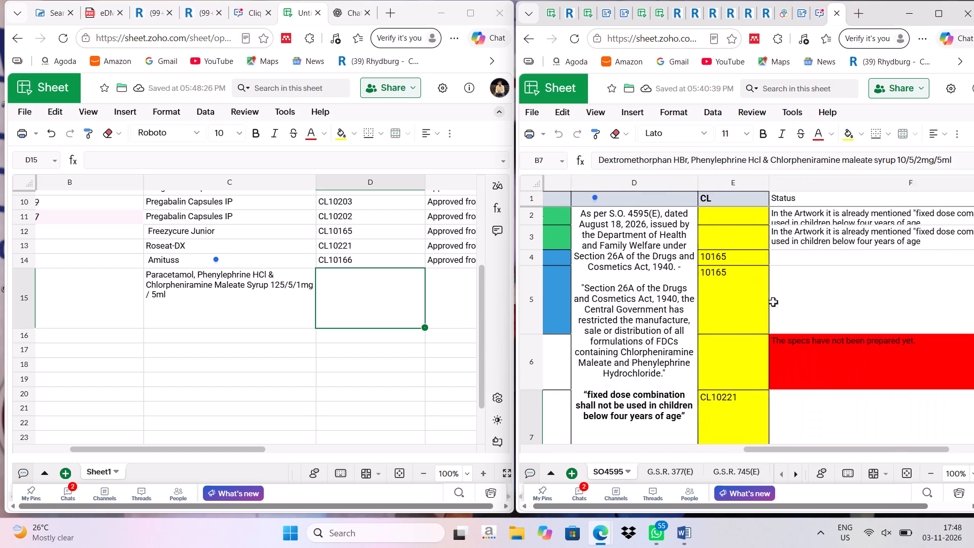
{"action": "scroll", "coordinate": [773, 301], "scroll_direction": "left", "scroll_amount": 2}
{"action": "double_click", "coordinate": [768, 232]}
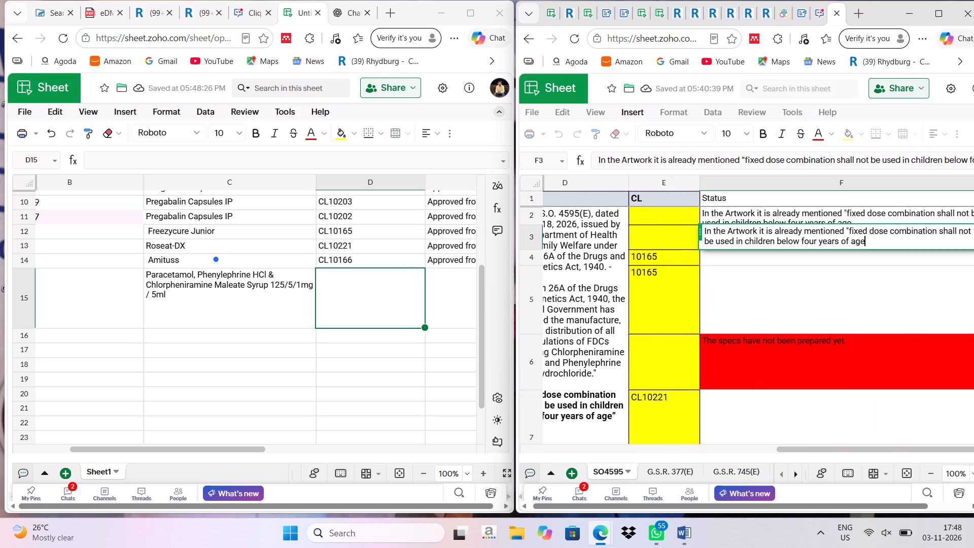
{"action": "left_click_drag", "start_coordinate": [703, 235], "coordinate": [724, 237]}
{"action": "left_click_drag", "start_coordinate": [724, 237], "coordinate": [745, 237]}
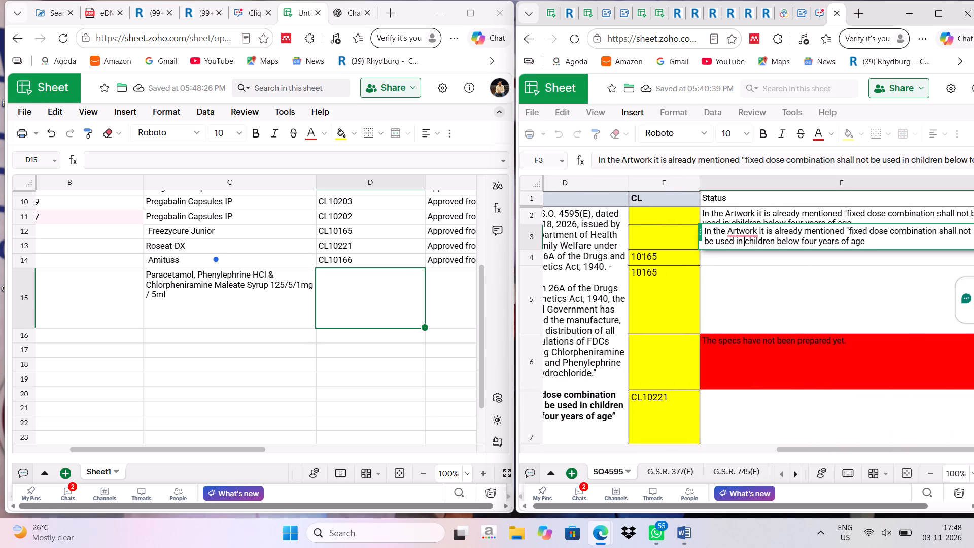
{"action": "left_click_drag", "start_coordinate": [704, 227], "coordinate": [857, 247]}
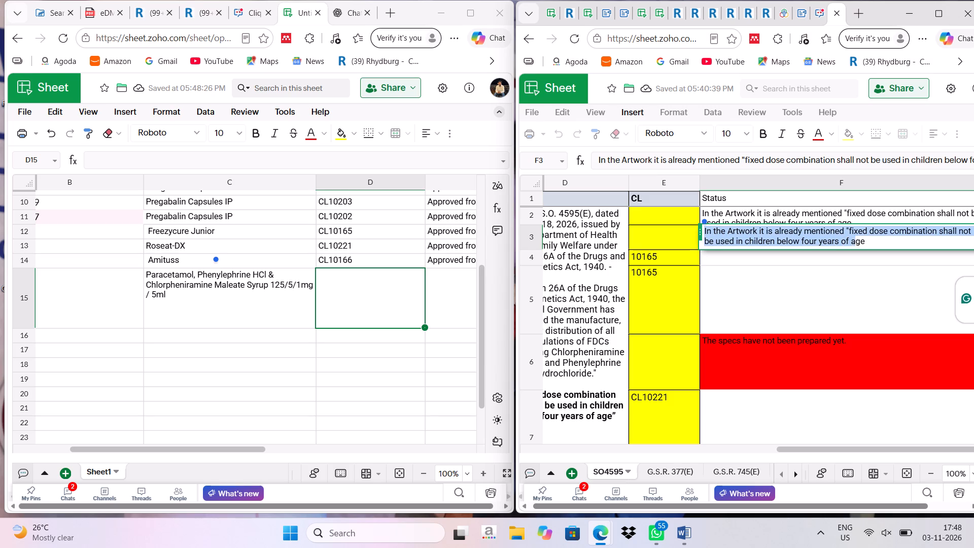
{"action": "left_click_drag", "start_coordinate": [857, 247], "coordinate": [865, 251]}
{"action": "key", "text": "ctrl+c"}
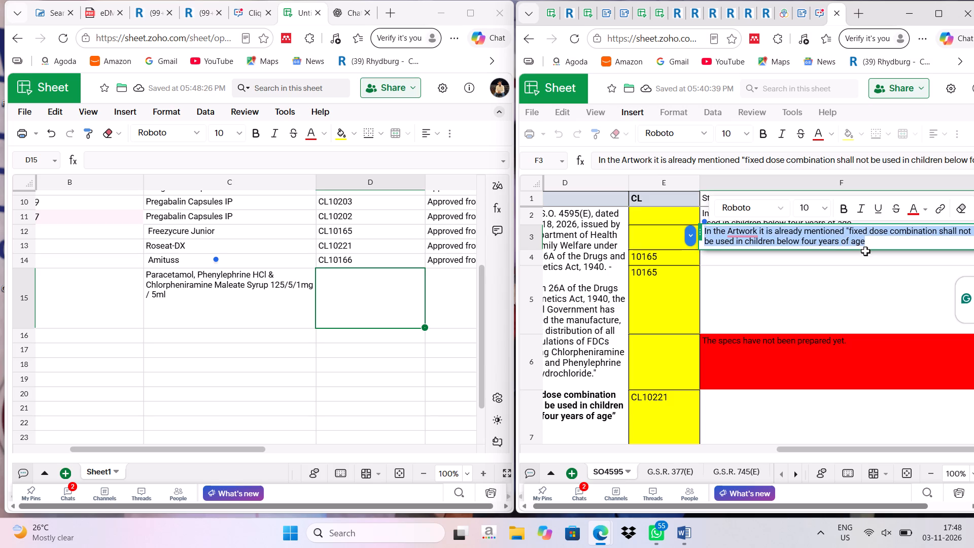
Fill cell D15 of the tracking sheet with "CL is not run because of" followed by the copied artwork status remark.
{"action": "left_click", "coordinate": [377, 281]}
{"action": "left_click", "coordinate": [377, 281]}
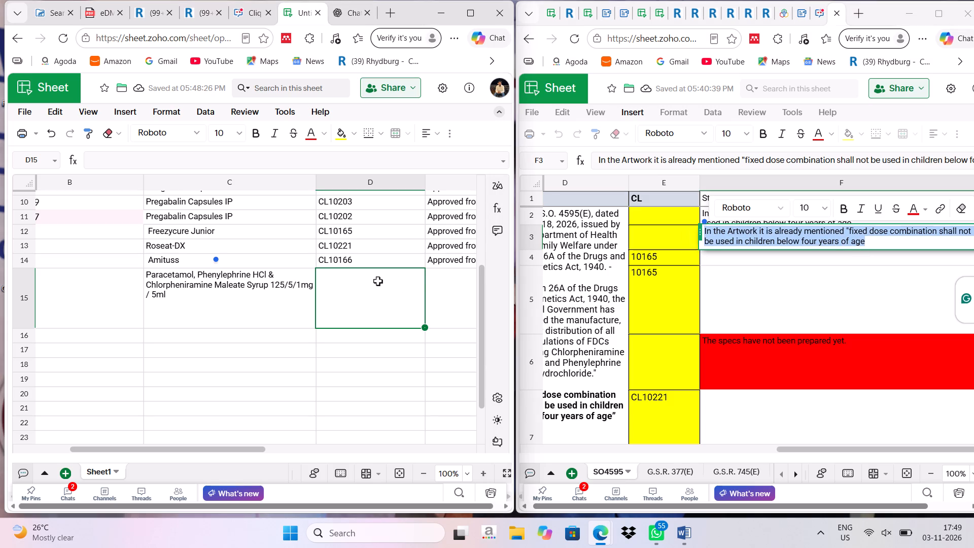
{"action": "left_click", "coordinate": [464, 13]}
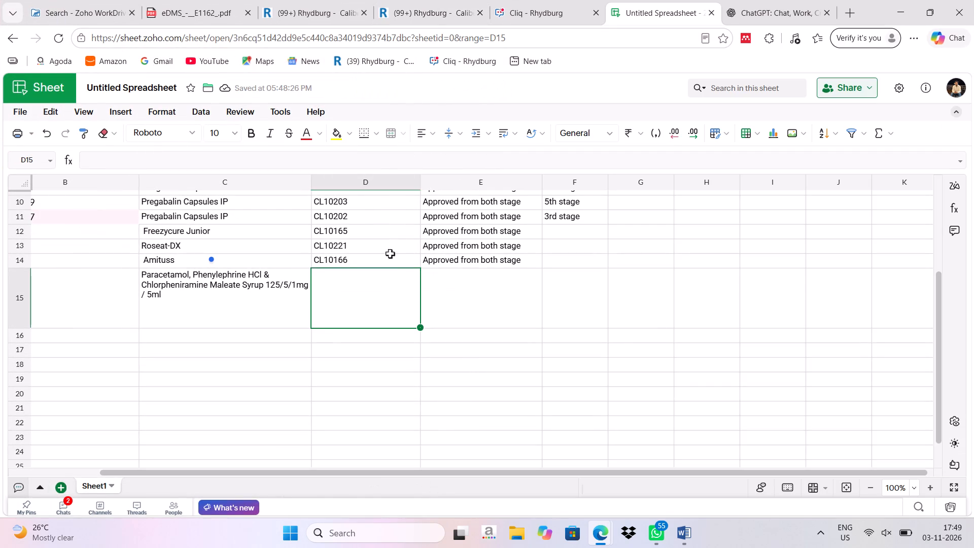
{"action": "double_click", "coordinate": [365, 297]}
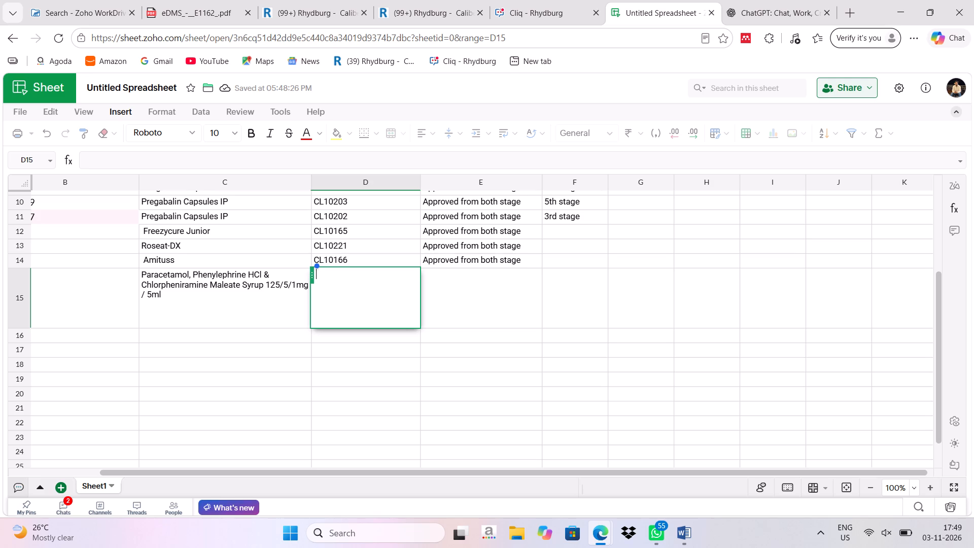
{"action": "type", "text": "CL is not run because io"}
{"action": "key", "text": "BackSpace"}
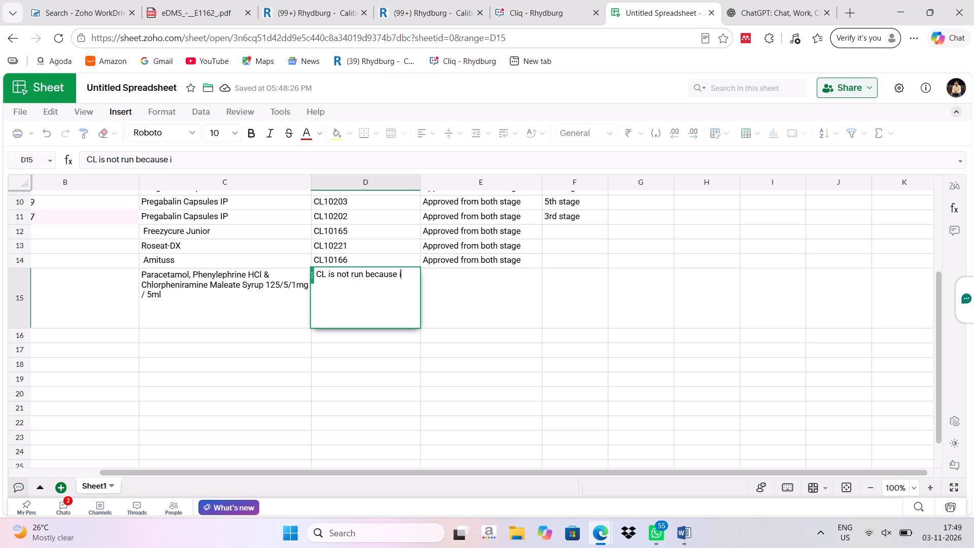
{"action": "key", "text": "BackSpace"}
{"action": "type", "text": "oggggg"}
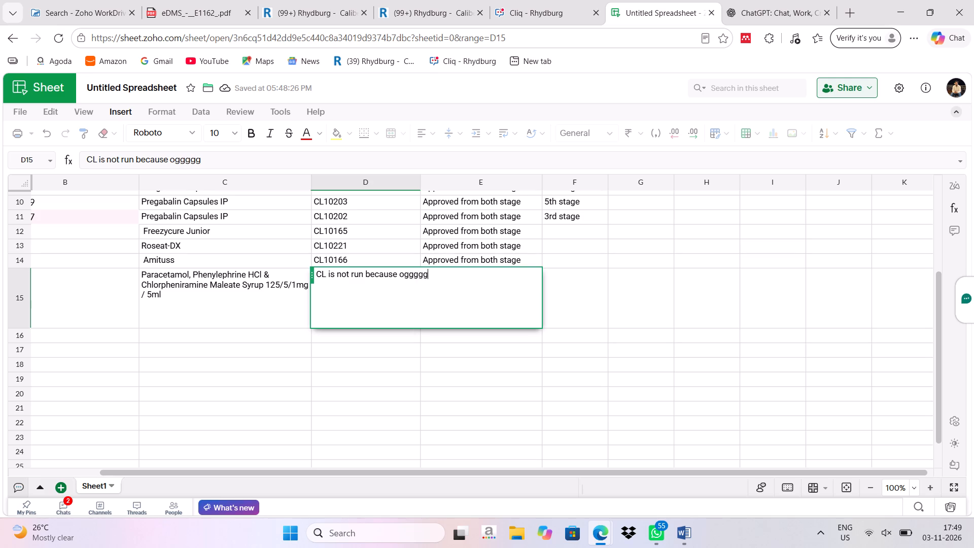
{"action": "key", "text": "BackSpace"}
{"action": "key", "text": "BackSpace"}
{"action": "key", "text": "BackSpace"}
{"action": "key", "text": "BackSpace"}
{"action": "key", "text": "BackSpace"}
{"action": "key", "text": "BackSpace"}
{"action": "type", "text": "of"}
{"action": "key", "text": "space"}
{"action": "key", "text": "ctrl+v"}
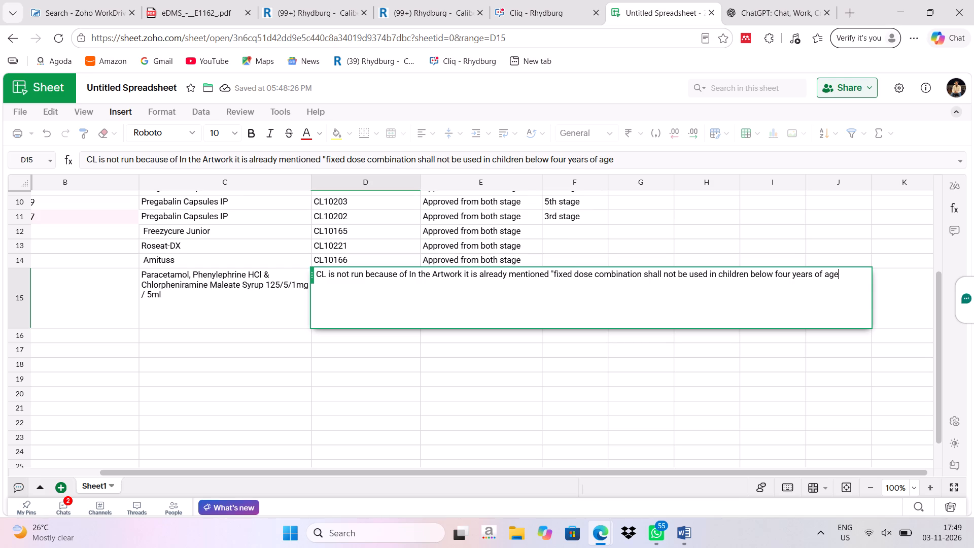
Commit the CL remark in cell D15 and set it to wrap within its column.
{"action": "left_click", "coordinate": [503, 134]}
{"action": "left_click_drag", "start_coordinate": [496, 302], "coordinate": [497, 297]}
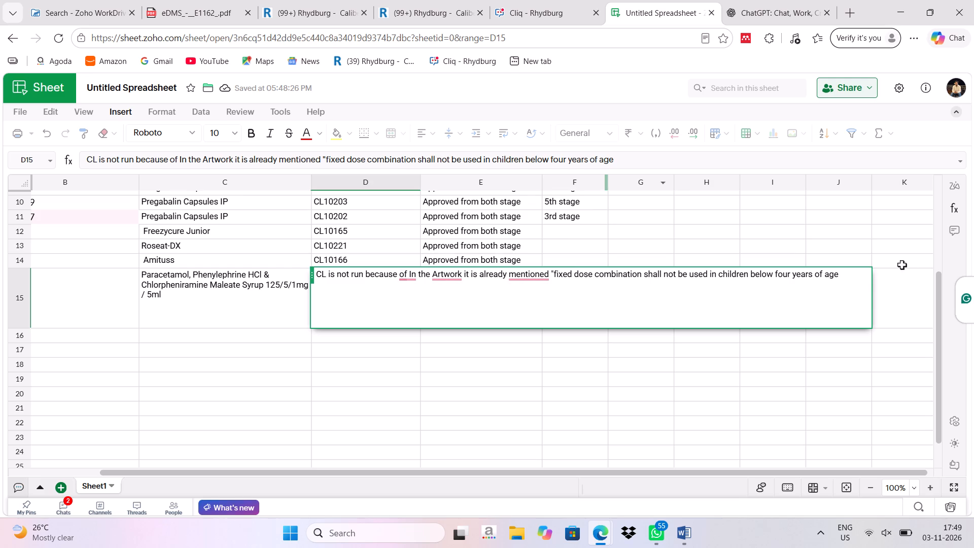
{"action": "left_click", "coordinate": [511, 130]}
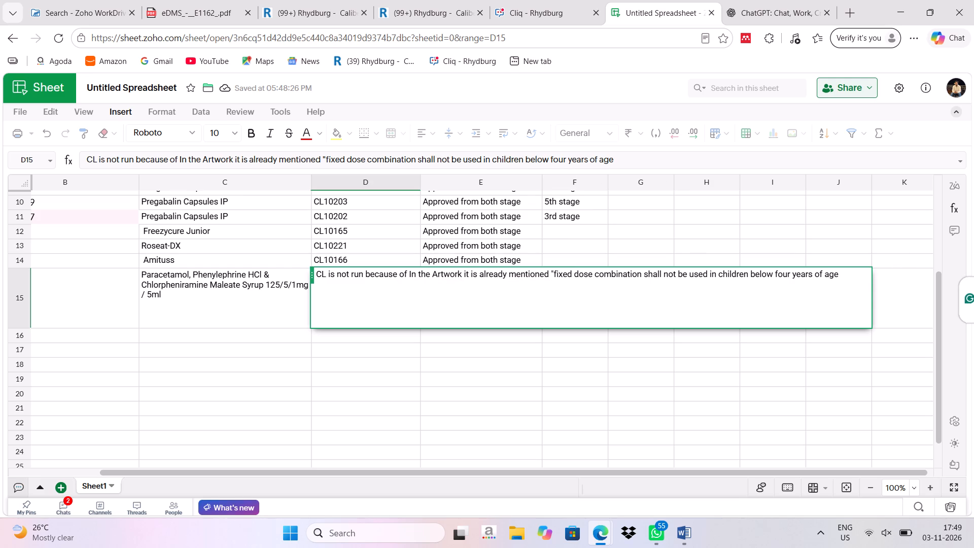
{"action": "left_click_drag", "start_coordinate": [336, 370], "coordinate": [336, 365]}
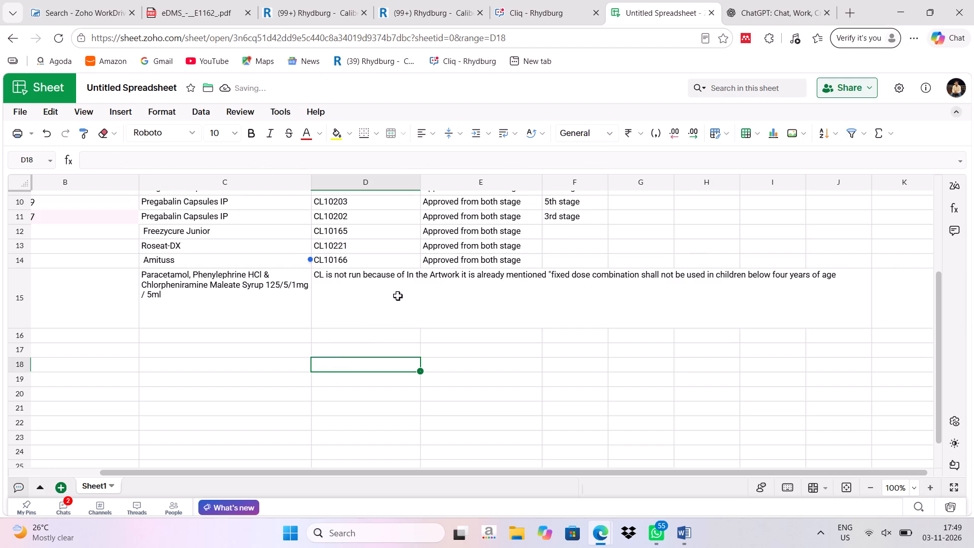
{"action": "left_click", "coordinate": [434, 287]}
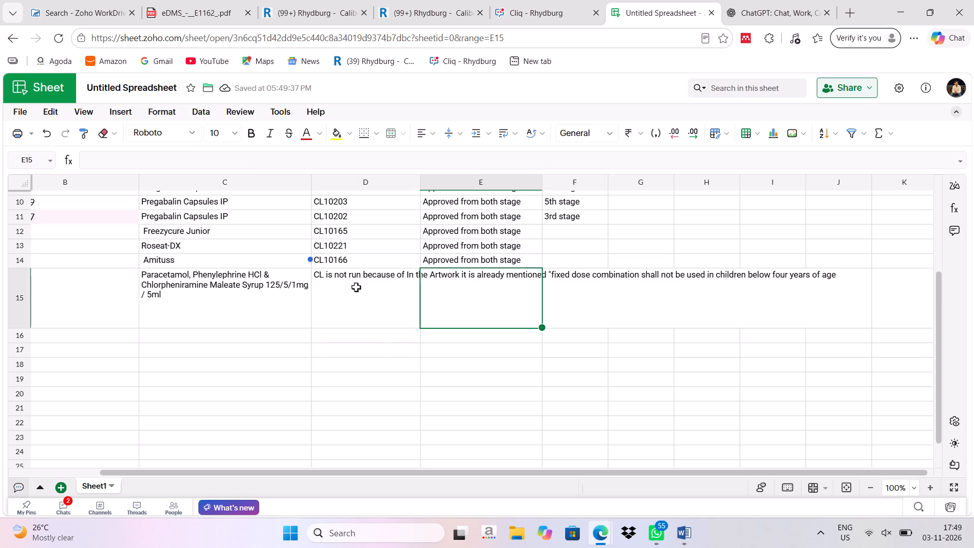
{"action": "left_click", "coordinate": [320, 279]}
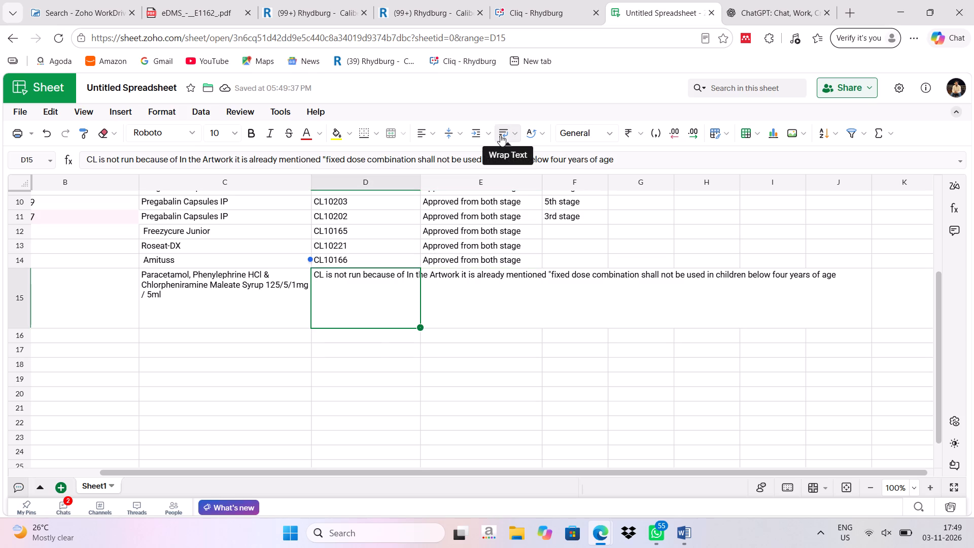
{"action": "left_click", "coordinate": [502, 135]}
{"action": "left_click", "coordinate": [525, 174]}
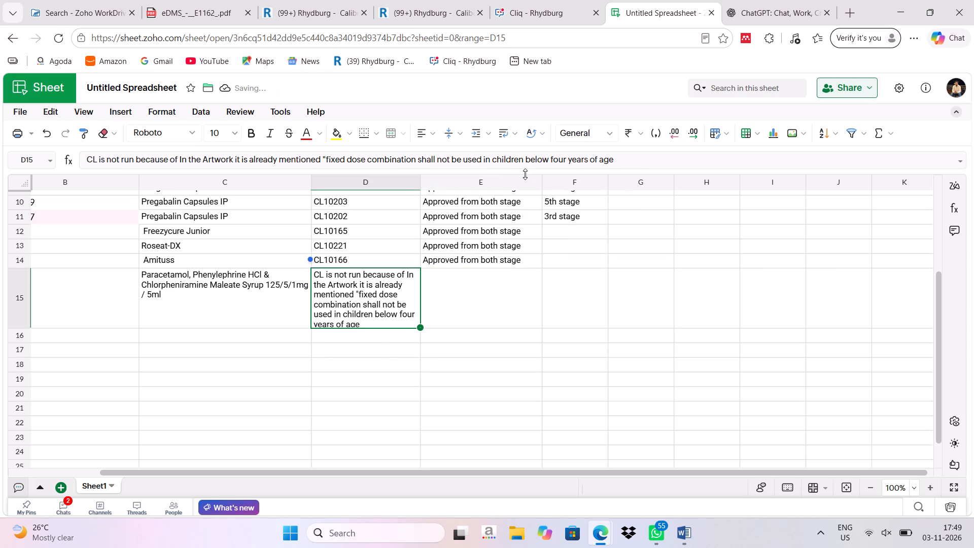
Increase the height of row 15, the R0D1187 entry, to about five times the standard row height to fit the wrapped remark.
{"action": "left_click", "coordinate": [454, 291]}
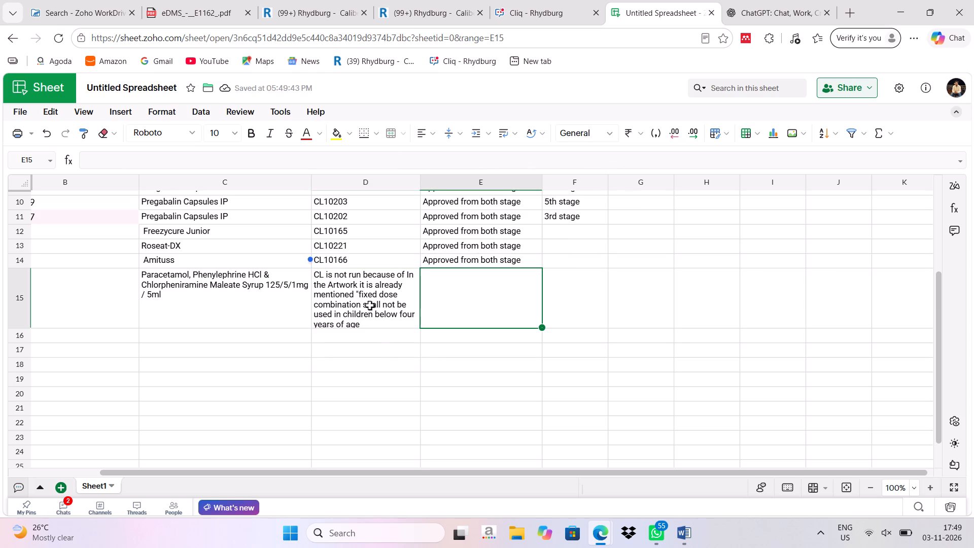
{"action": "left_click", "coordinate": [369, 305]}
{"action": "scroll", "coordinate": [331, 311], "scroll_direction": "right", "scroll_amount": 7}
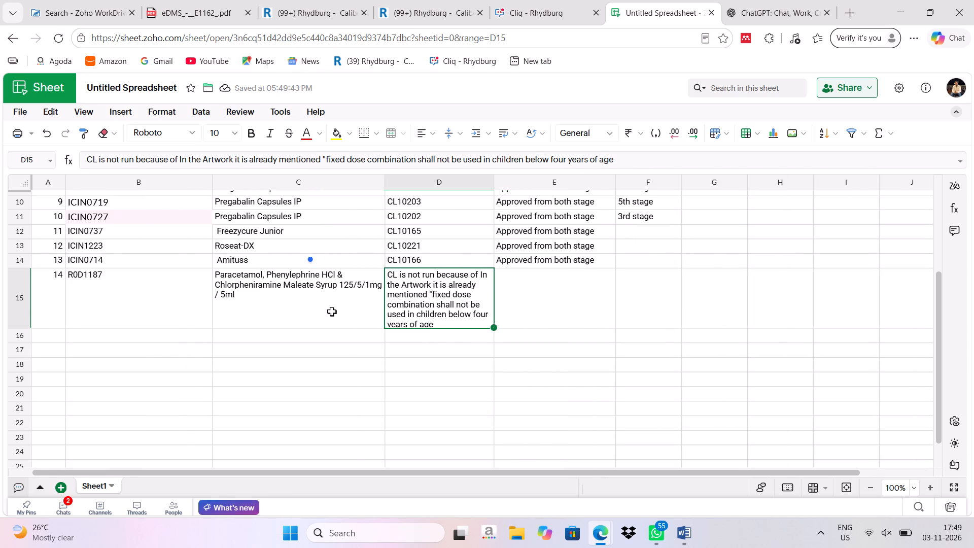
{"action": "left_click", "coordinate": [228, 313]}
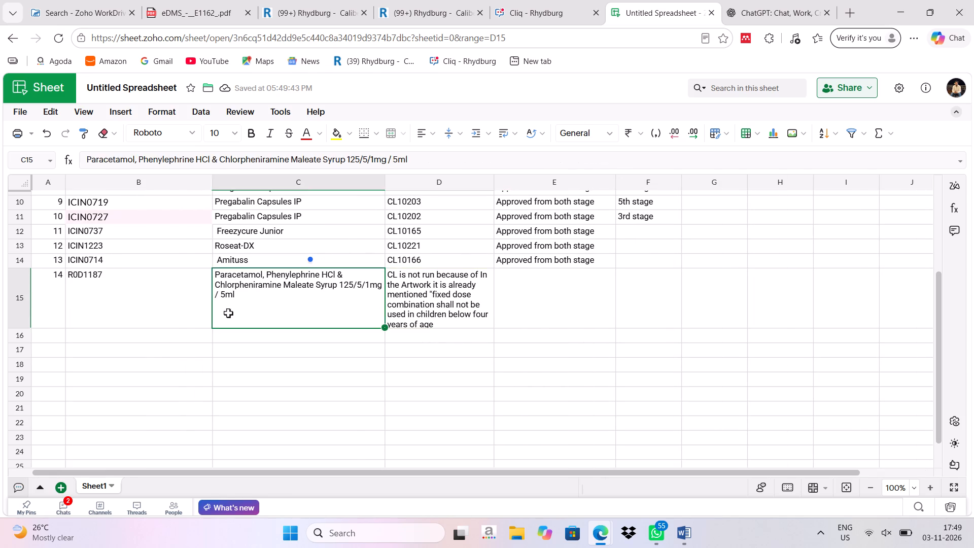
{"action": "left_click_drag", "start_coordinate": [108, 307], "coordinate": [98, 309]}
{"action": "left_click", "coordinate": [44, 280]}
{"action": "left_click", "coordinate": [17, 283]}
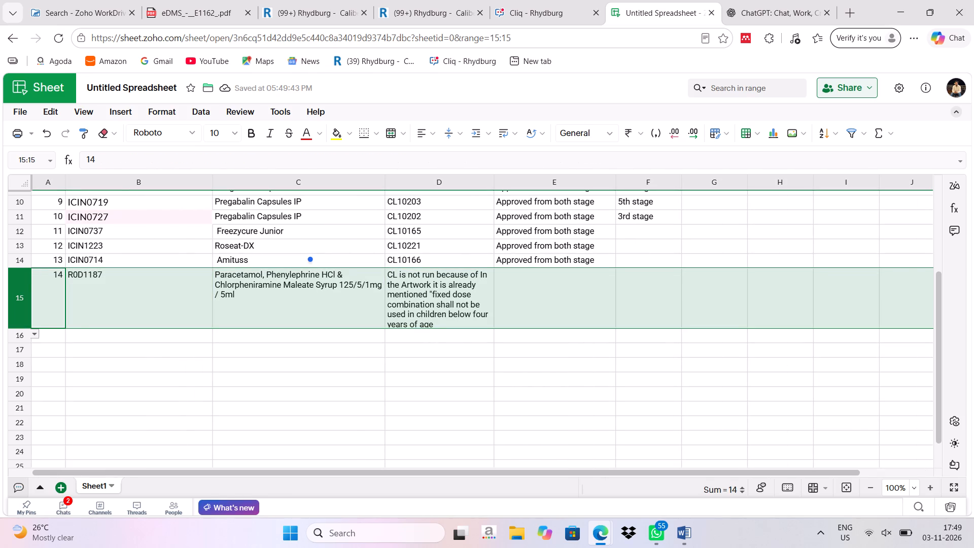
{"action": "left_click_drag", "start_coordinate": [17, 327], "coordinate": [18, 345]}
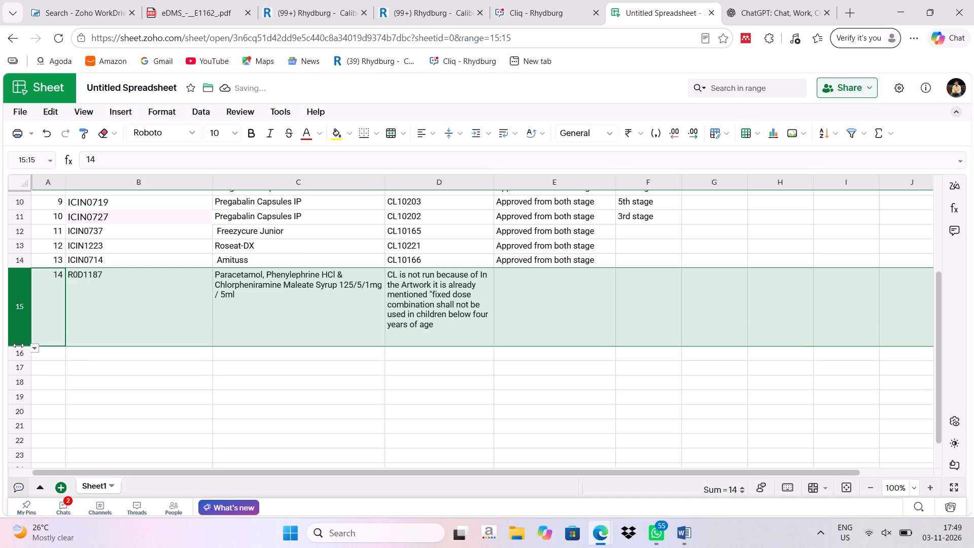
{"action": "left_click", "coordinate": [567, 296]}
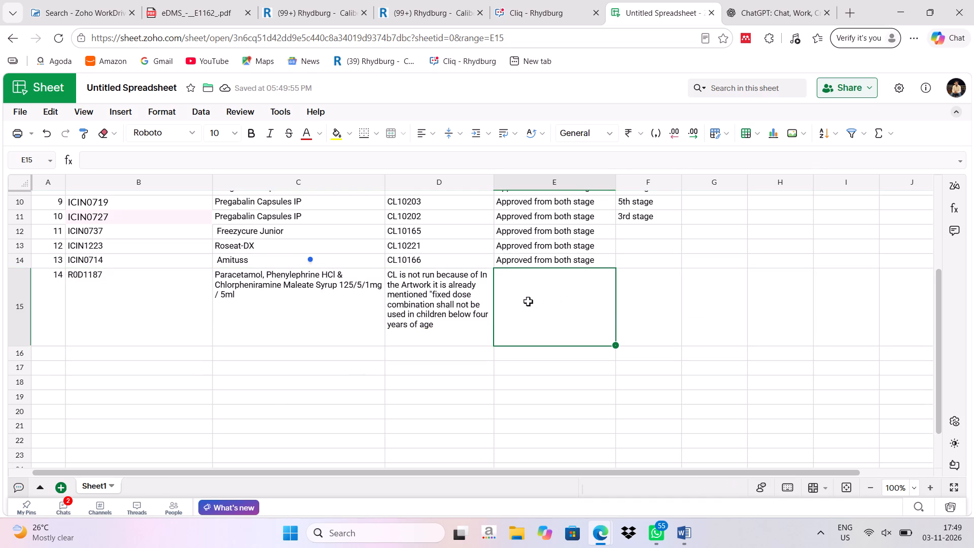
Enter serial number 15 in cell A16 of the tracking sheet.
{"action": "scroll", "coordinate": [530, 299], "scroll_direction": "up", "scroll_amount": 3}
{"action": "scroll", "coordinate": [534, 291], "scroll_direction": "down", "scroll_amount": 2}
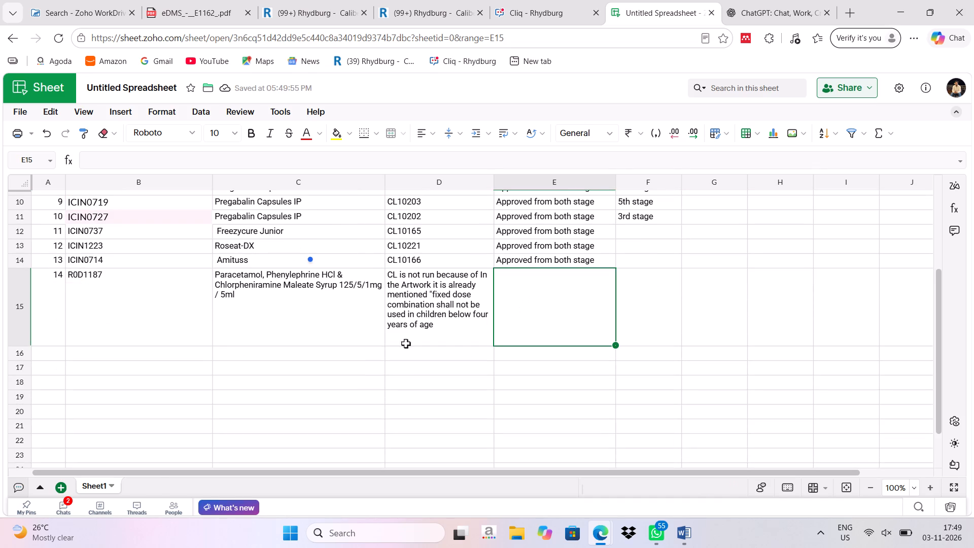
{"action": "double_click", "coordinate": [49, 353]}
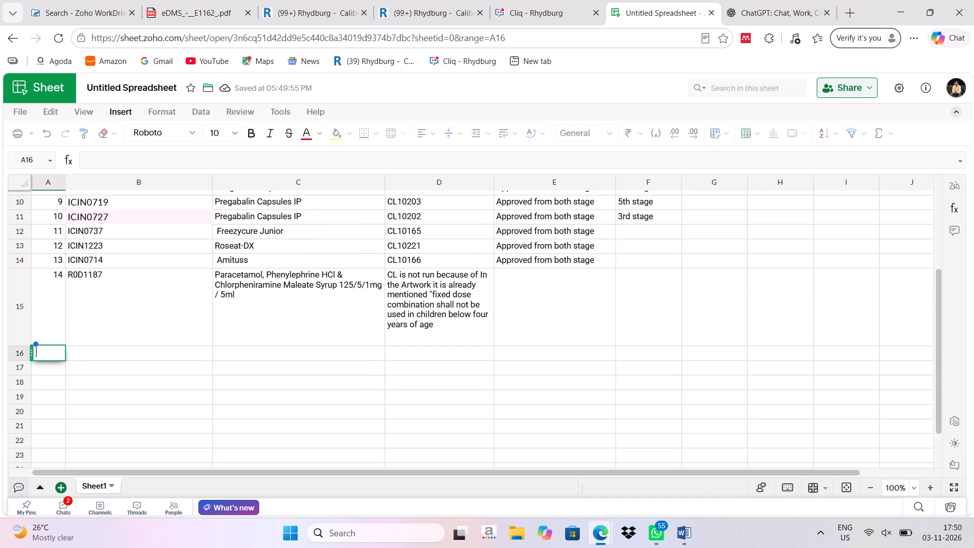
{"action": "type", "text": "15"}
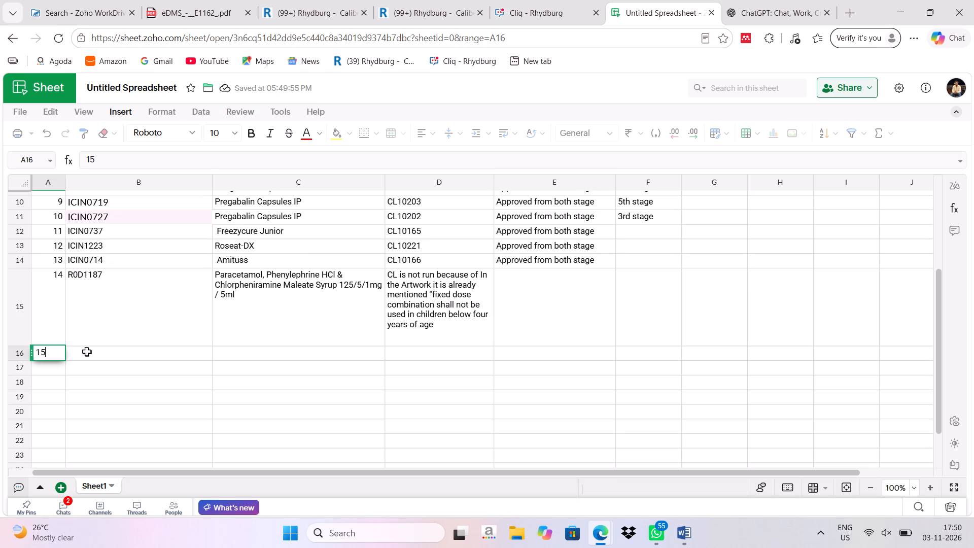
Copy the product code R0D786 from cell A6 of the SO4595 sheet into cell B16 of the tracking sheet.
{"action": "triple_click", "coordinate": [86, 351]}
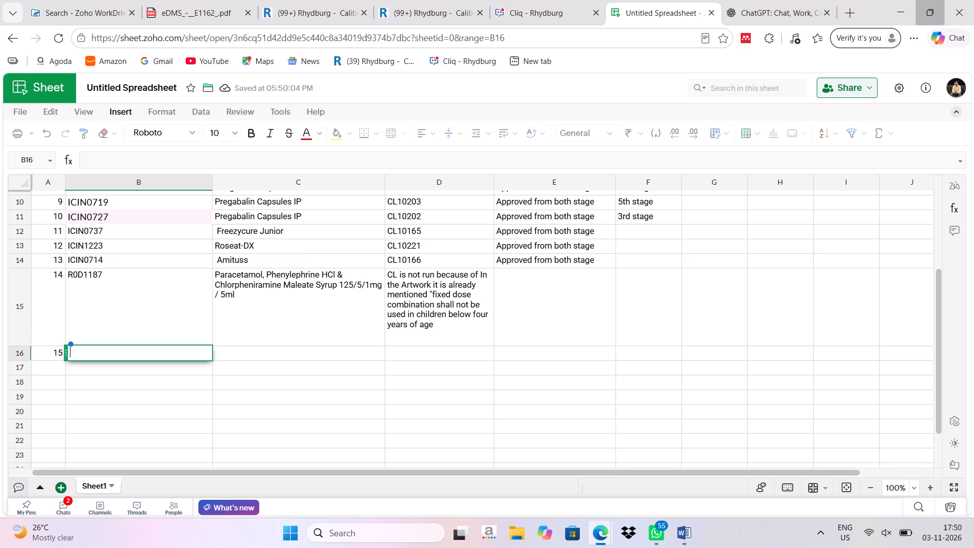
{"action": "left_click", "coordinate": [930, 7]}
{"action": "left_click", "coordinate": [781, 291]}
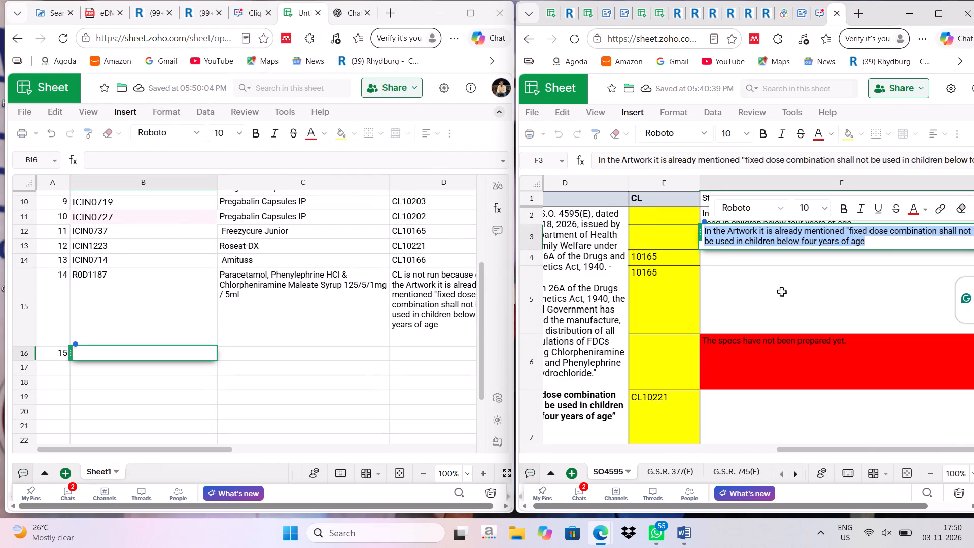
{"action": "scroll", "coordinate": [781, 291], "scroll_direction": "right", "scroll_amount": 5}
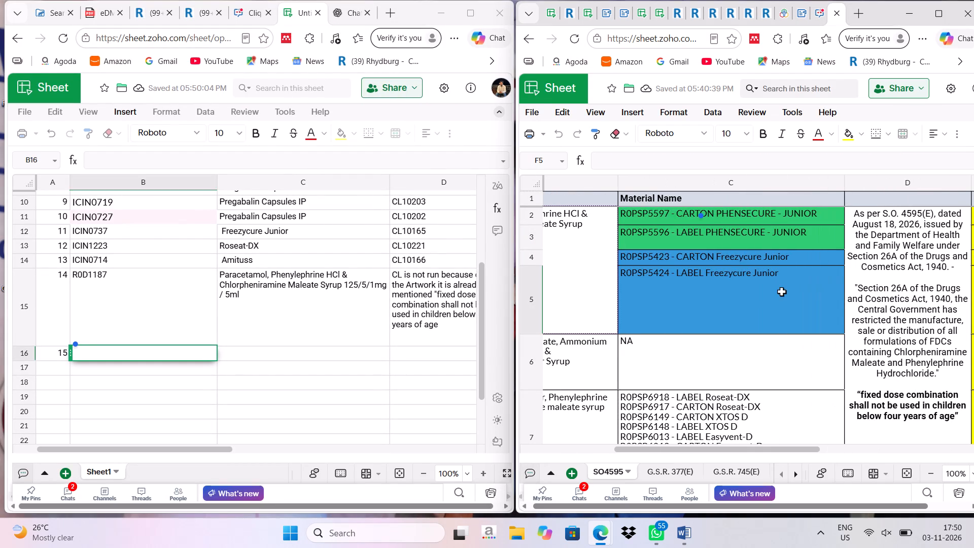
{"action": "scroll", "coordinate": [776, 341], "scroll_direction": "right", "scroll_amount": 3}
{"action": "scroll", "coordinate": [776, 341], "scroll_direction": "down", "scroll_amount": 1}
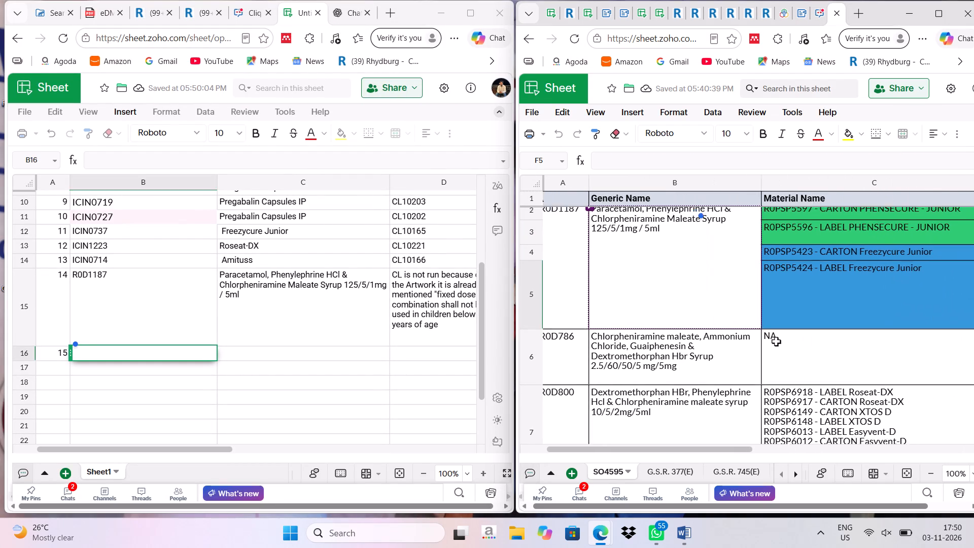
{"action": "scroll", "coordinate": [776, 341], "scroll_direction": "down", "scroll_amount": 1}
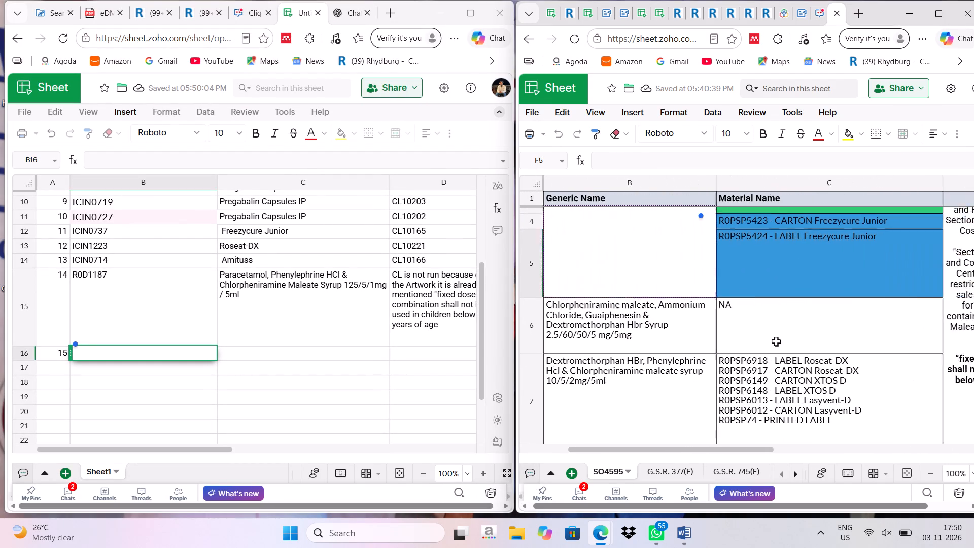
{"action": "scroll", "coordinate": [776, 341], "scroll_direction": "down", "scroll_amount": 1}
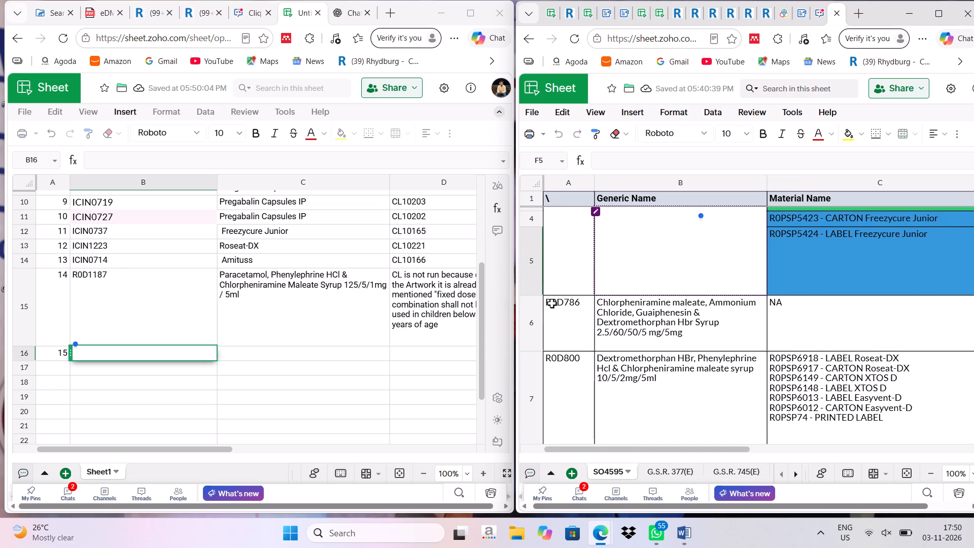
{"action": "double_click", "coordinate": [551, 303]}
{"action": "left_click_drag", "start_coordinate": [547, 300], "coordinate": [579, 300]}
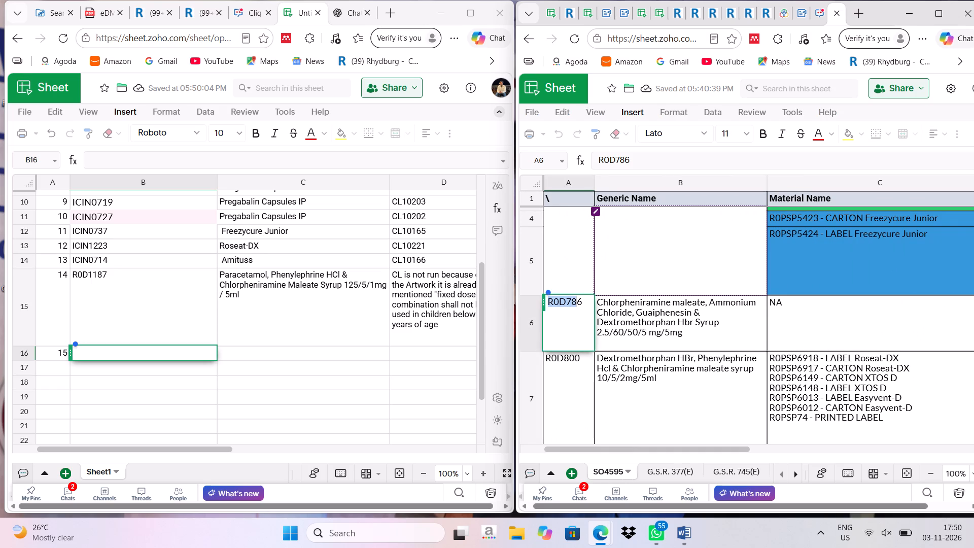
{"action": "left_click_drag", "start_coordinate": [579, 300], "coordinate": [587, 301]}
{"action": "key", "text": "ctrl+c"}
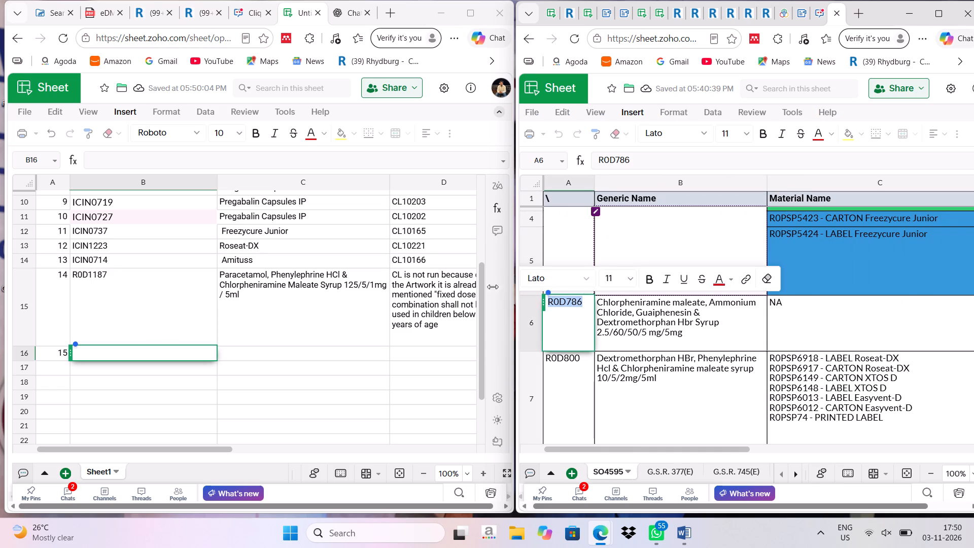
{"action": "double_click", "coordinate": [125, 351]}
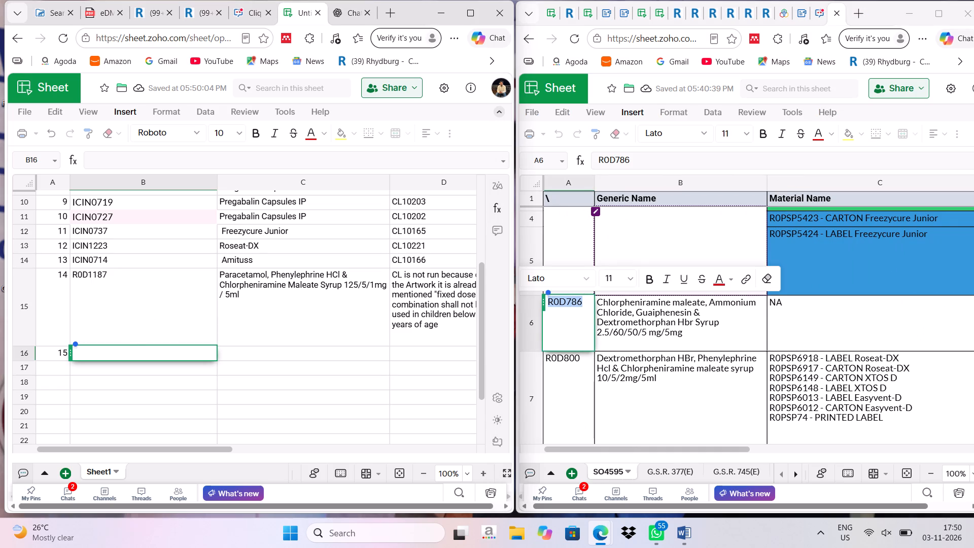
{"action": "key", "text": "ctrl+v"}
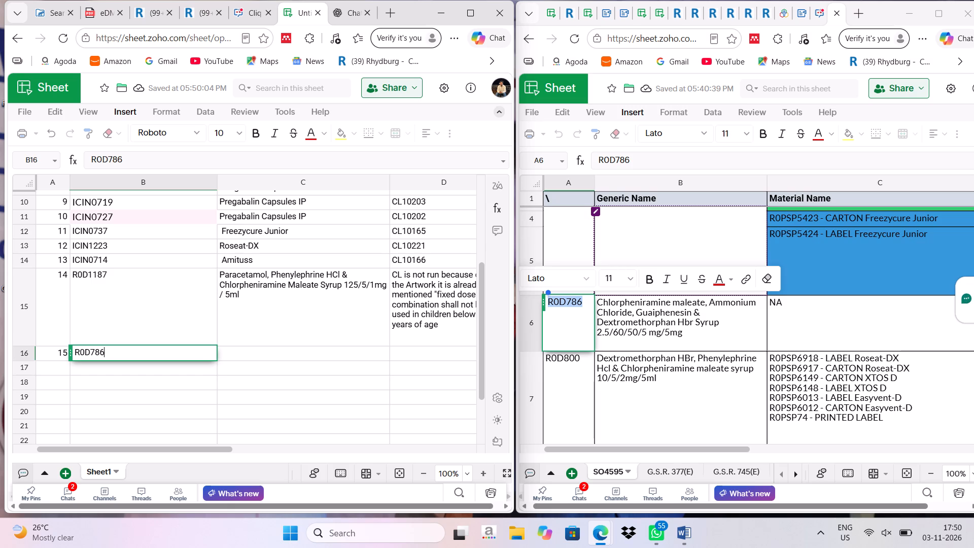
{"action": "left_click", "coordinate": [259, 355]}
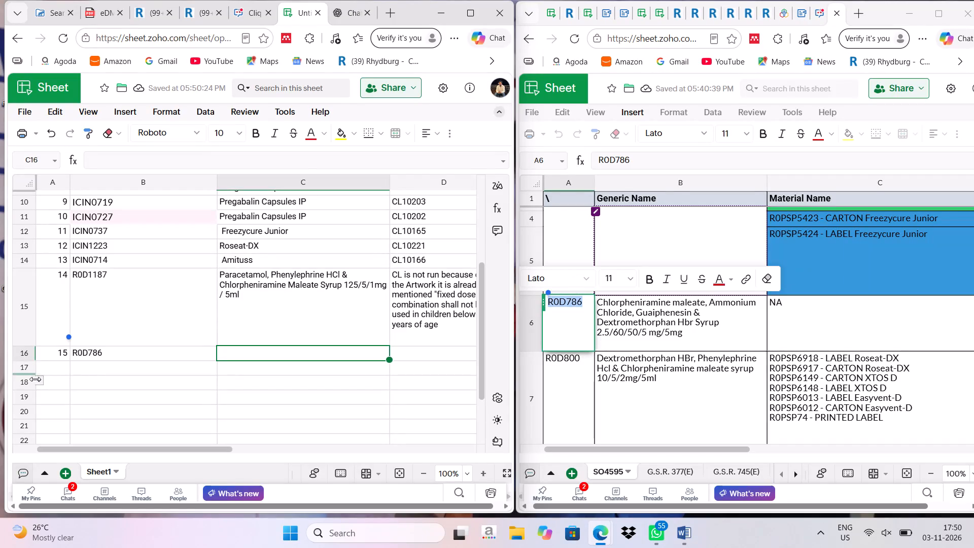
Increase the height of row 16, the R0D786 entry, to about five times the standard row height.
{"action": "left_click", "coordinate": [23, 355]}
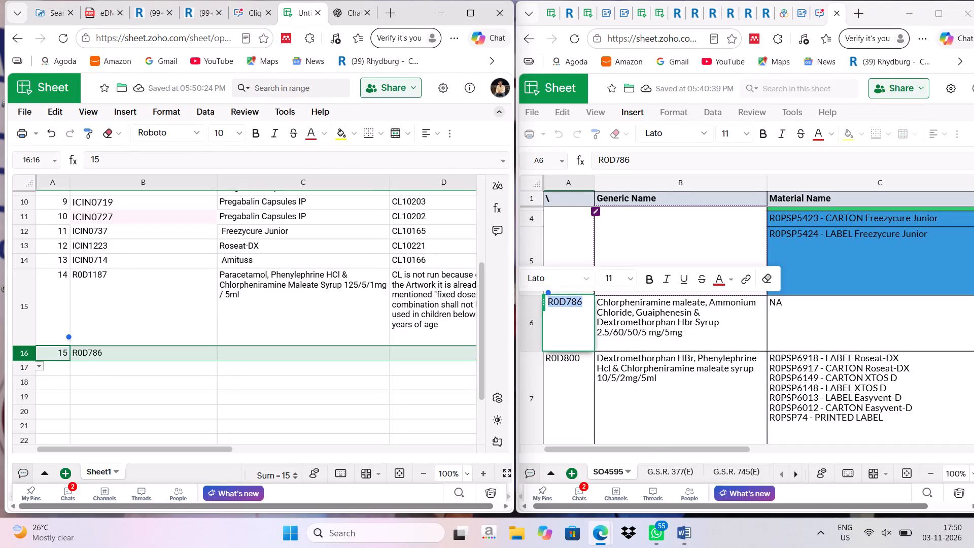
{"action": "left_click_drag", "start_coordinate": [21, 361], "coordinate": [11, 395]}
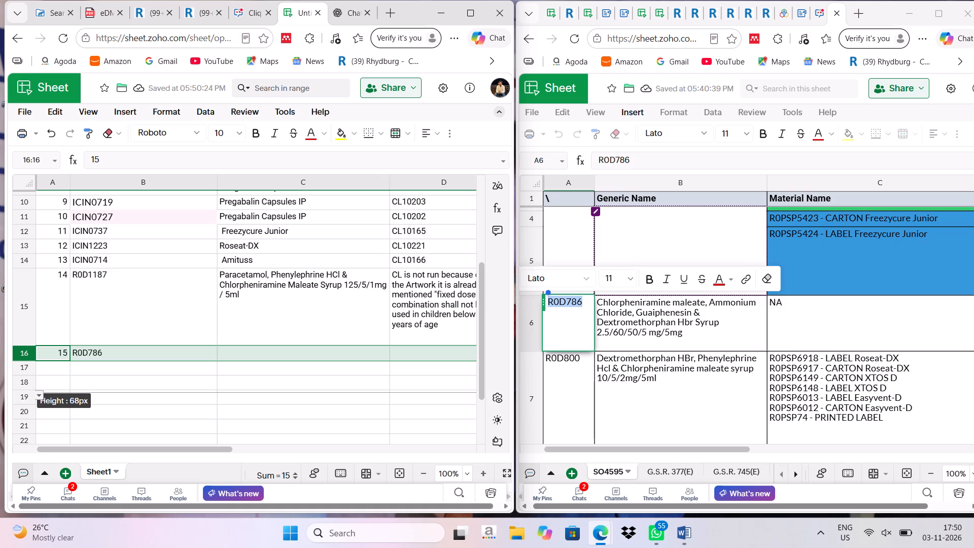
{"action": "left_click_drag", "start_coordinate": [11, 395], "coordinate": [23, 403]}
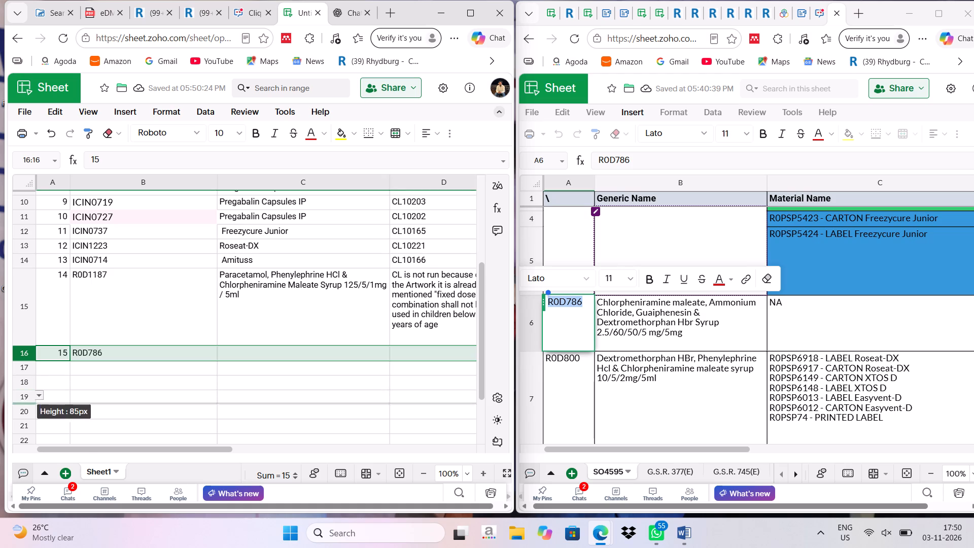
{"action": "left_click_drag", "start_coordinate": [23, 403], "coordinate": [21, 416]}
Fill C16 with the generic name "Dextromethorphan HBr, Phenylephrine Hcl & Chlorpheniramine maleate syrup 10/5/2mg/5ml" copied from cell B7 of the SO4595 sheet.
{"action": "left_click", "coordinate": [228, 362]}
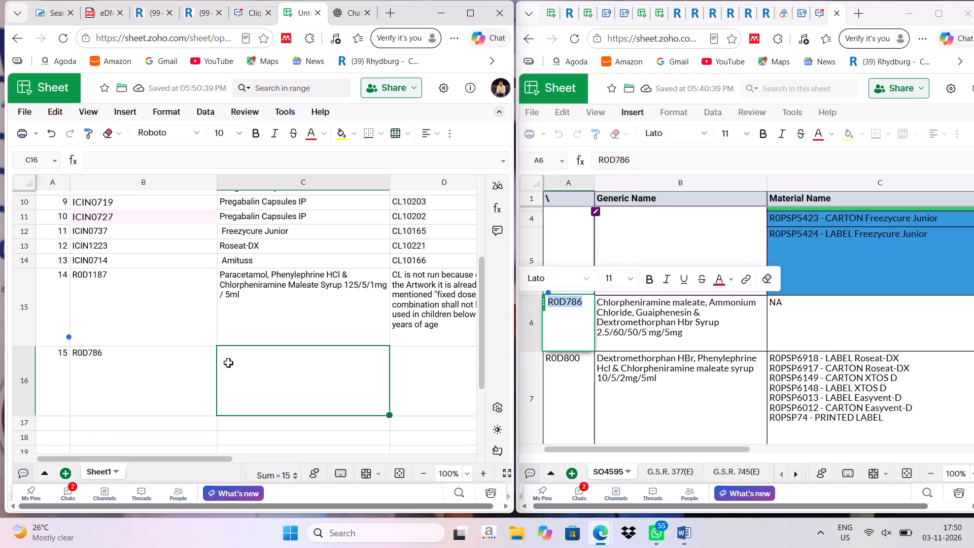
{"action": "left_click", "coordinate": [599, 365]}
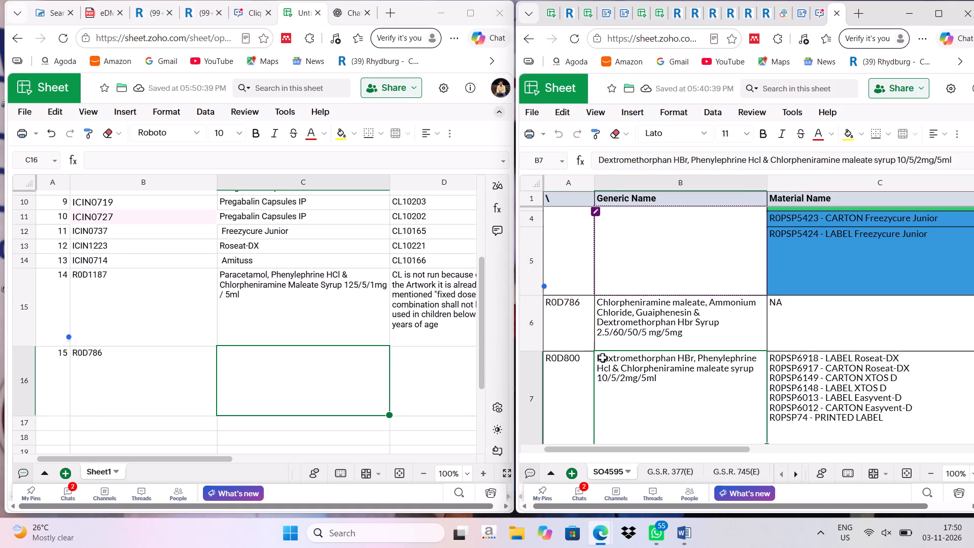
{"action": "double_click", "coordinate": [602, 357]}
{"action": "double_click", "coordinate": [597, 359]}
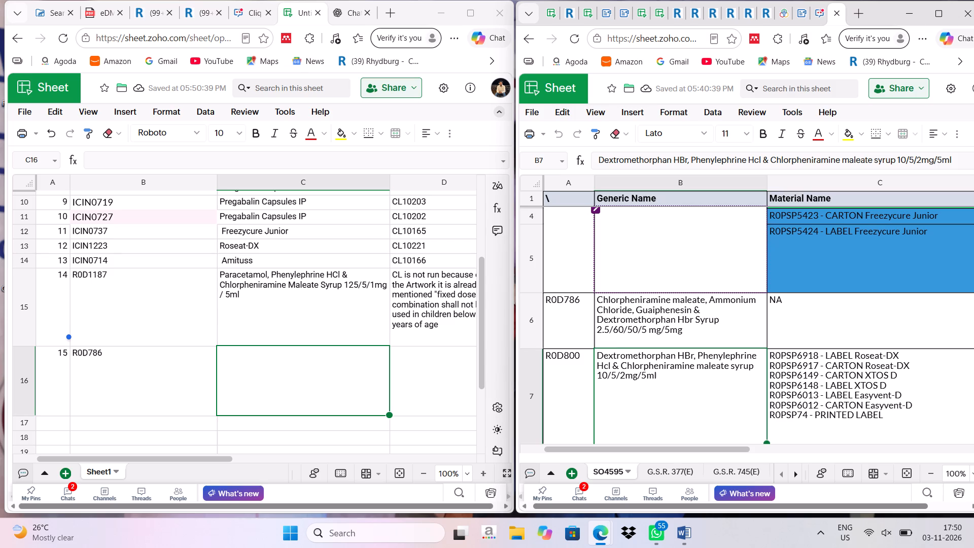
{"action": "left_click_drag", "start_coordinate": [599, 356], "coordinate": [675, 390]}
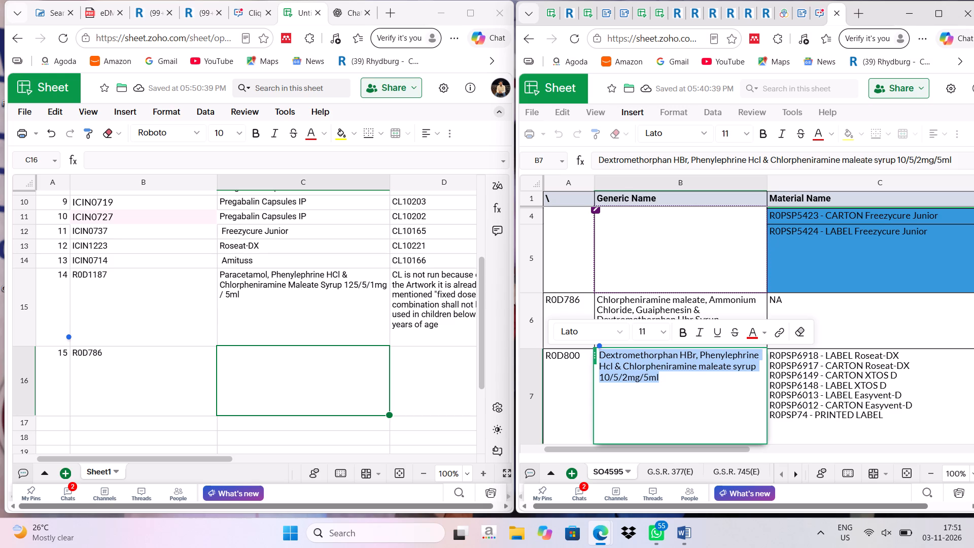
{"action": "right_click", "coordinate": [640, 383]}
{"action": "left_click", "coordinate": [666, 100]}
{"action": "left_click", "coordinate": [239, 367]}
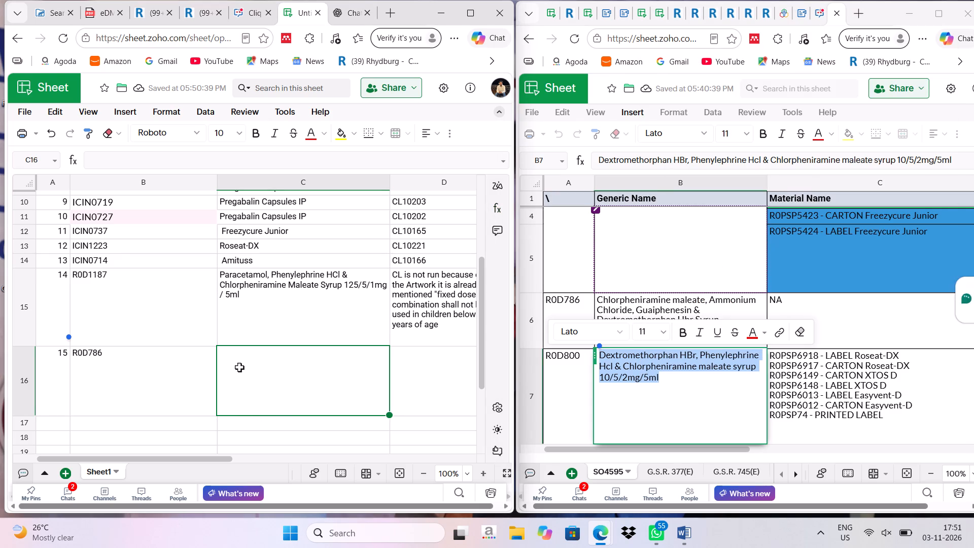
{"action": "left_click", "coordinate": [237, 361]}
{"action": "double_click", "coordinate": [237, 361]}
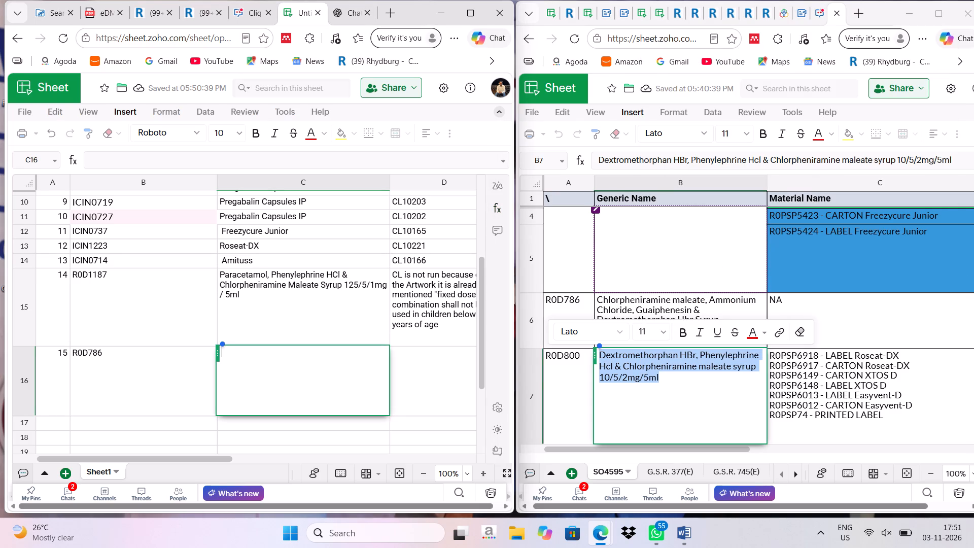
{"action": "key", "text": "ctrl+v"}
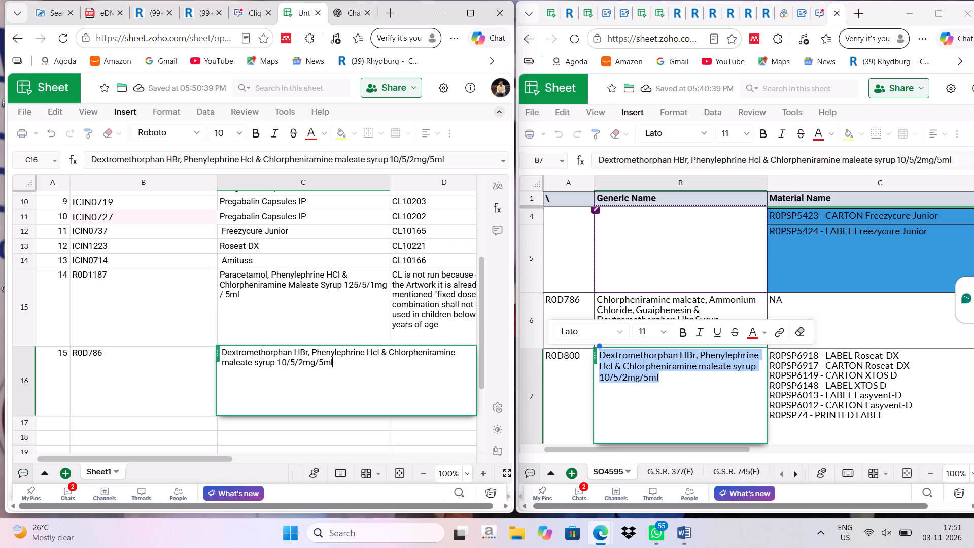
{"action": "left_click", "coordinate": [466, 13]}
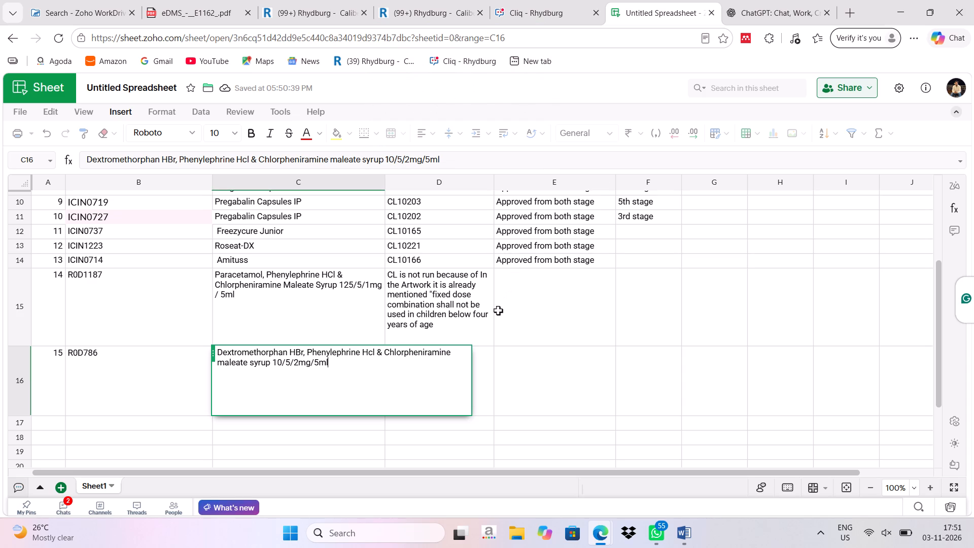
{"action": "left_click", "coordinate": [532, 383]}
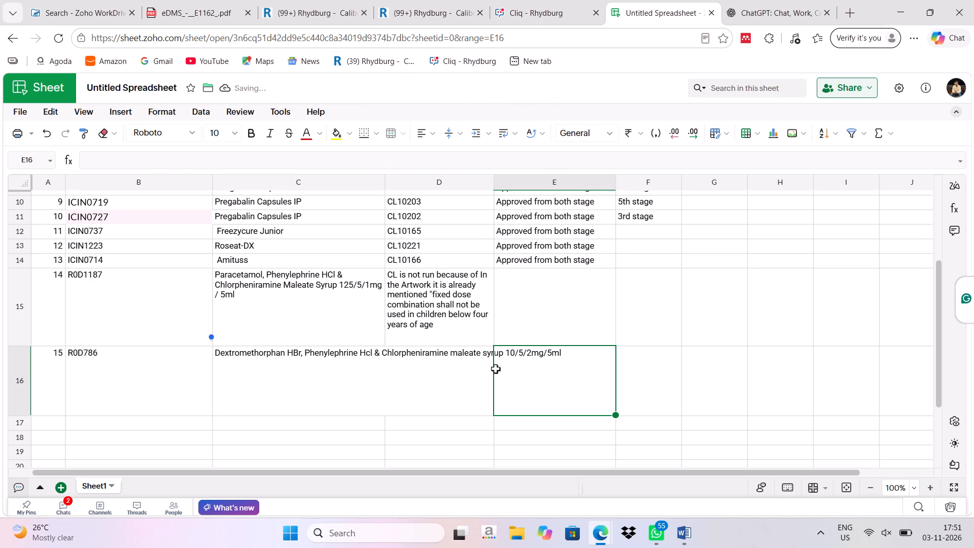
Set the generic name in cell C16 to wrap within its column.
{"action": "left_click", "coordinate": [430, 361]}
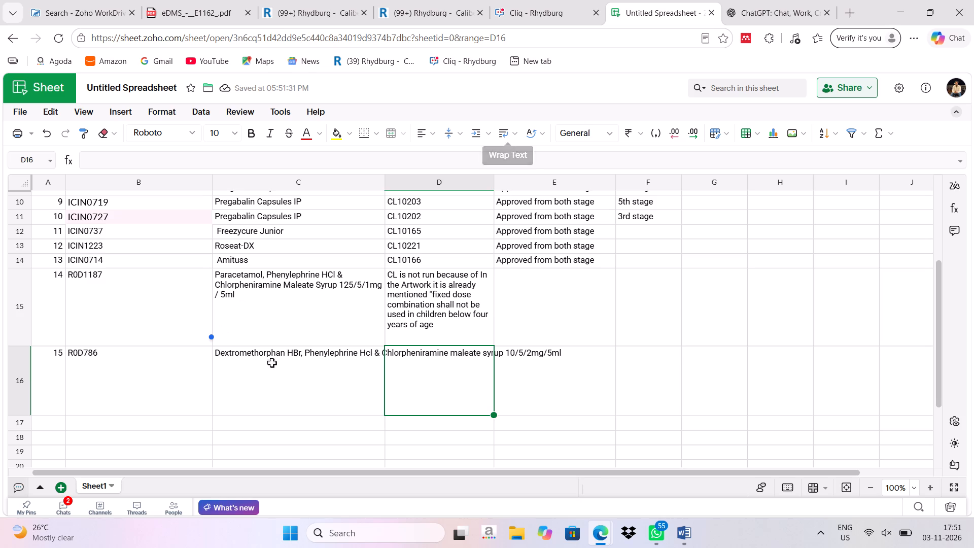
{"action": "left_click", "coordinate": [271, 362]}
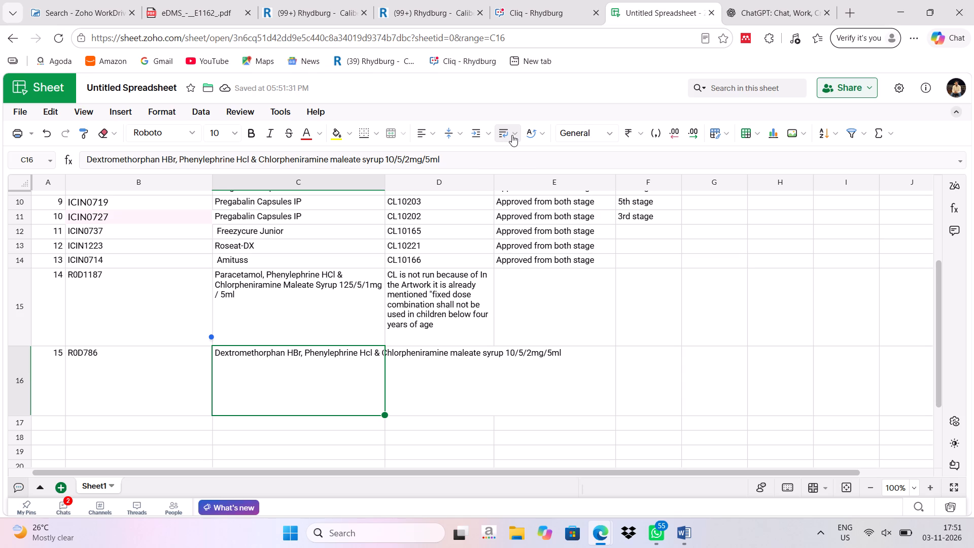
{"action": "left_click", "coordinate": [512, 135]}
{"action": "left_click", "coordinate": [532, 171]}
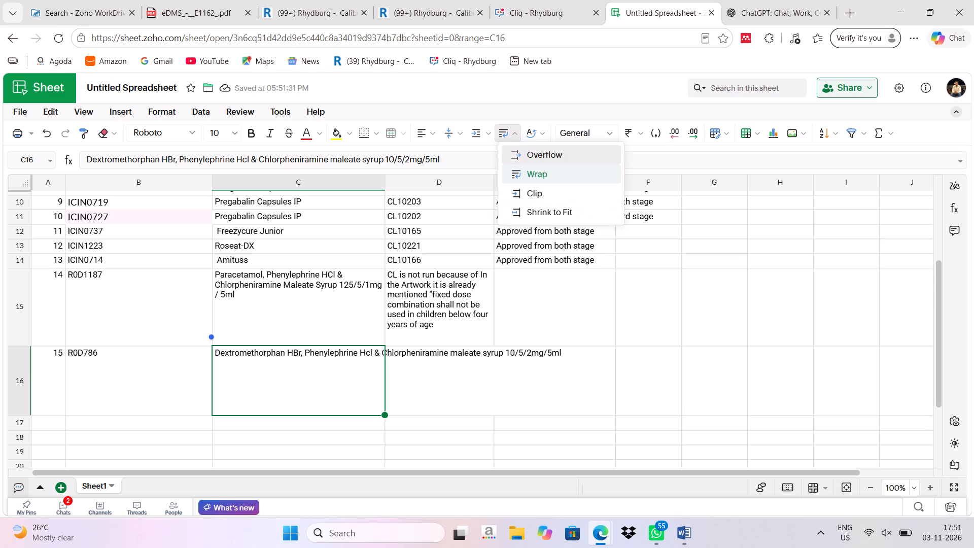
{"action": "left_click", "coordinate": [410, 383]}
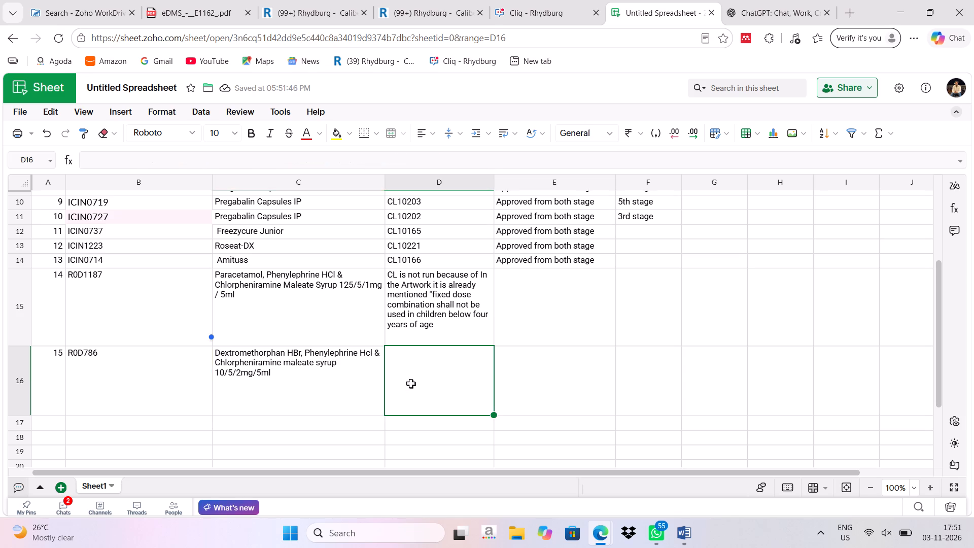
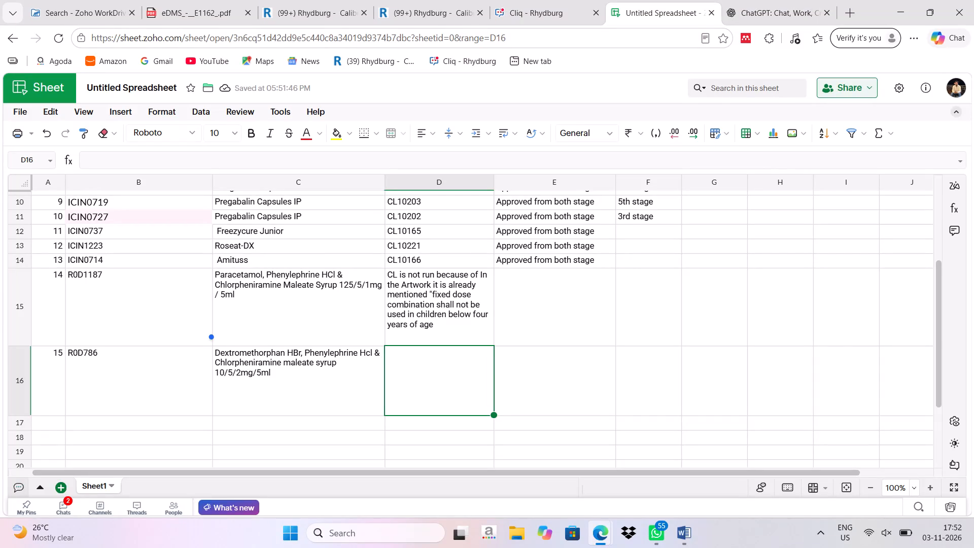
Review the material name, CL and status columns of the R0D800 row in the SO4595 sheet beside the tracking sheet.
{"action": "left_click", "coordinate": [936, 16]}
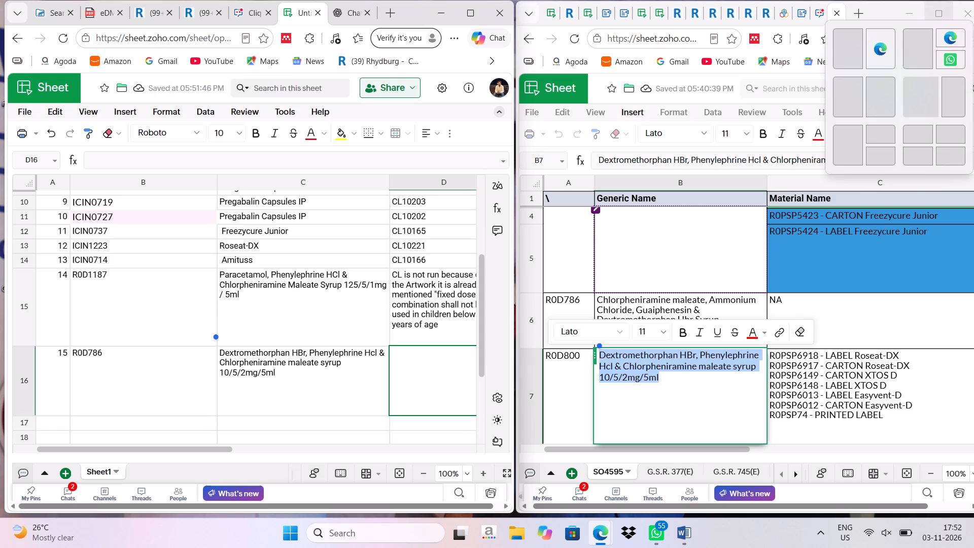
{"action": "left_click", "coordinate": [682, 433]}
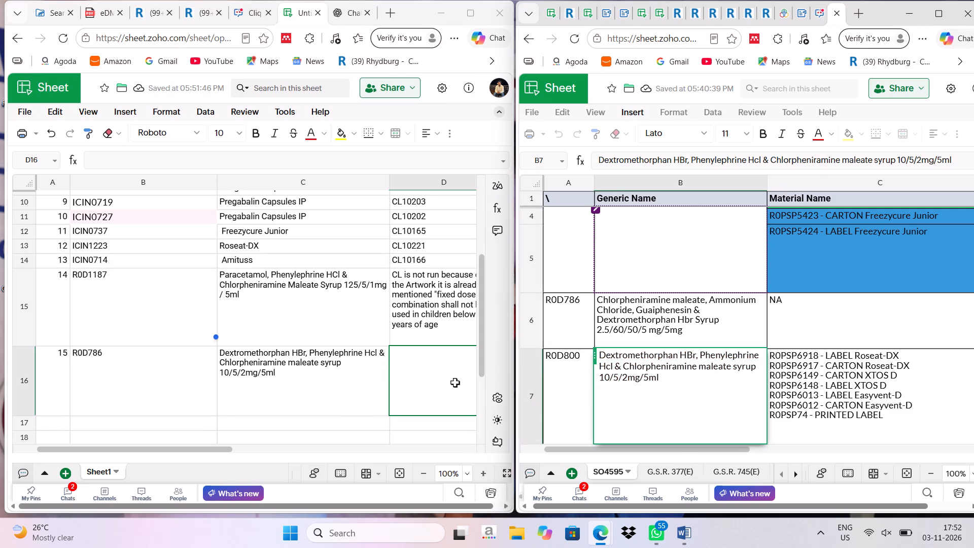
{"action": "left_click", "coordinate": [886, 400]}
{"action": "scroll", "coordinate": [886, 400], "scroll_direction": "left", "scroll_amount": 4}
{"action": "scroll", "coordinate": [886, 400], "scroll_direction": "right", "scroll_amount": 1}
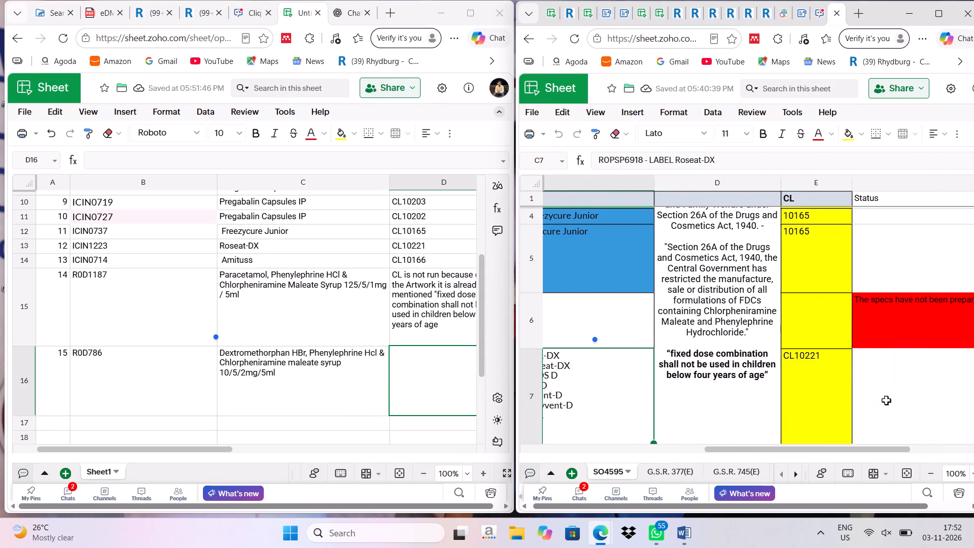
{"action": "scroll", "coordinate": [886, 400], "scroll_direction": "right", "scroll_amount": 6}
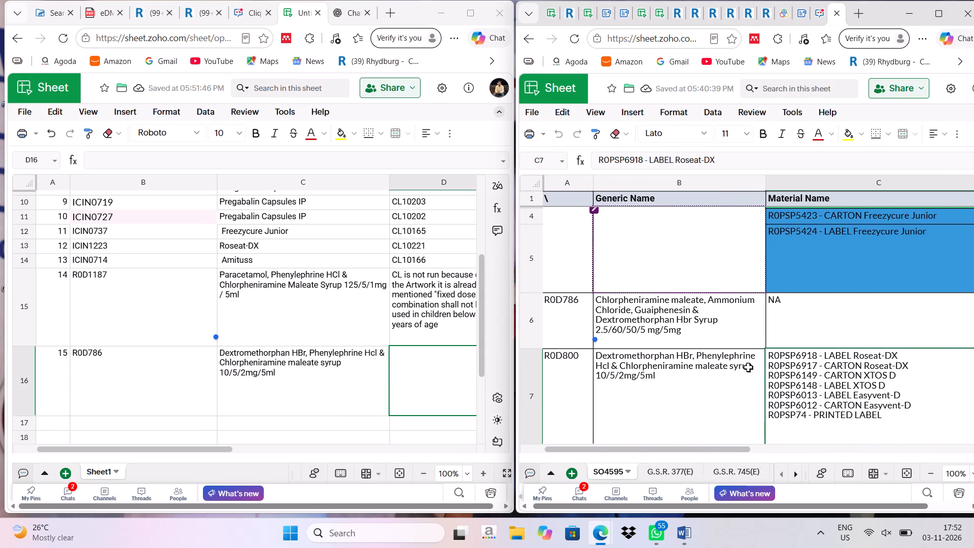
{"action": "scroll", "coordinate": [831, 412], "scroll_direction": "right", "scroll_amount": 2}
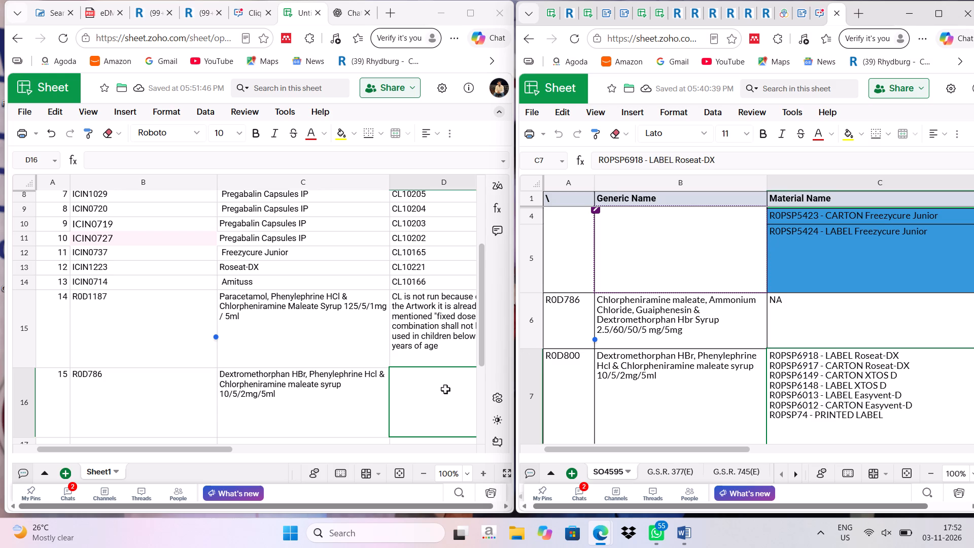
Replace the product code in B16 of the tracking sheet with R0D781, copied from cell A8 of the SO4595 sheet.
{"action": "left_click", "coordinate": [814, 395]}
{"action": "scroll", "coordinate": [821, 391], "scroll_direction": "down", "scroll_amount": 1}
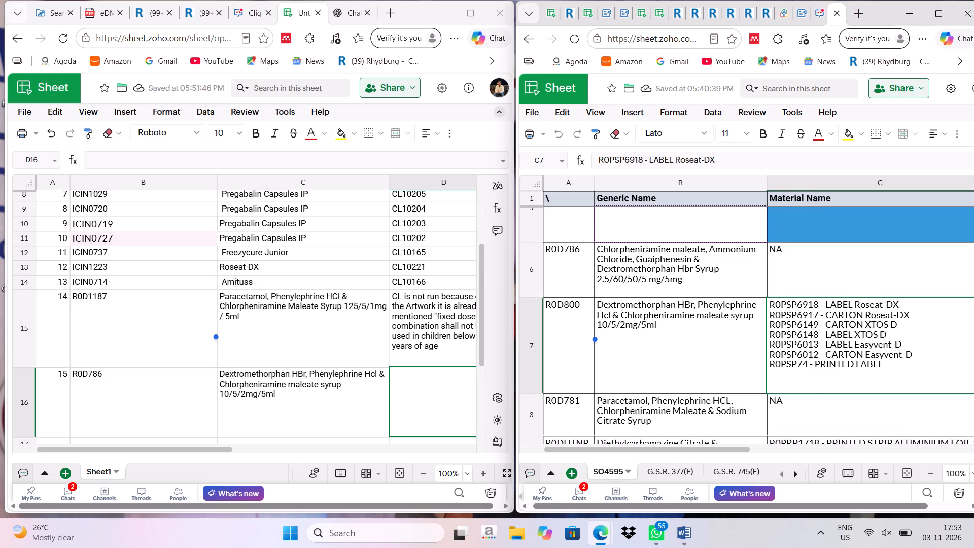
{"action": "scroll", "coordinate": [718, 402], "scroll_direction": "down", "scroll_amount": 1}
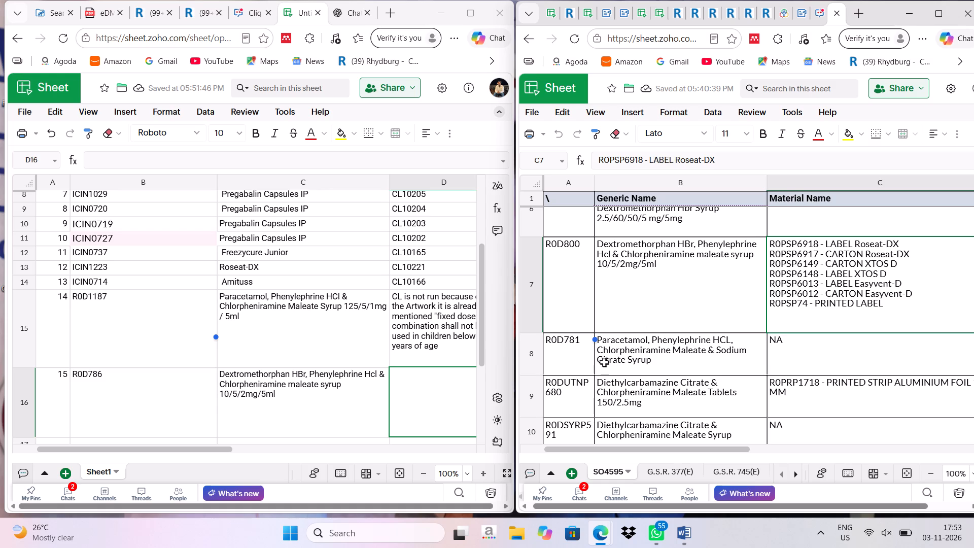
{"action": "left_click", "coordinate": [557, 336]}
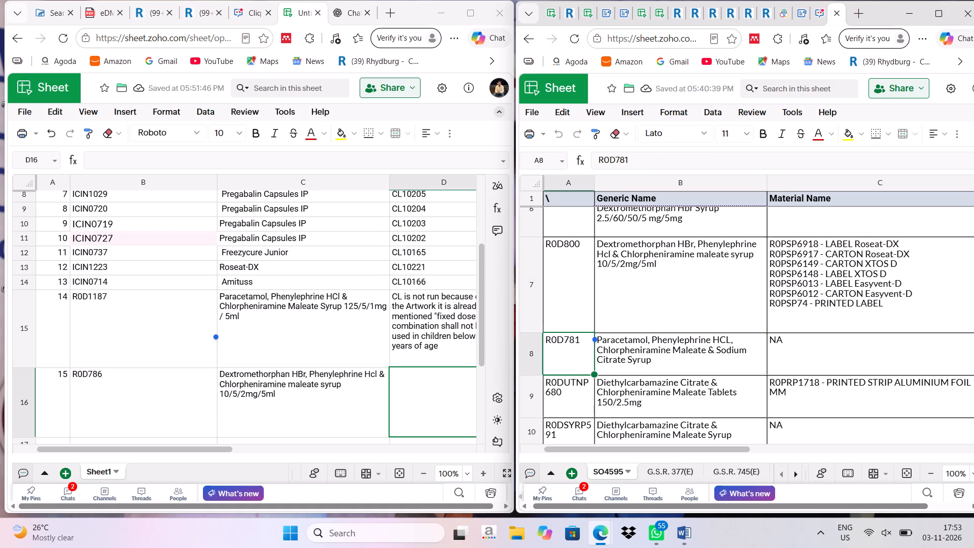
{"action": "left_click", "coordinate": [577, 344]}
{"action": "double_click", "coordinate": [560, 341]}
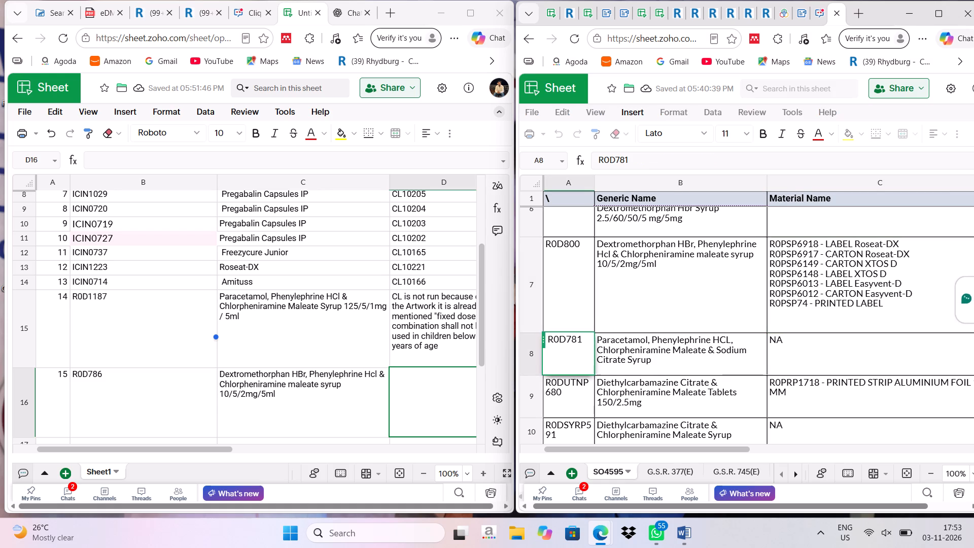
{"action": "left_click_drag", "start_coordinate": [546, 338], "coordinate": [591, 347]}
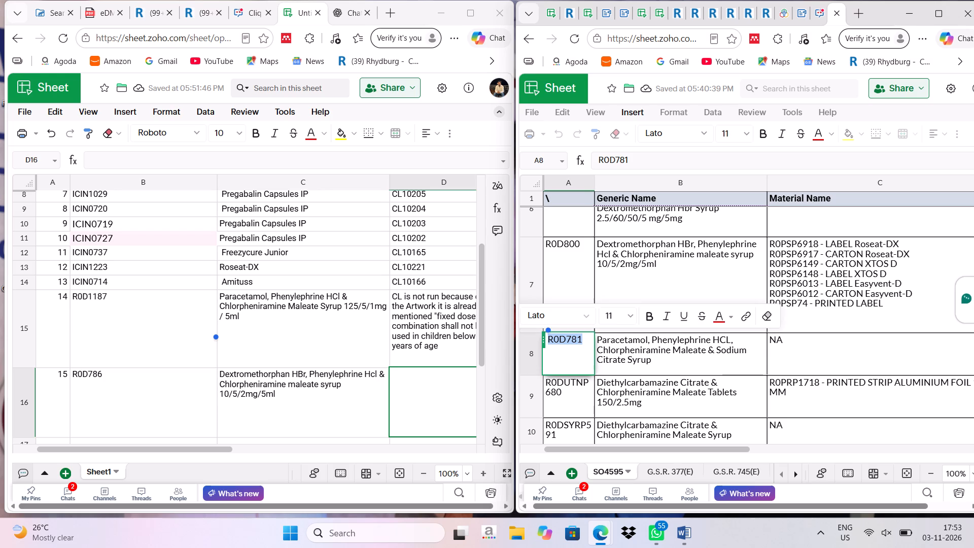
{"action": "key", "text": "ctrl+c"}
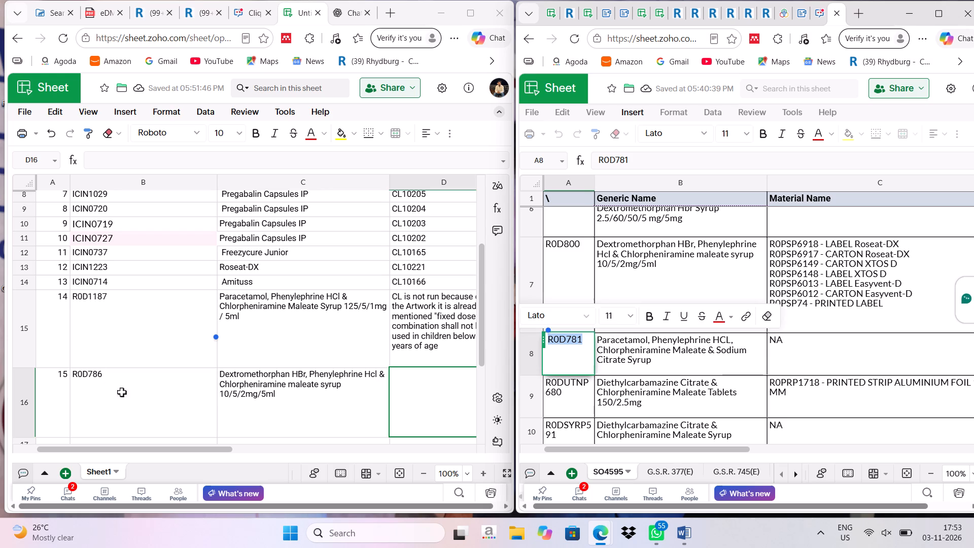
{"action": "left_click", "coordinate": [126, 395]}
{"action": "double_click", "coordinate": [122, 387]}
{"action": "left_click_drag", "start_coordinate": [119, 382], "coordinate": [53, 366]}
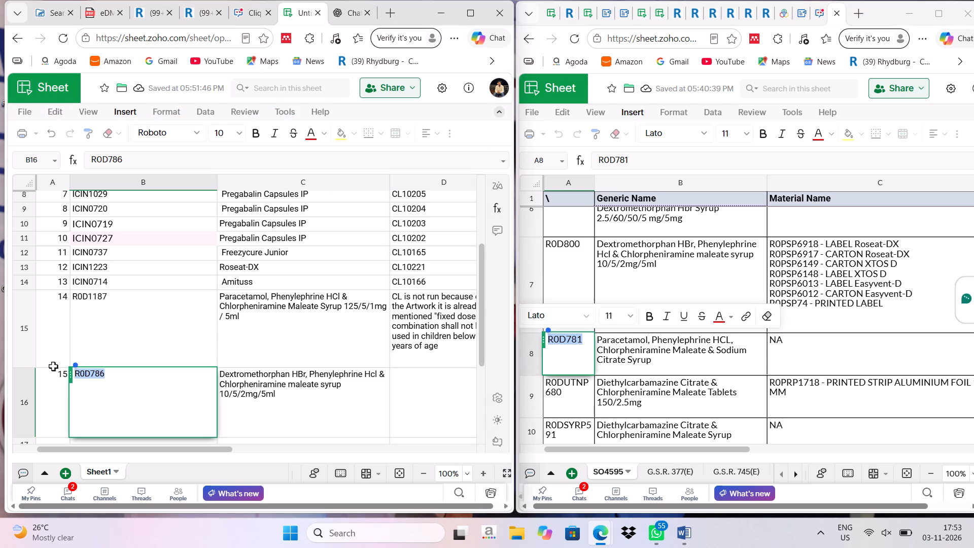
{"action": "left_click_drag", "start_coordinate": [53, 366], "coordinate": [52, 366]}
{"action": "key", "text": "ctrl+v"}
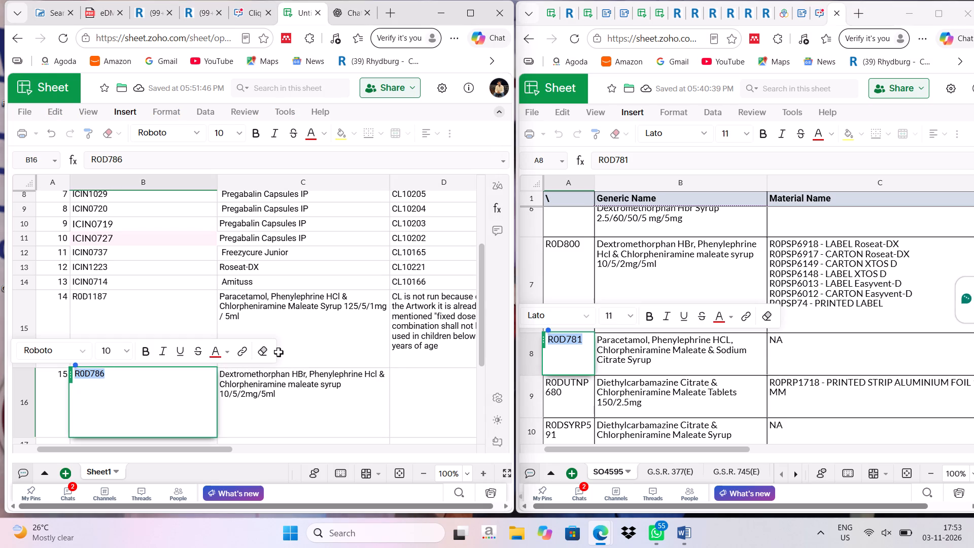
Replace the generic name in C16 with "Paracetamol, Phenylephrine HCL, Chlorpheniramine Maleate & Sodium Citrate Syrup", copied from cell B8 of the SO4595 sheet.
{"action": "left_click", "coordinate": [612, 349]}
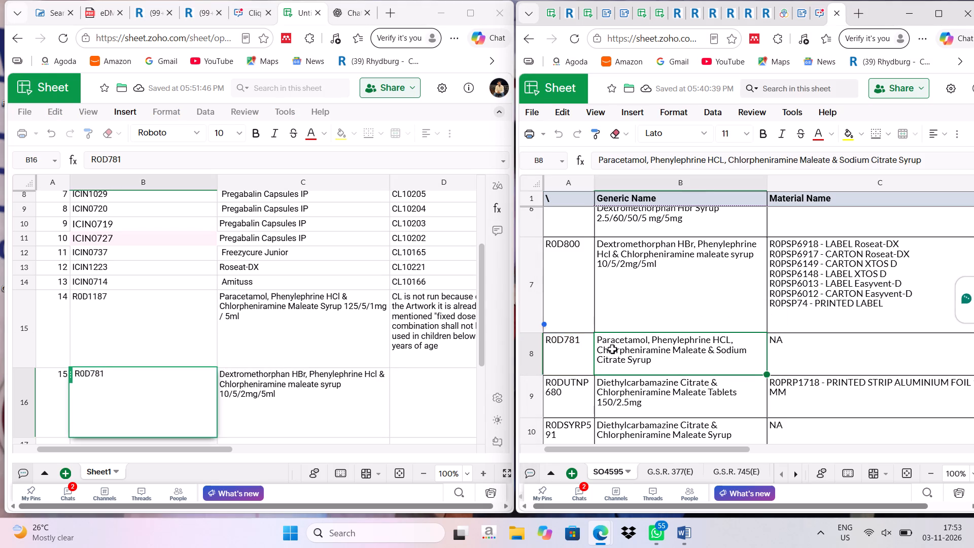
{"action": "double_click", "coordinate": [605, 344]}
{"action": "left_click_drag", "start_coordinate": [599, 338], "coordinate": [604, 341]}
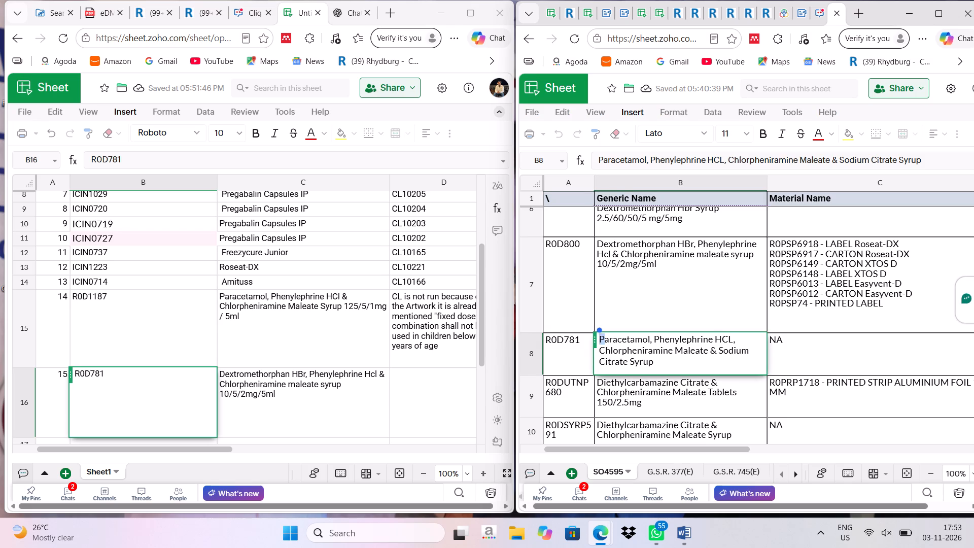
{"action": "left_click_drag", "start_coordinate": [604, 341], "coordinate": [661, 365]}
{"action": "key", "text": "ctrl+c"}
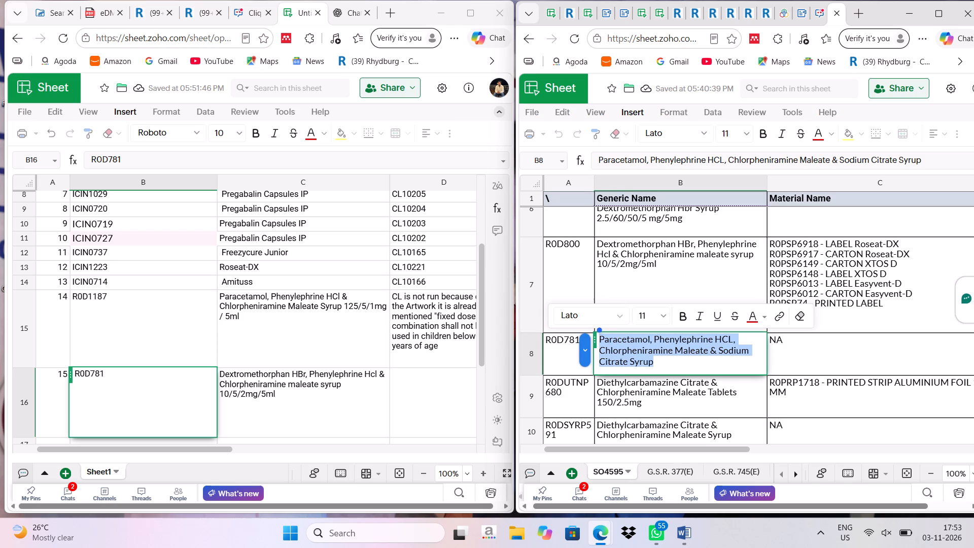
{"action": "double_click", "coordinate": [287, 390]}
{"action": "left_click_drag", "start_coordinate": [287, 395], "coordinate": [258, 380]}
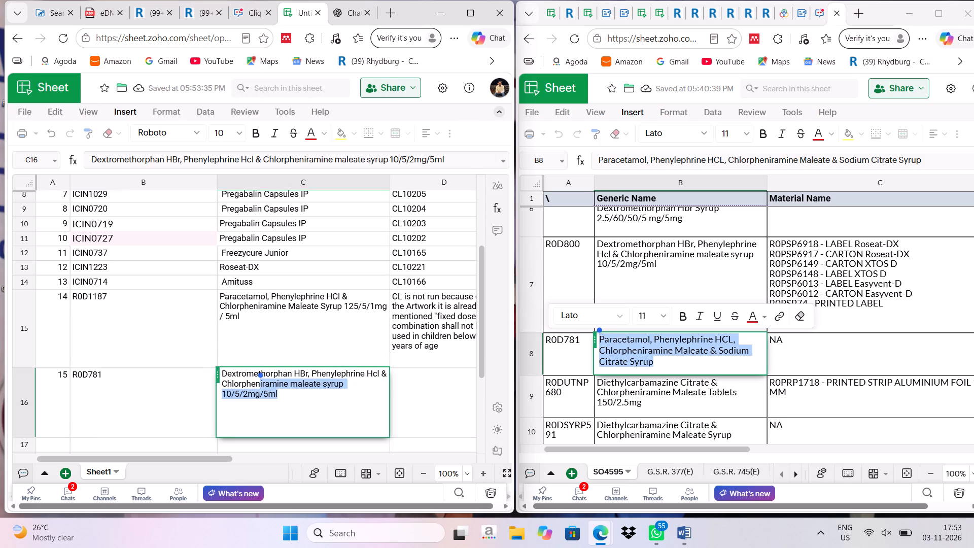
{"action": "left_click_drag", "start_coordinate": [258, 380], "coordinate": [223, 370]}
{"action": "key", "text": "ctrl+v"}
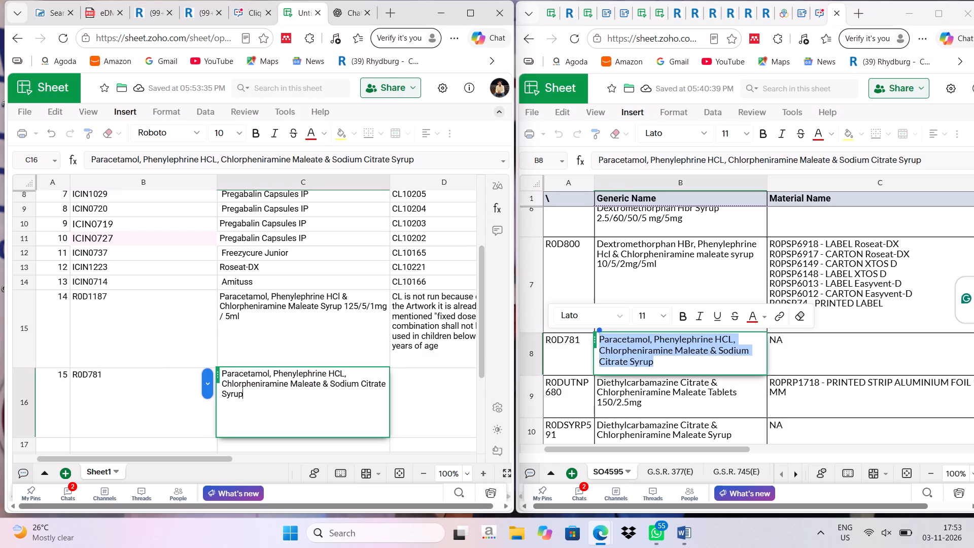
{"action": "left_click", "coordinate": [428, 400]}
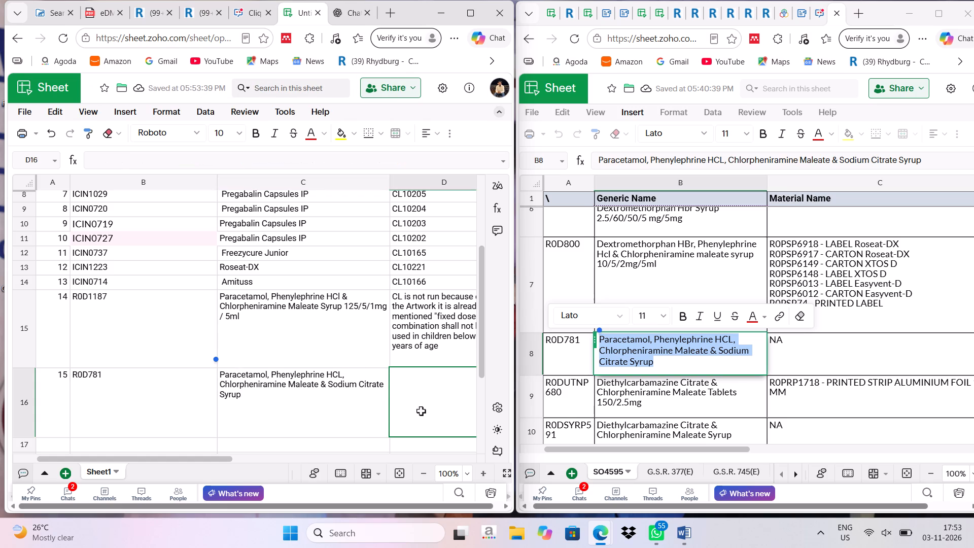
Fill D16 with "CL is not run because The specs have not been prepared yet of both", copying the reason from SO4595 status cell F8.
{"action": "scroll", "coordinate": [439, 407], "scroll_direction": "left", "scroll_amount": 1}
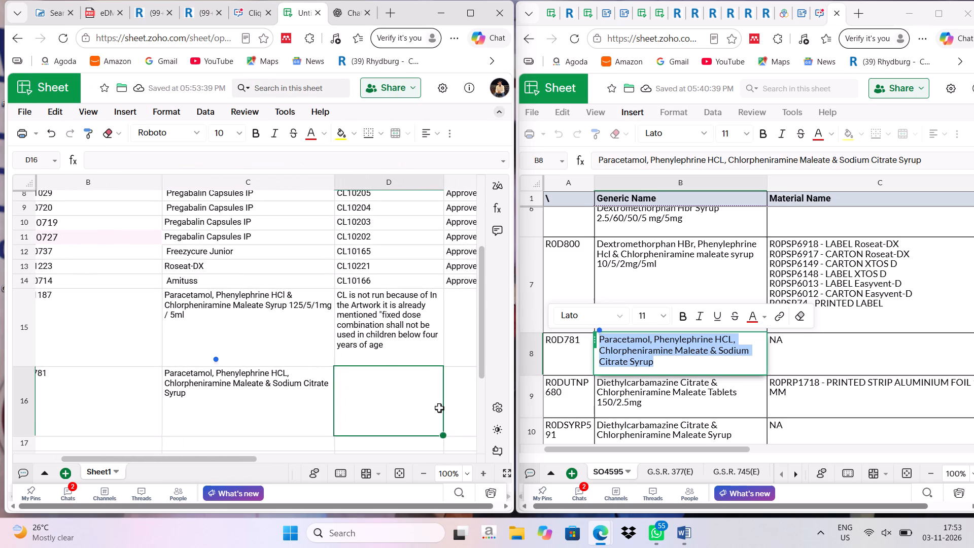
{"action": "scroll", "coordinate": [439, 407], "scroll_direction": "left", "scroll_amount": 1}
{"action": "left_click", "coordinate": [805, 357]}
{"action": "scroll", "coordinate": [805, 357], "scroll_direction": "left", "scroll_amount": 4}
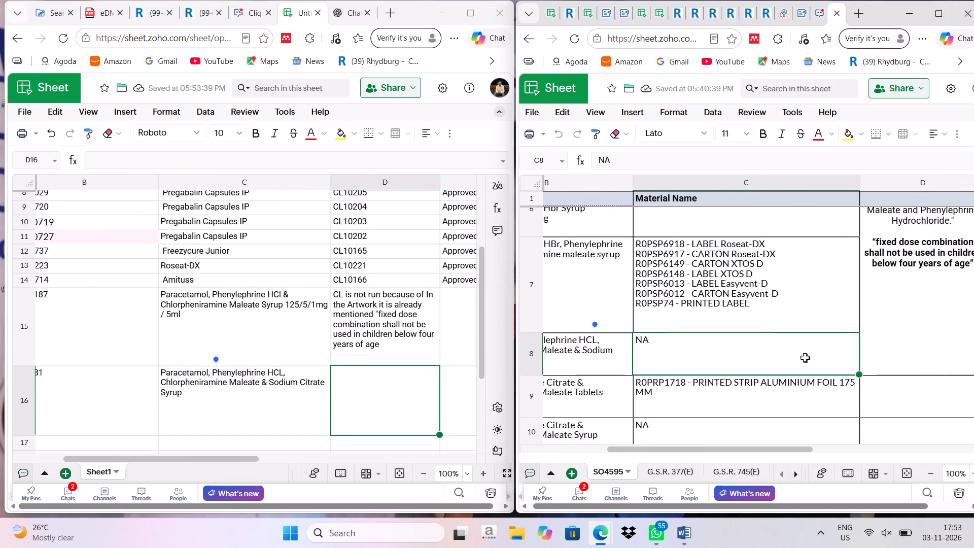
{"action": "scroll", "coordinate": [805, 357], "scroll_direction": "left", "scroll_amount": 4}
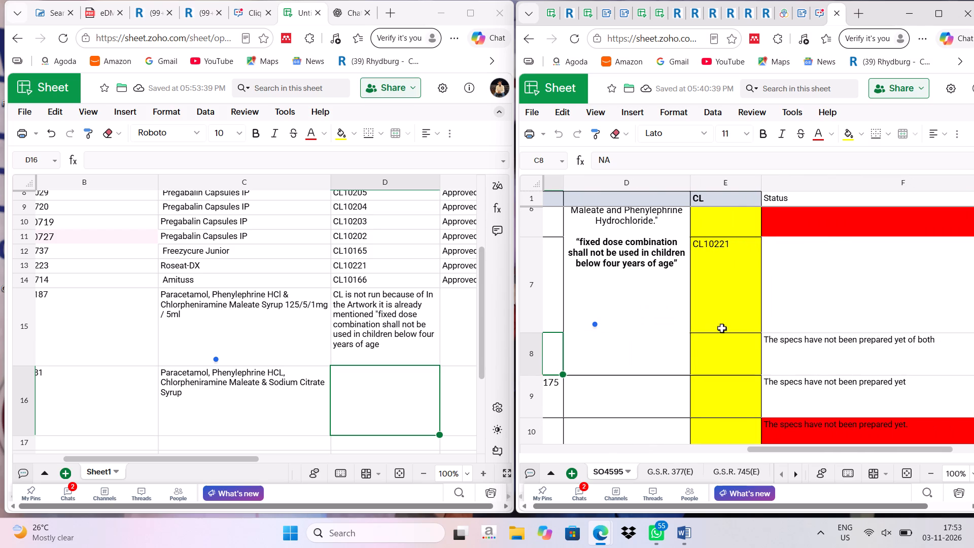
{"action": "double_click", "coordinate": [768, 339]}
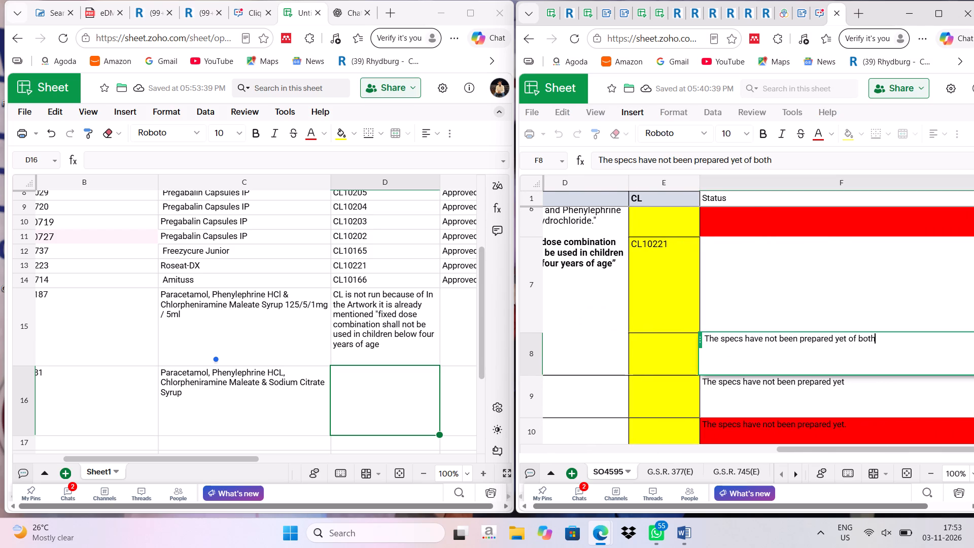
{"action": "left_click_drag", "start_coordinate": [705, 340], "coordinate": [814, 332]}
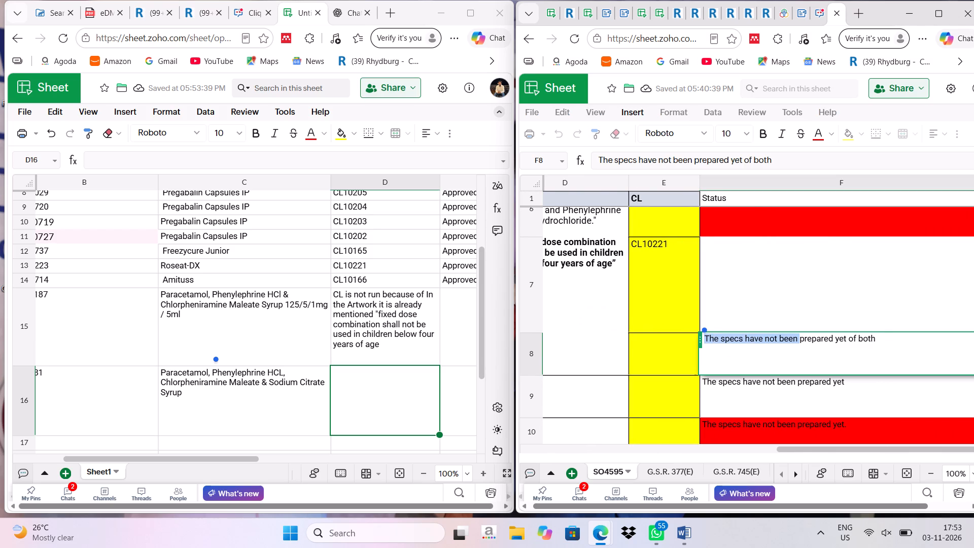
{"action": "left_click_drag", "start_coordinate": [814, 332], "coordinate": [879, 330]}
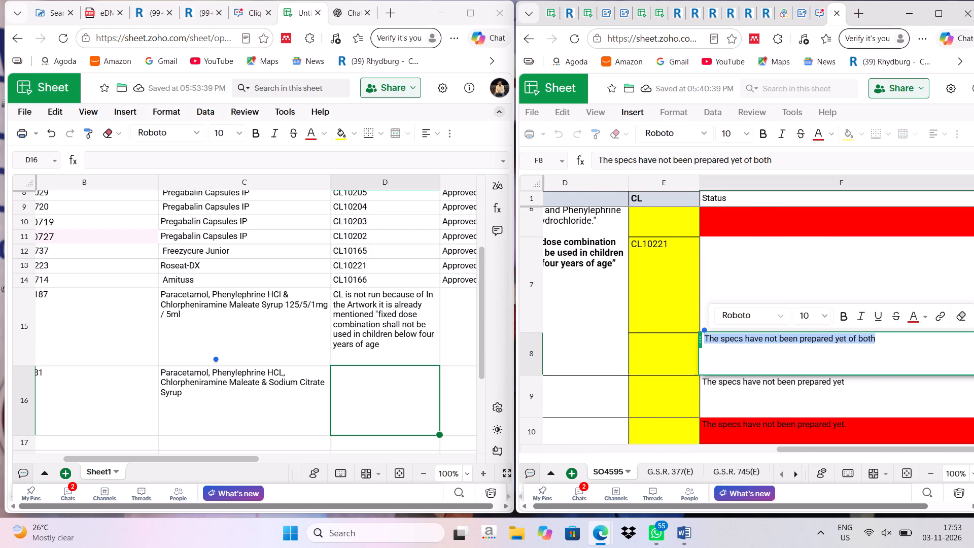
{"action": "key", "text": "ctrl+c"}
{"action": "double_click", "coordinate": [350, 388]}
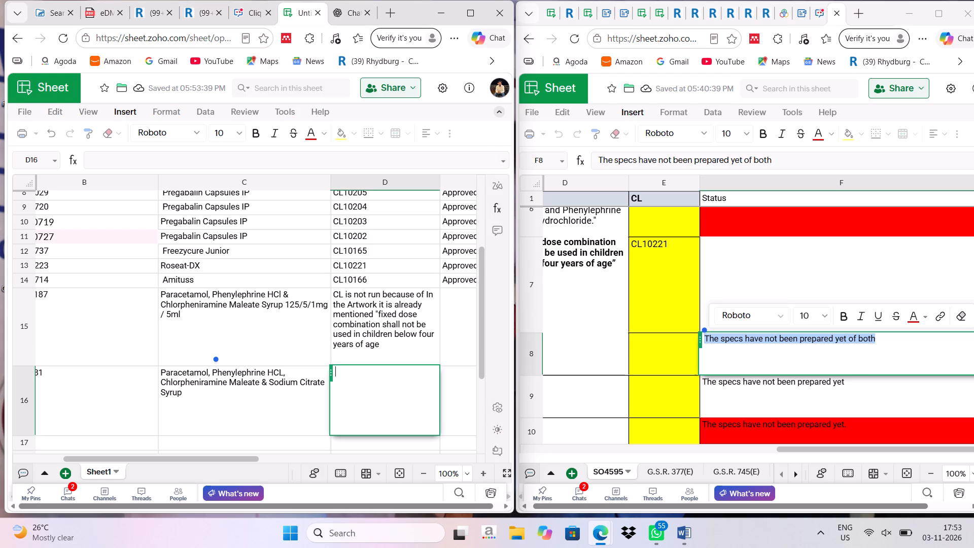
{"action": "key", "text": "shift+c"}
{"action": "type", "text": "L is"}
{"action": "key", "text": "space"}
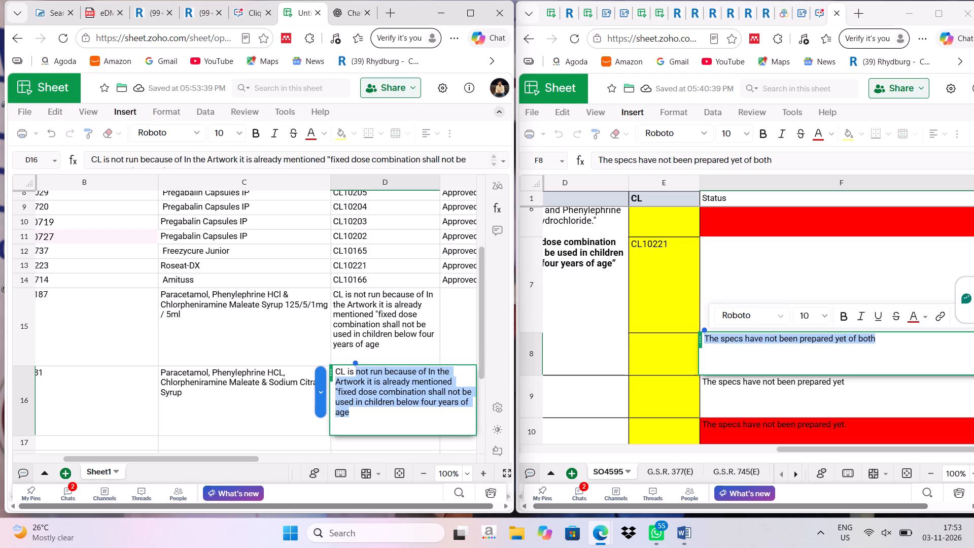
{"action": "type", "text": "not run because"}
{"action": "key", "text": "space"}
{"action": "key", "text": "ctrl+v"}
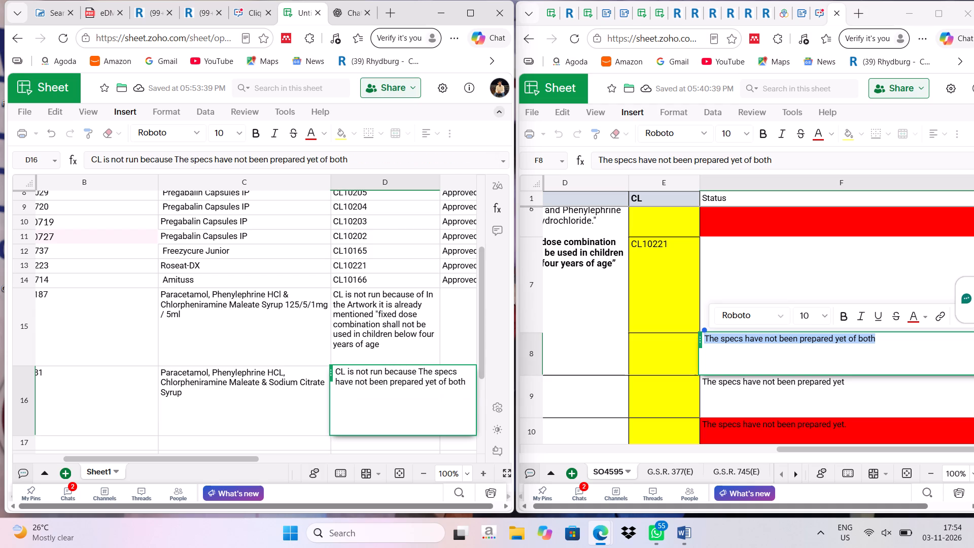
{"action": "key", "text": "Return"}
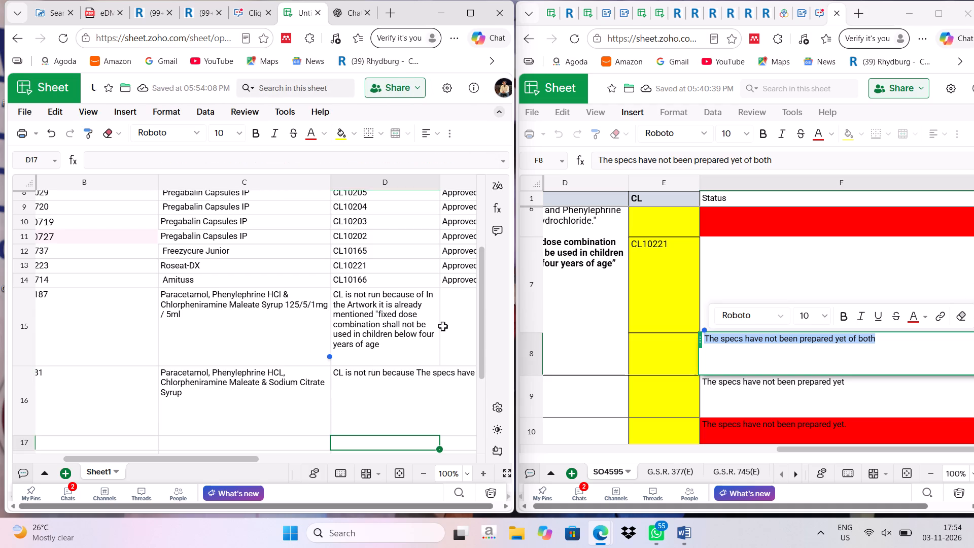
Maximize the tracking spreadsheet's window and set the CL remark in cell D16 to wrap within its column.
{"action": "left_click", "coordinate": [384, 392]}
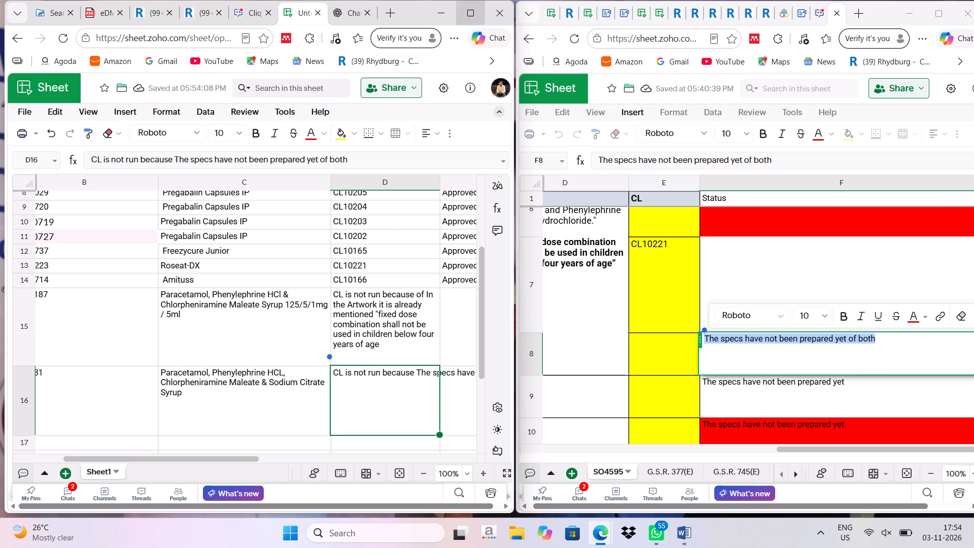
{"action": "left_click", "coordinate": [467, 17]}
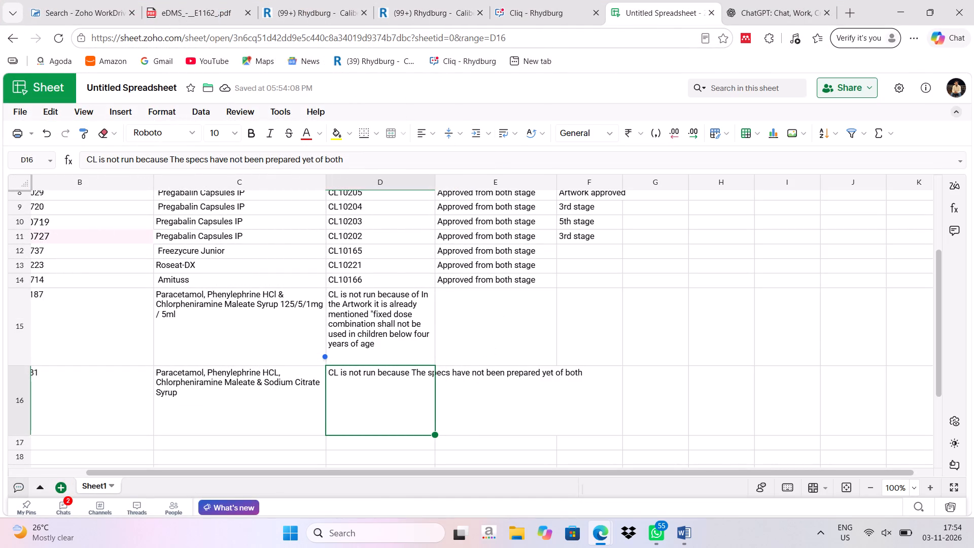
{"action": "left_click", "coordinate": [506, 132]}
{"action": "left_click", "coordinate": [524, 182]}
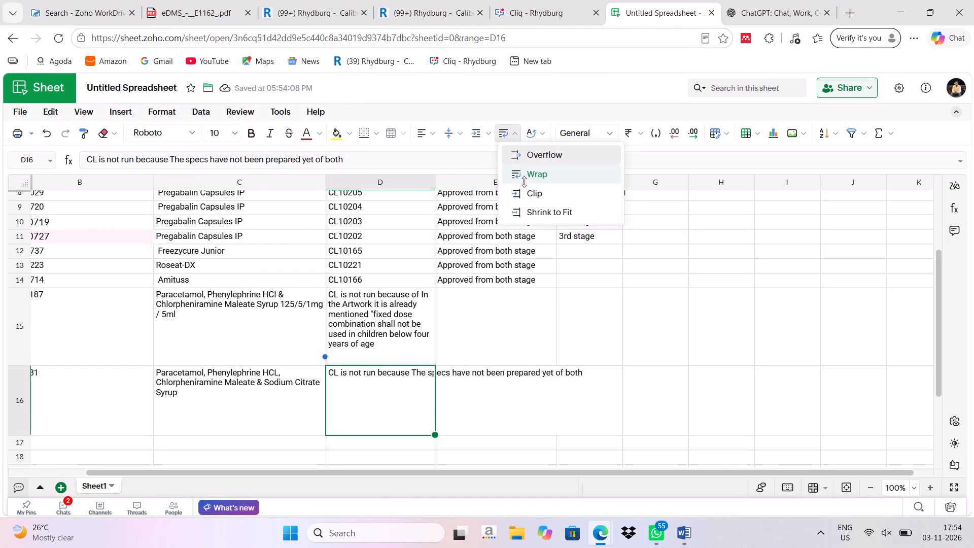
{"action": "left_click", "coordinate": [521, 404]}
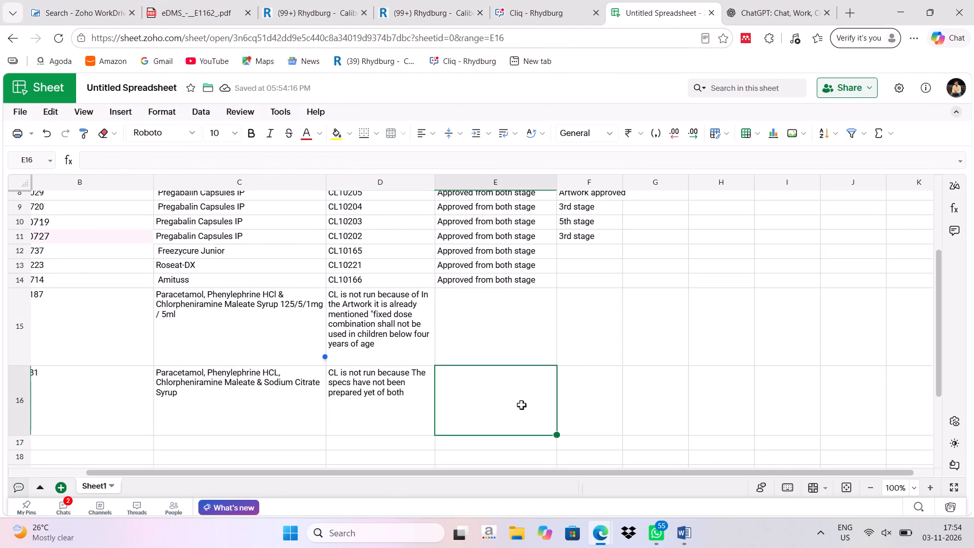
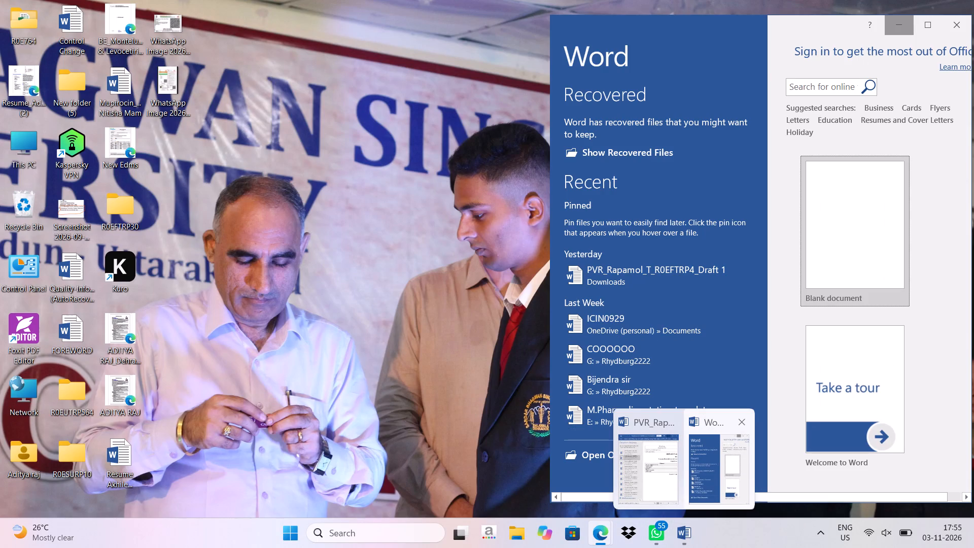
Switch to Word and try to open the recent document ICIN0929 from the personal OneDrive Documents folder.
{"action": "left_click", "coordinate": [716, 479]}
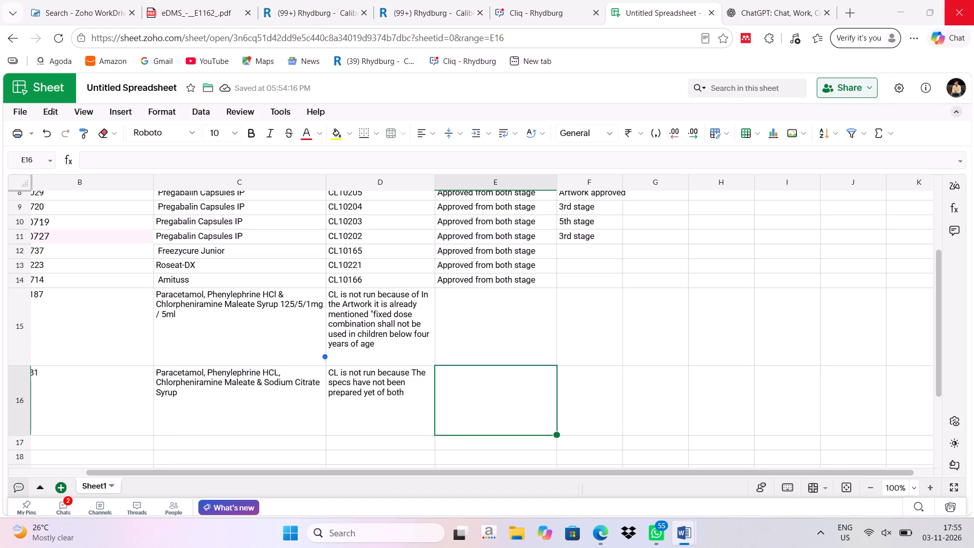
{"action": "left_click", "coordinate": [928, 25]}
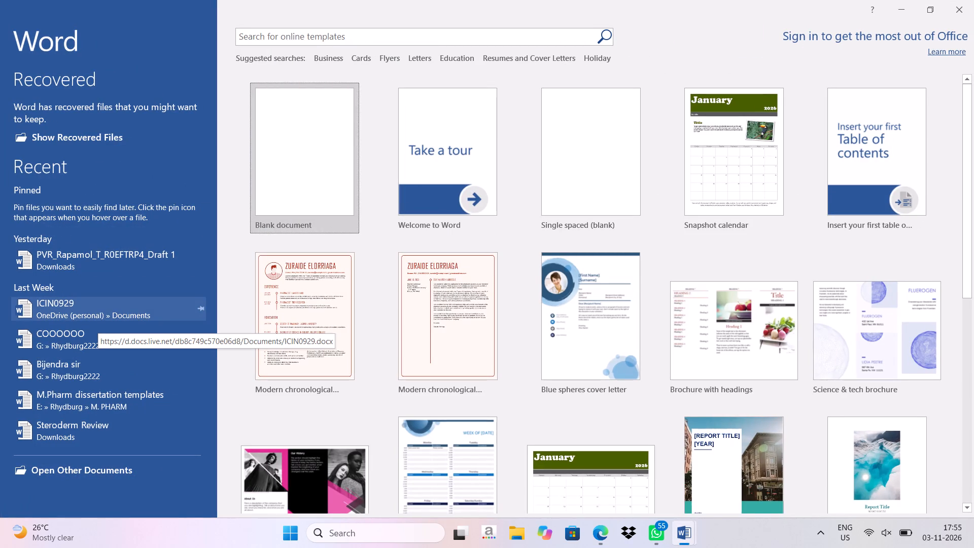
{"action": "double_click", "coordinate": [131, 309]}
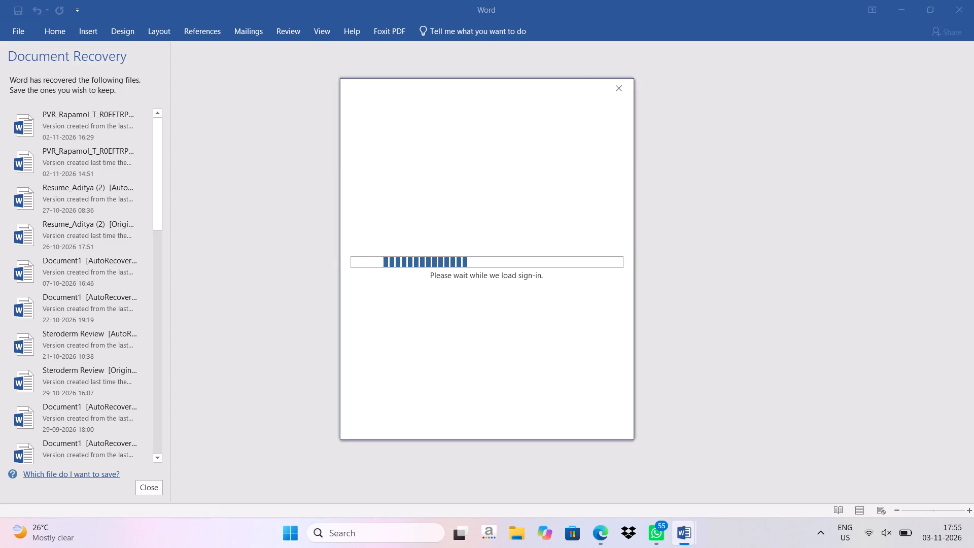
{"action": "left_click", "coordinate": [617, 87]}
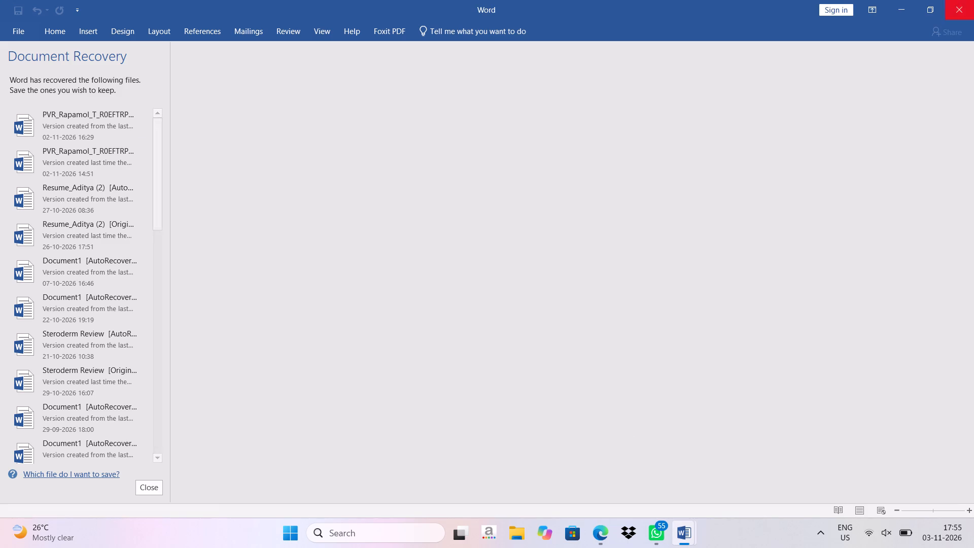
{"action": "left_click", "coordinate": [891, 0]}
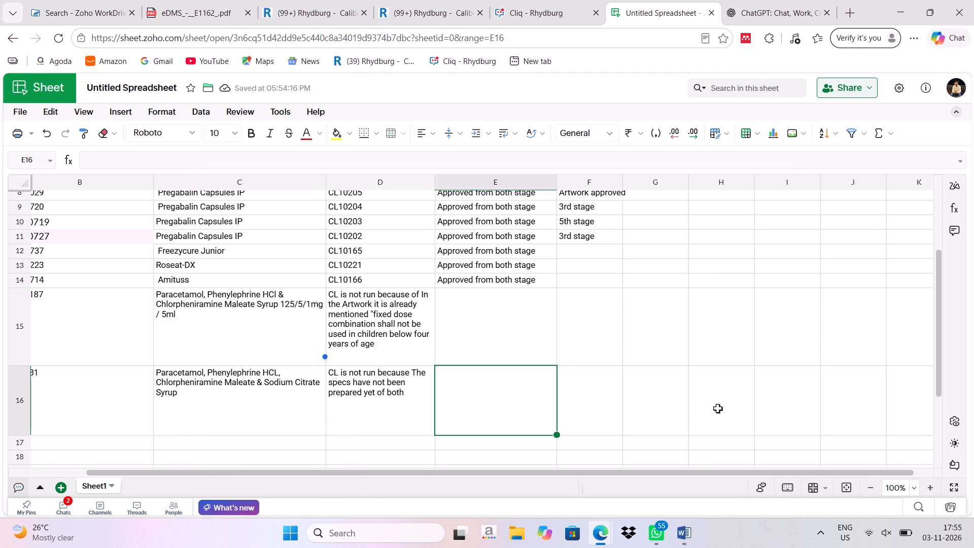
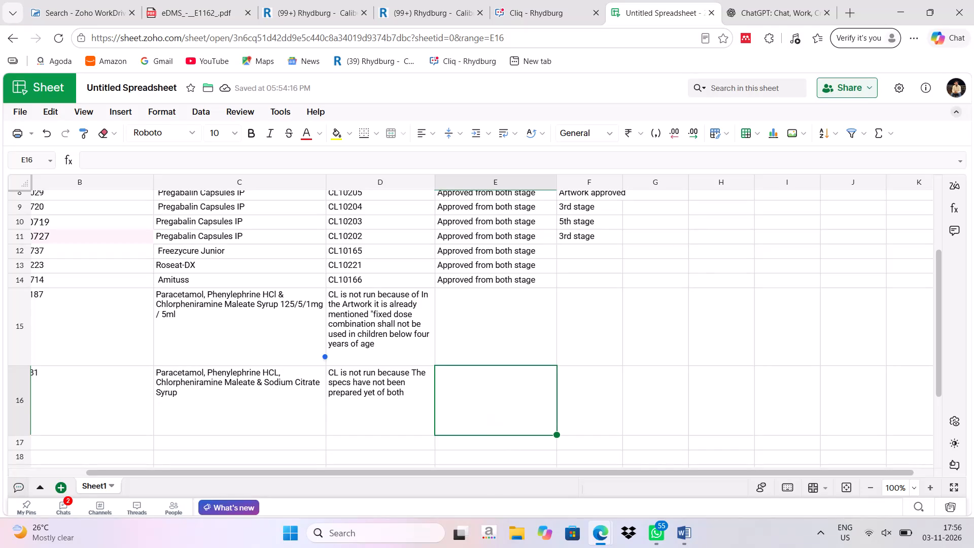
Return to the tracking spreadsheet and review the Artwork Status entries of the listed products.
{"action": "left_click", "coordinate": [594, 382]}
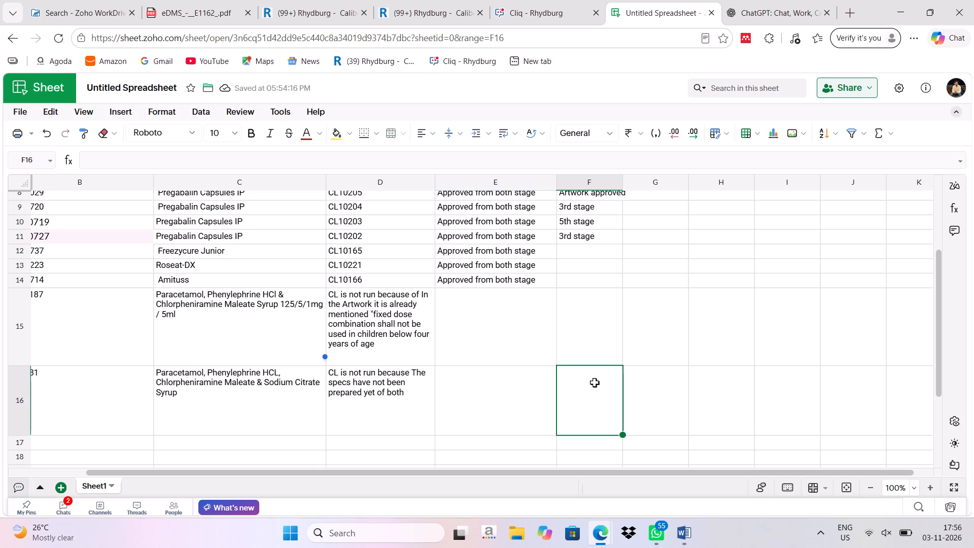
{"action": "scroll", "coordinate": [579, 318], "scroll_direction": "up", "scroll_amount": 5}
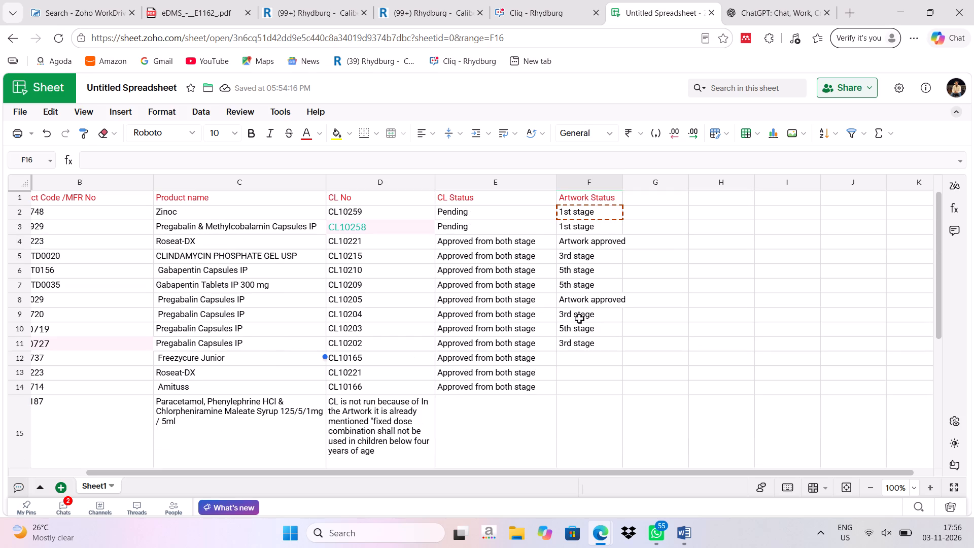
{"action": "left_click", "coordinate": [629, 236]}
{"action": "left_click", "coordinate": [557, 221]}
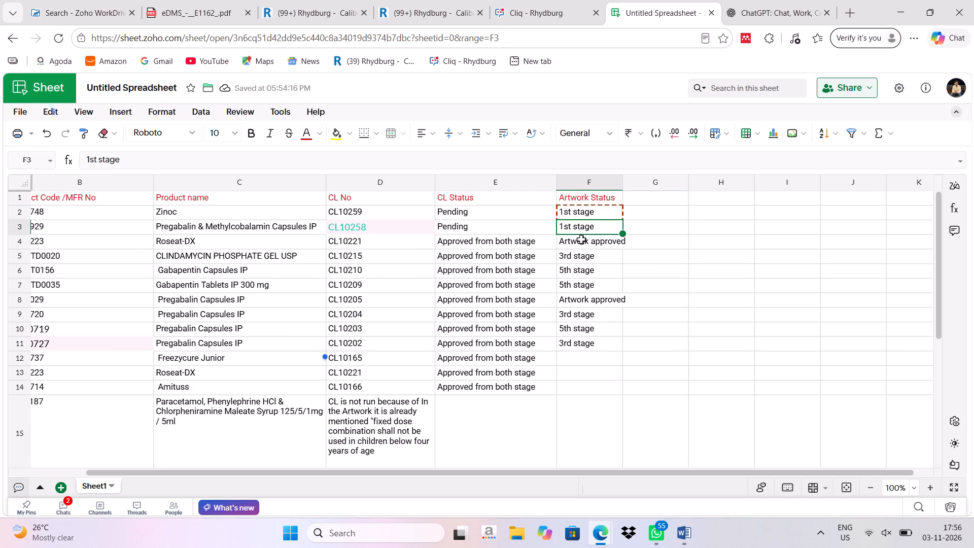
{"action": "left_click", "coordinate": [593, 260]}
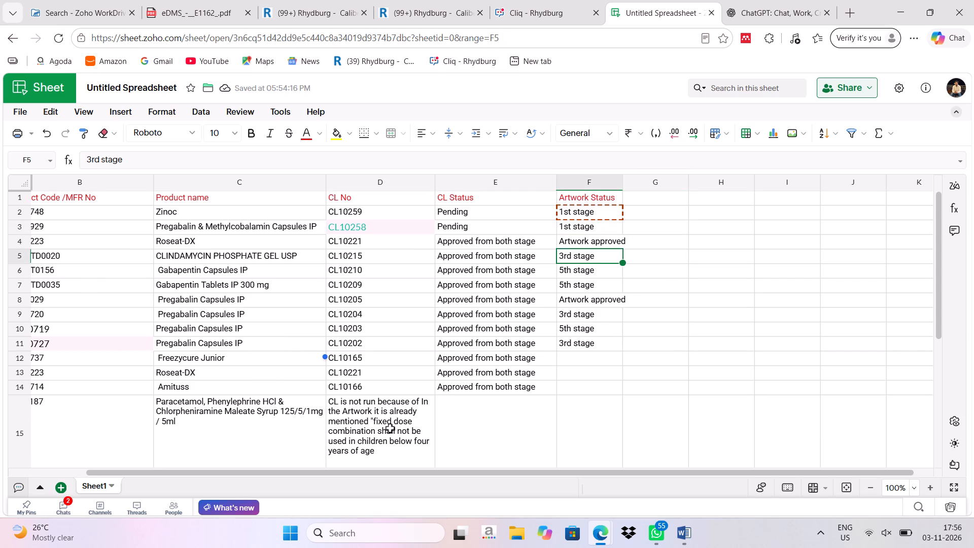
{"action": "scroll", "coordinate": [418, 395], "scroll_direction": "right", "scroll_amount": 7}
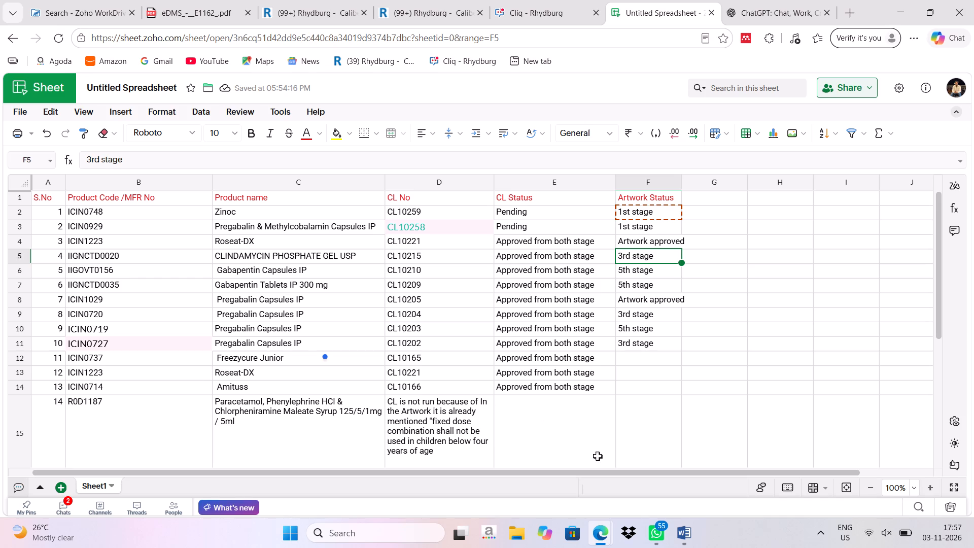
Enter serial number 16 in the S.No column of row 17, directly below the R0D781 entry.
{"action": "scroll", "coordinate": [602, 419], "scroll_direction": "down", "scroll_amount": 1}
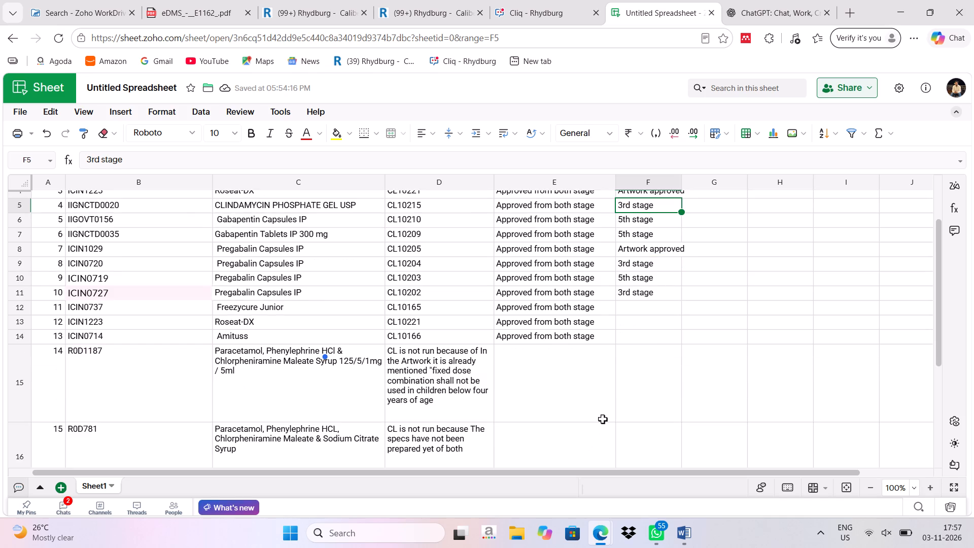
{"action": "scroll", "coordinate": [602, 419], "scroll_direction": "down", "scroll_amount": 4}
{"action": "scroll", "coordinate": [603, 415], "scroll_direction": "up", "scroll_amount": 1}
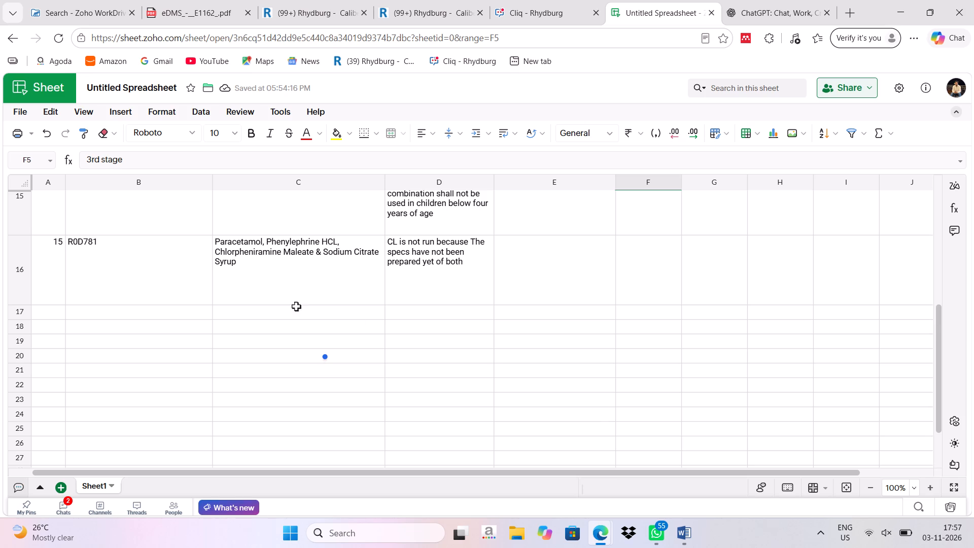
{"action": "left_click", "coordinate": [112, 309]}
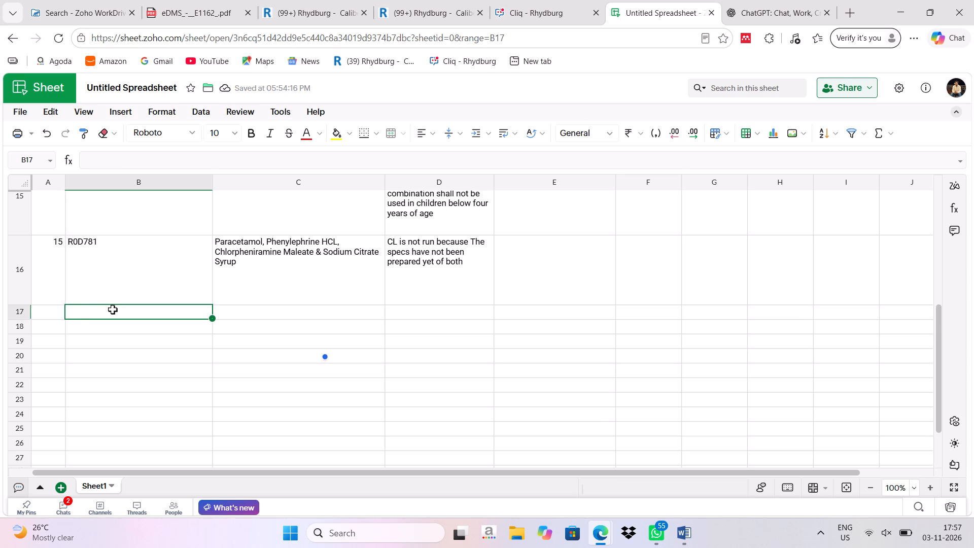
{"action": "left_click", "coordinate": [58, 315]}
{"action": "type", "text": "16"}
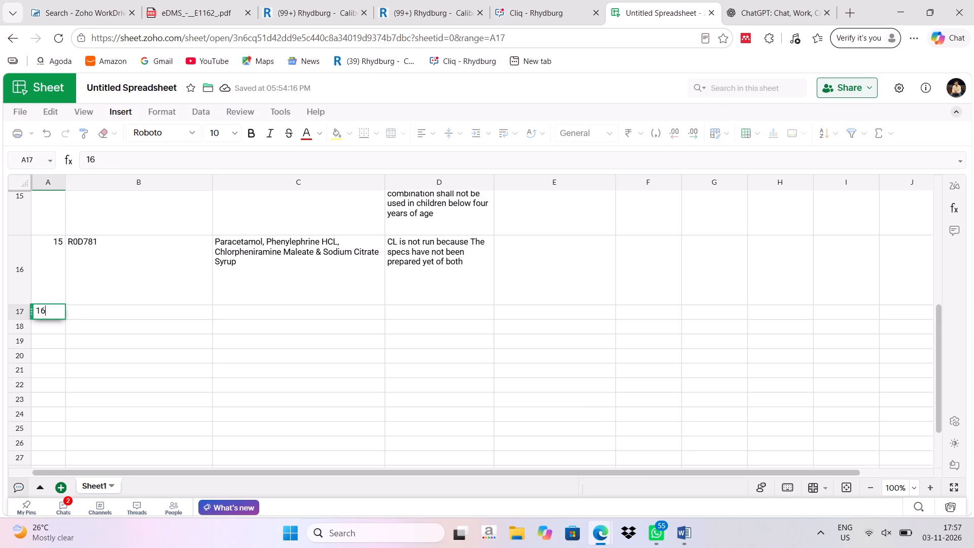
{"action": "left_click", "coordinate": [122, 316]}
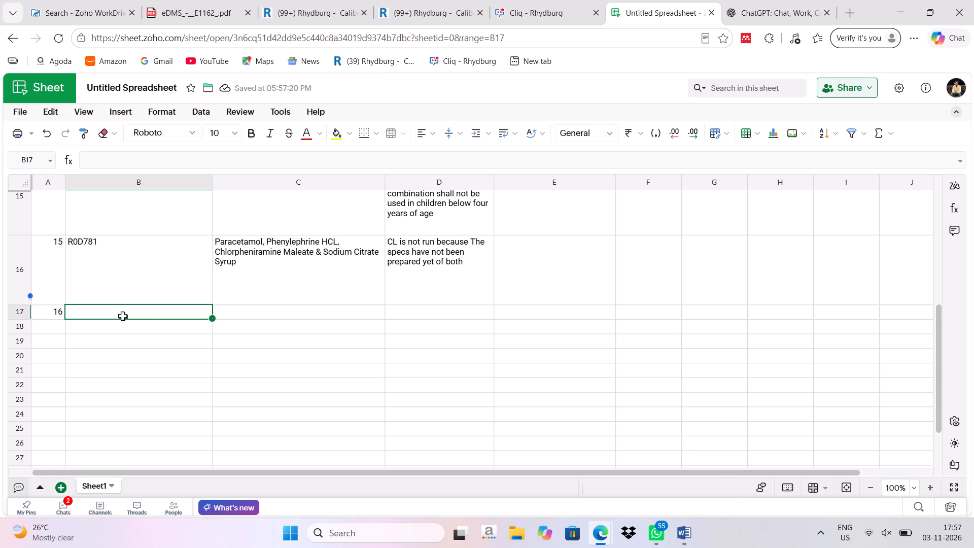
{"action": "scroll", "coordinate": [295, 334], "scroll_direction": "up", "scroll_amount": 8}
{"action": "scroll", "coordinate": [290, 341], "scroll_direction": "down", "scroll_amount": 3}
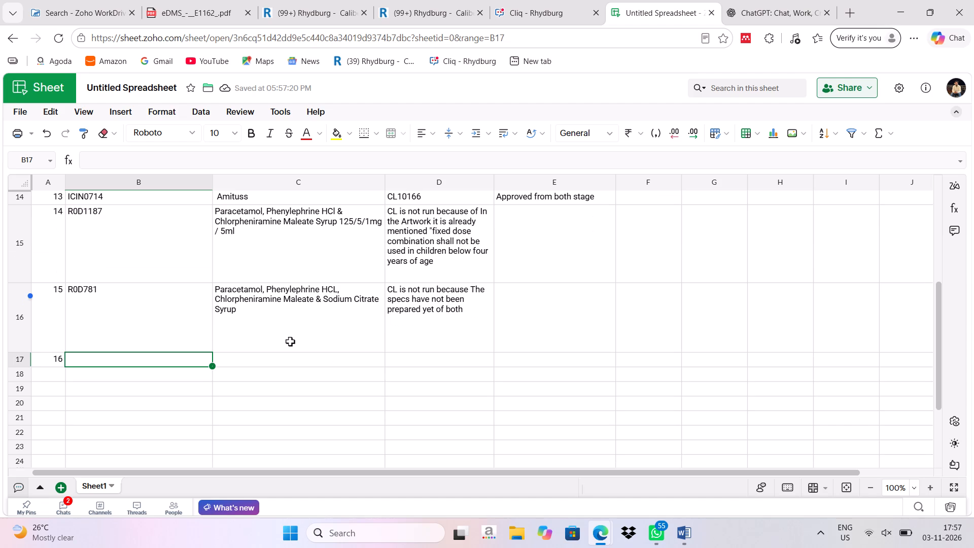
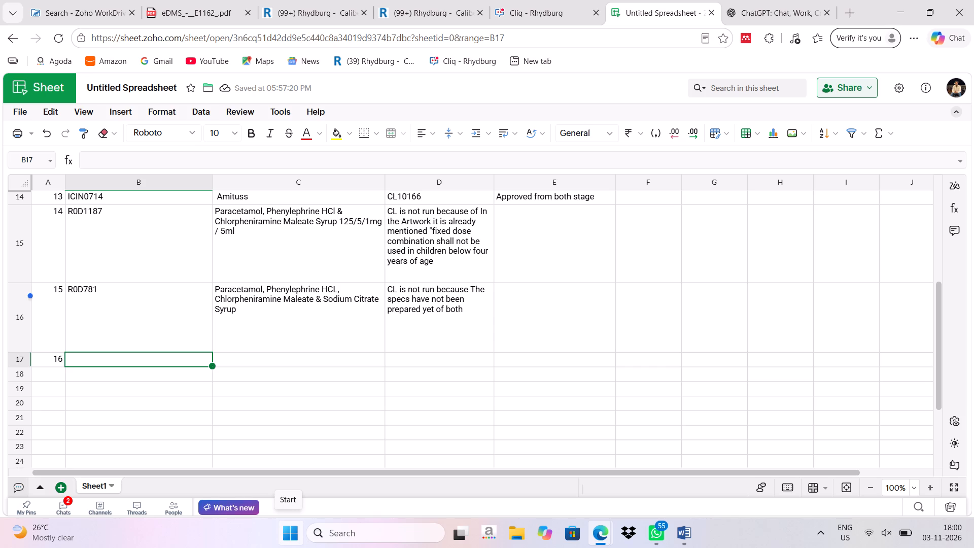
Put the computer to sleep, leaving the tracking spreadsheet open.
{"action": "left_click", "coordinate": [289, 533]}
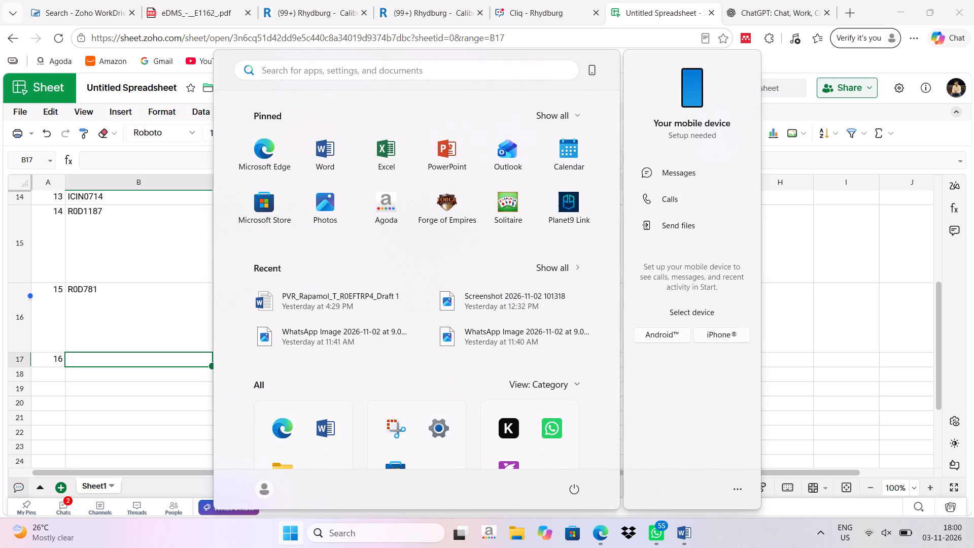
{"action": "left_click", "coordinate": [572, 488]}
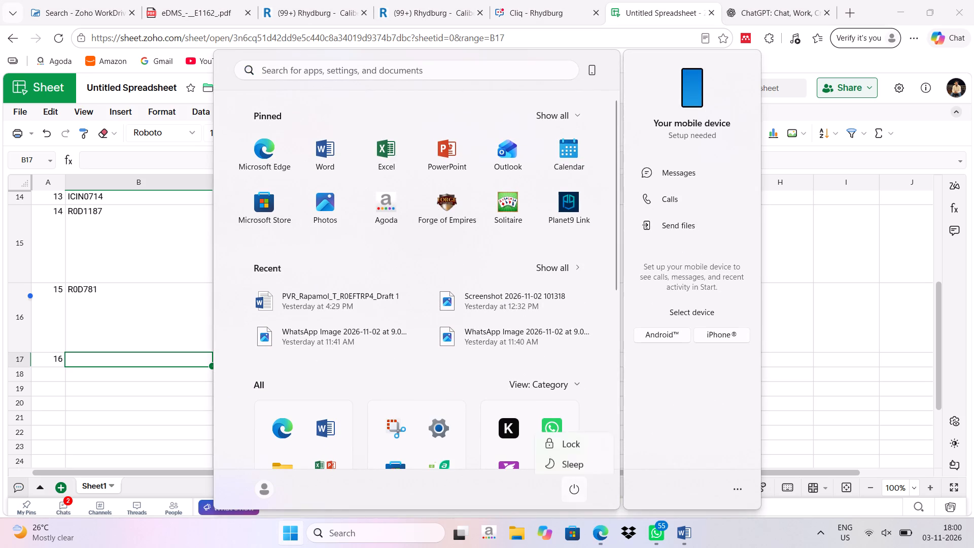
{"action": "left_click", "coordinate": [570, 426]}
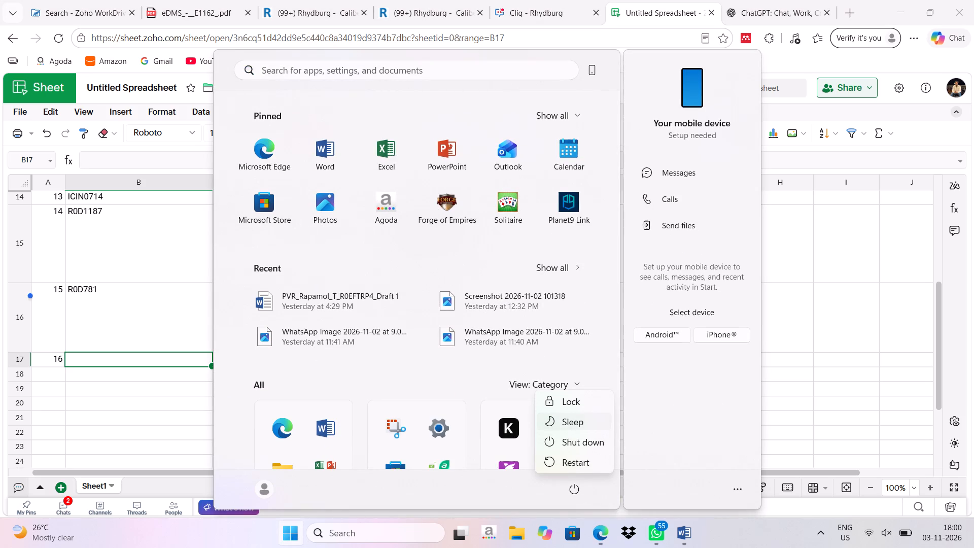